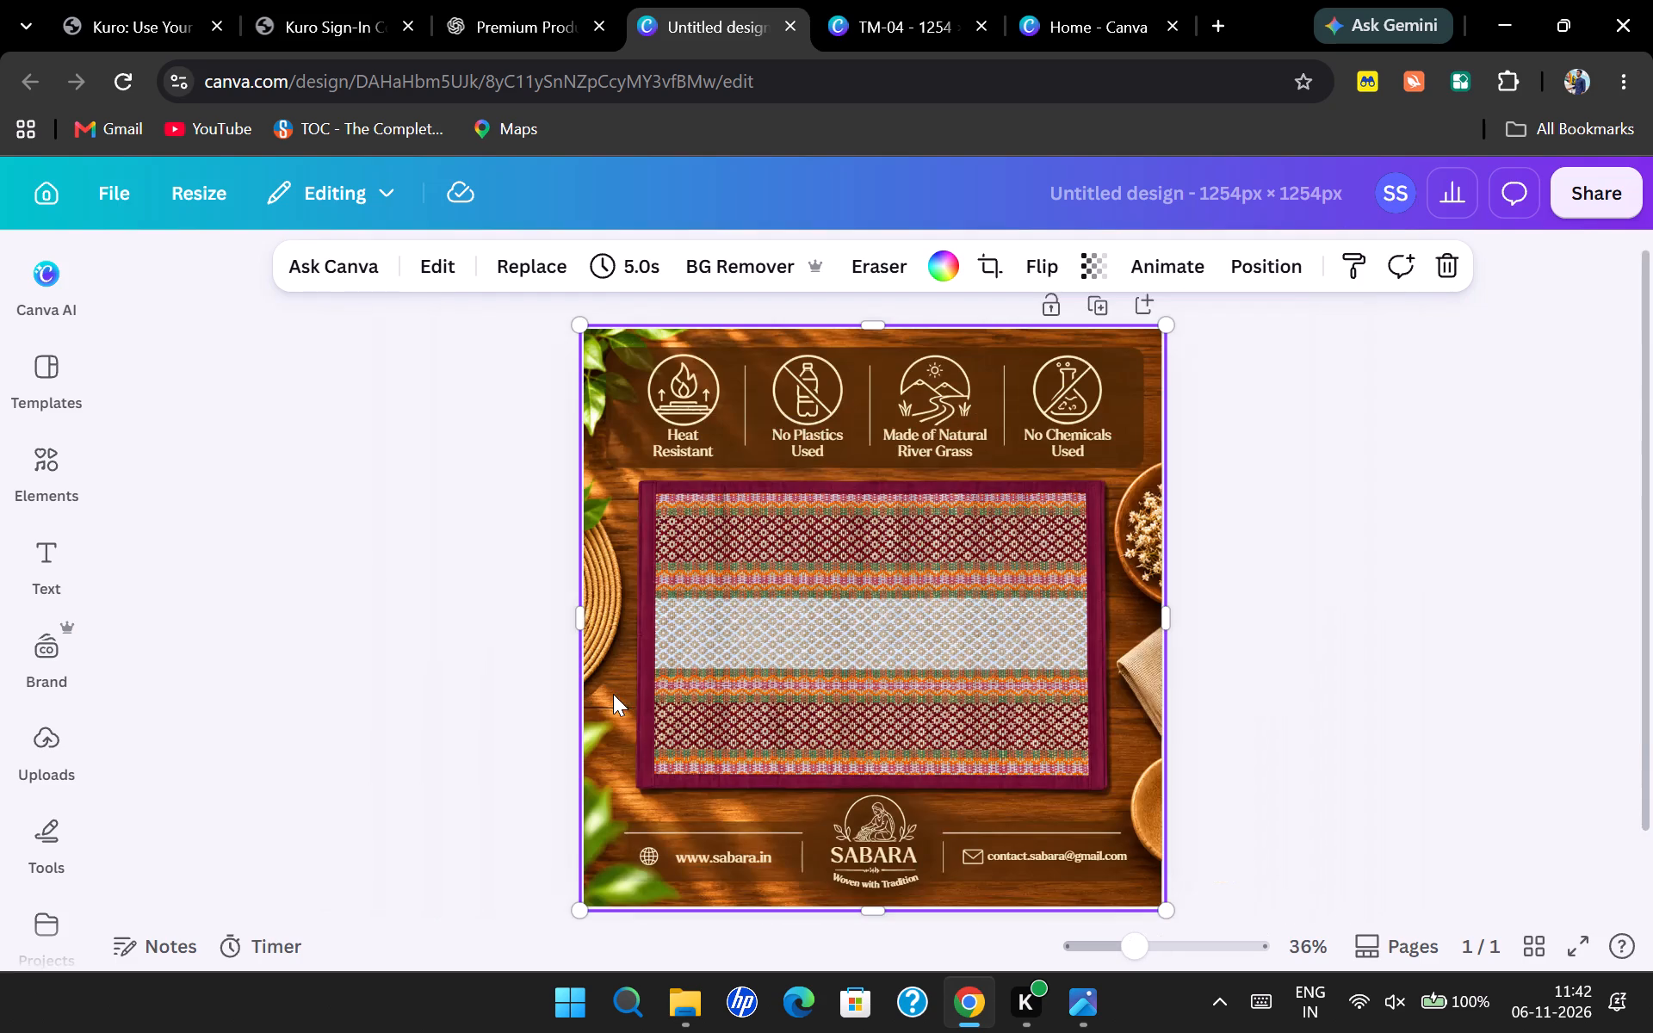
scroll(613, 694, down, 4)
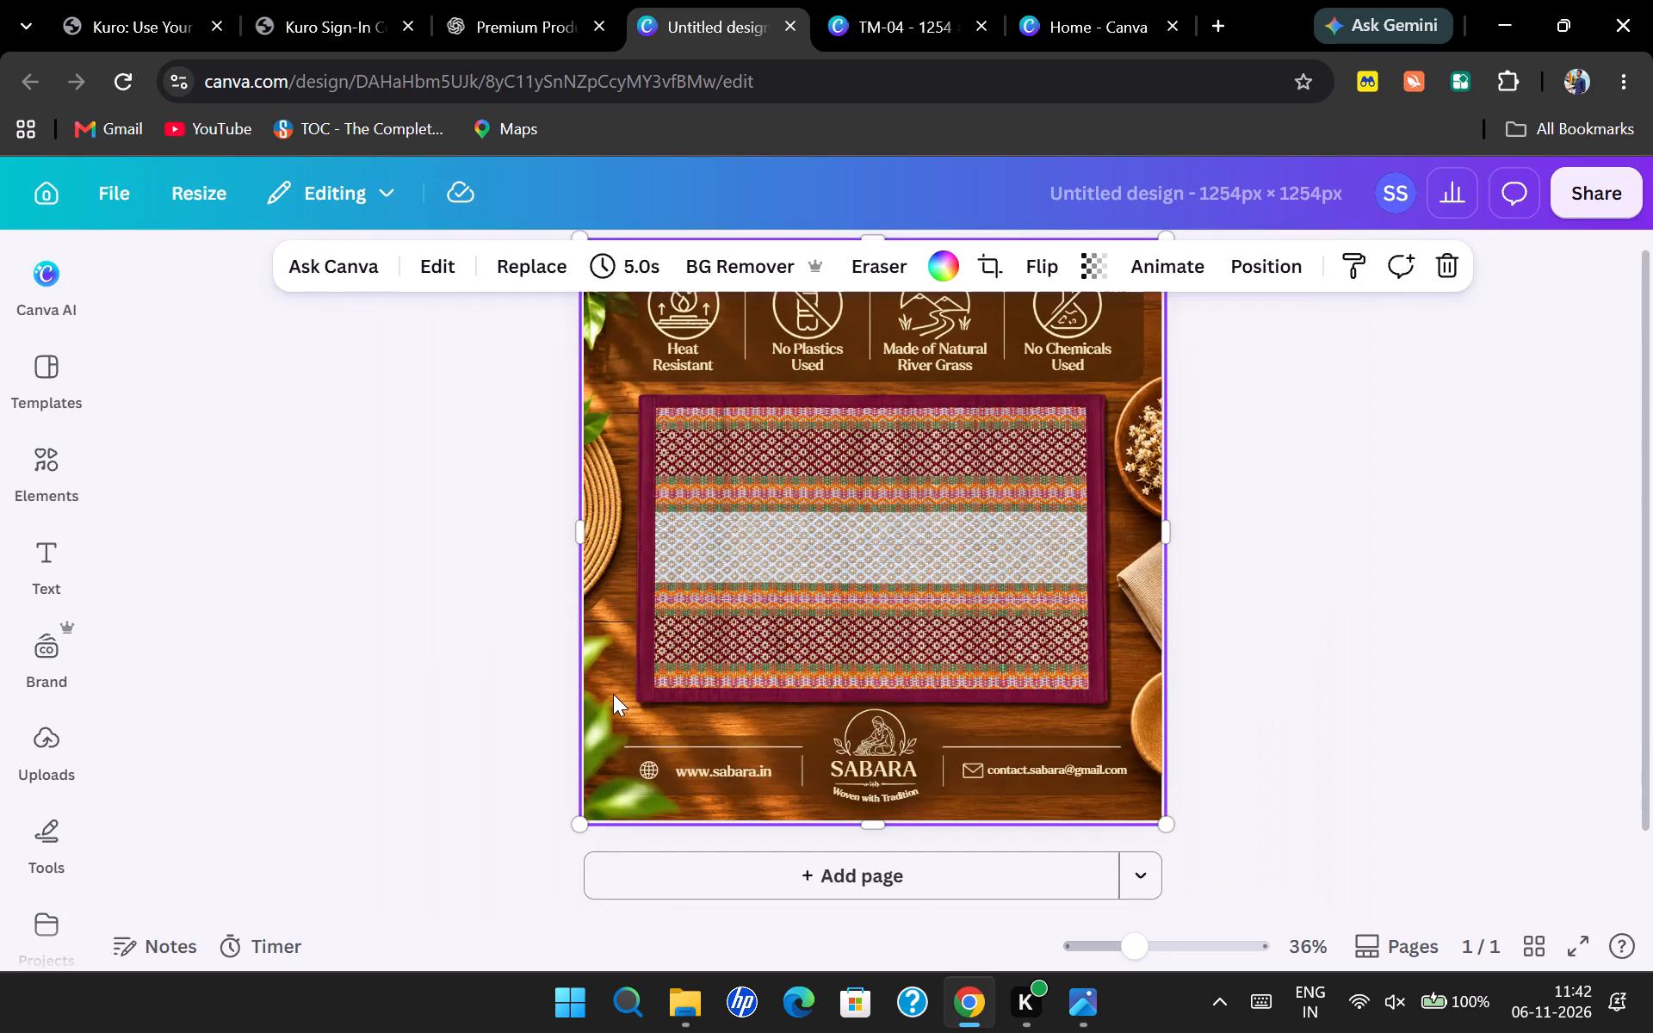
scroll(613, 694, up, 3)
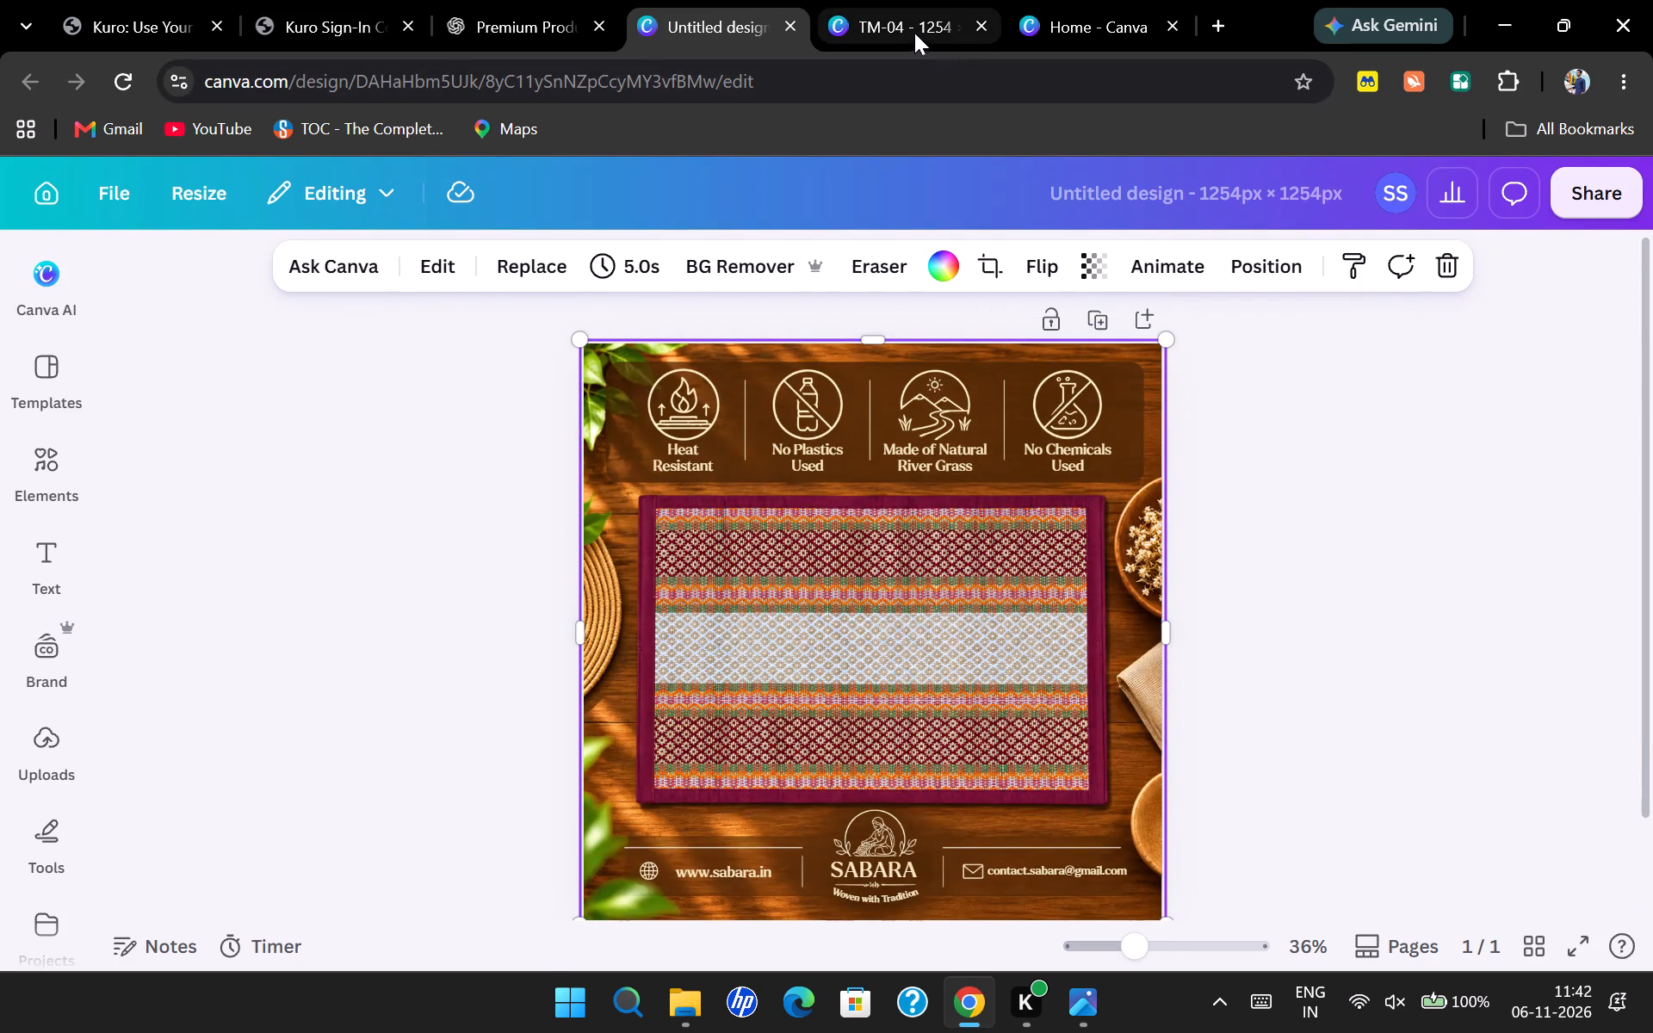
click(912, 31)
scroll(1035, 309, up, 2)
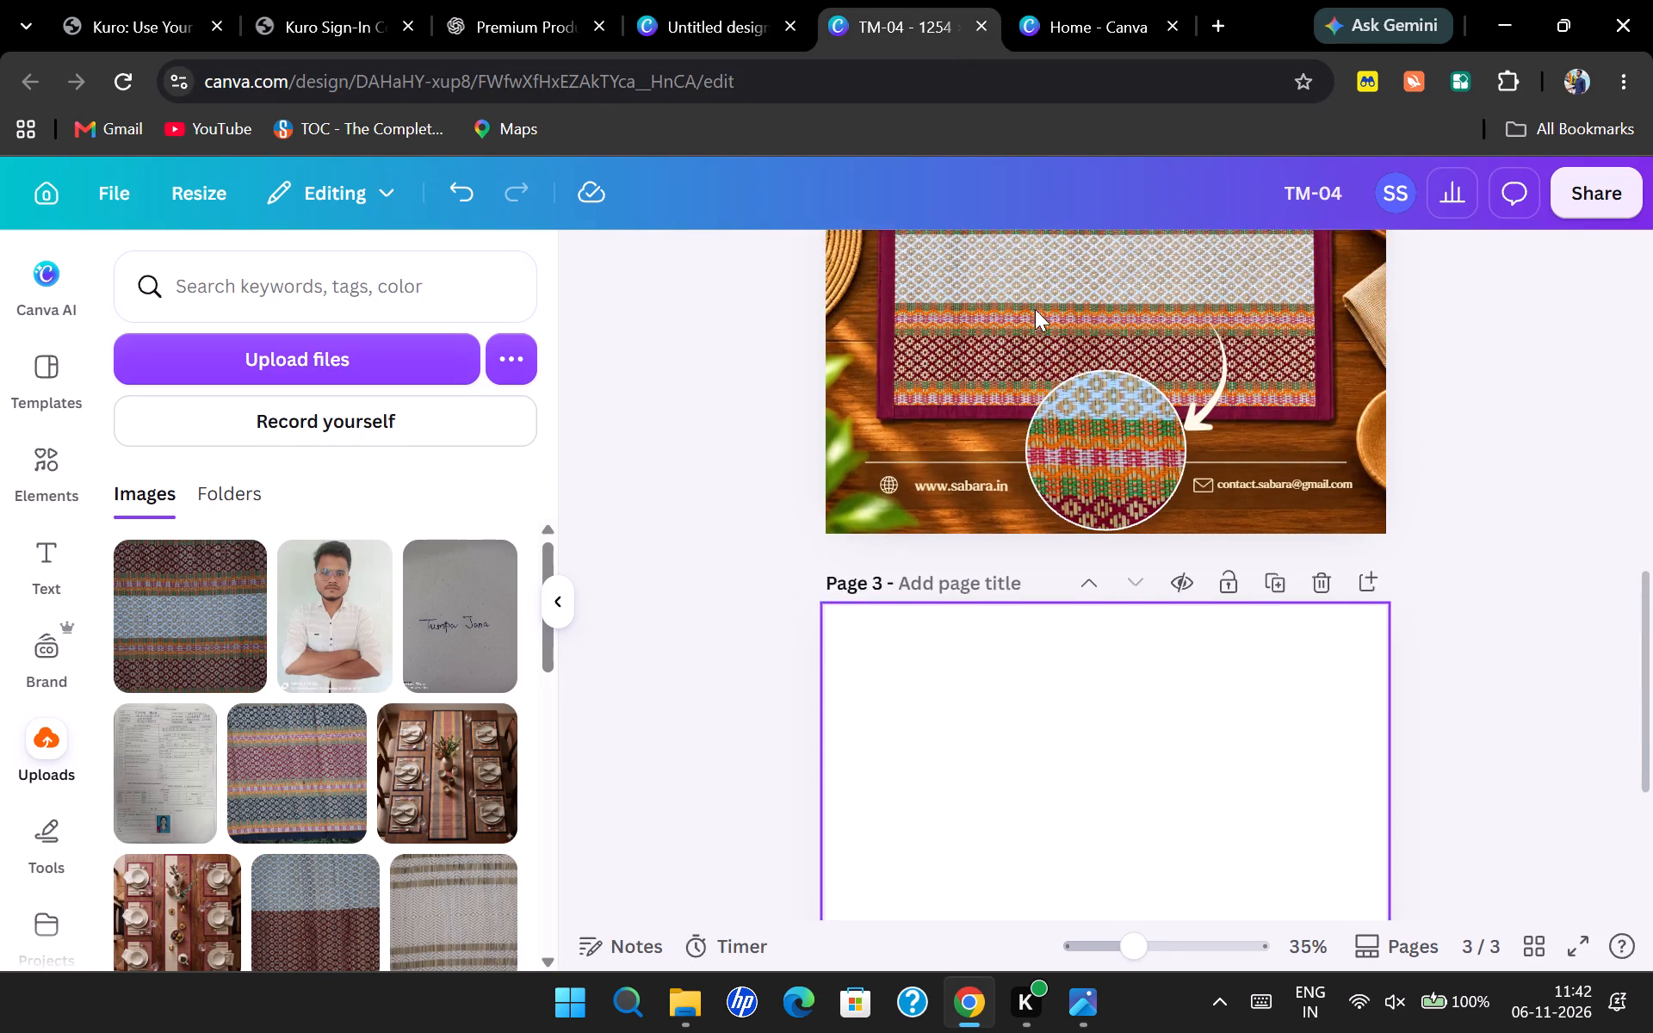
scroll(1035, 309, up, 2)
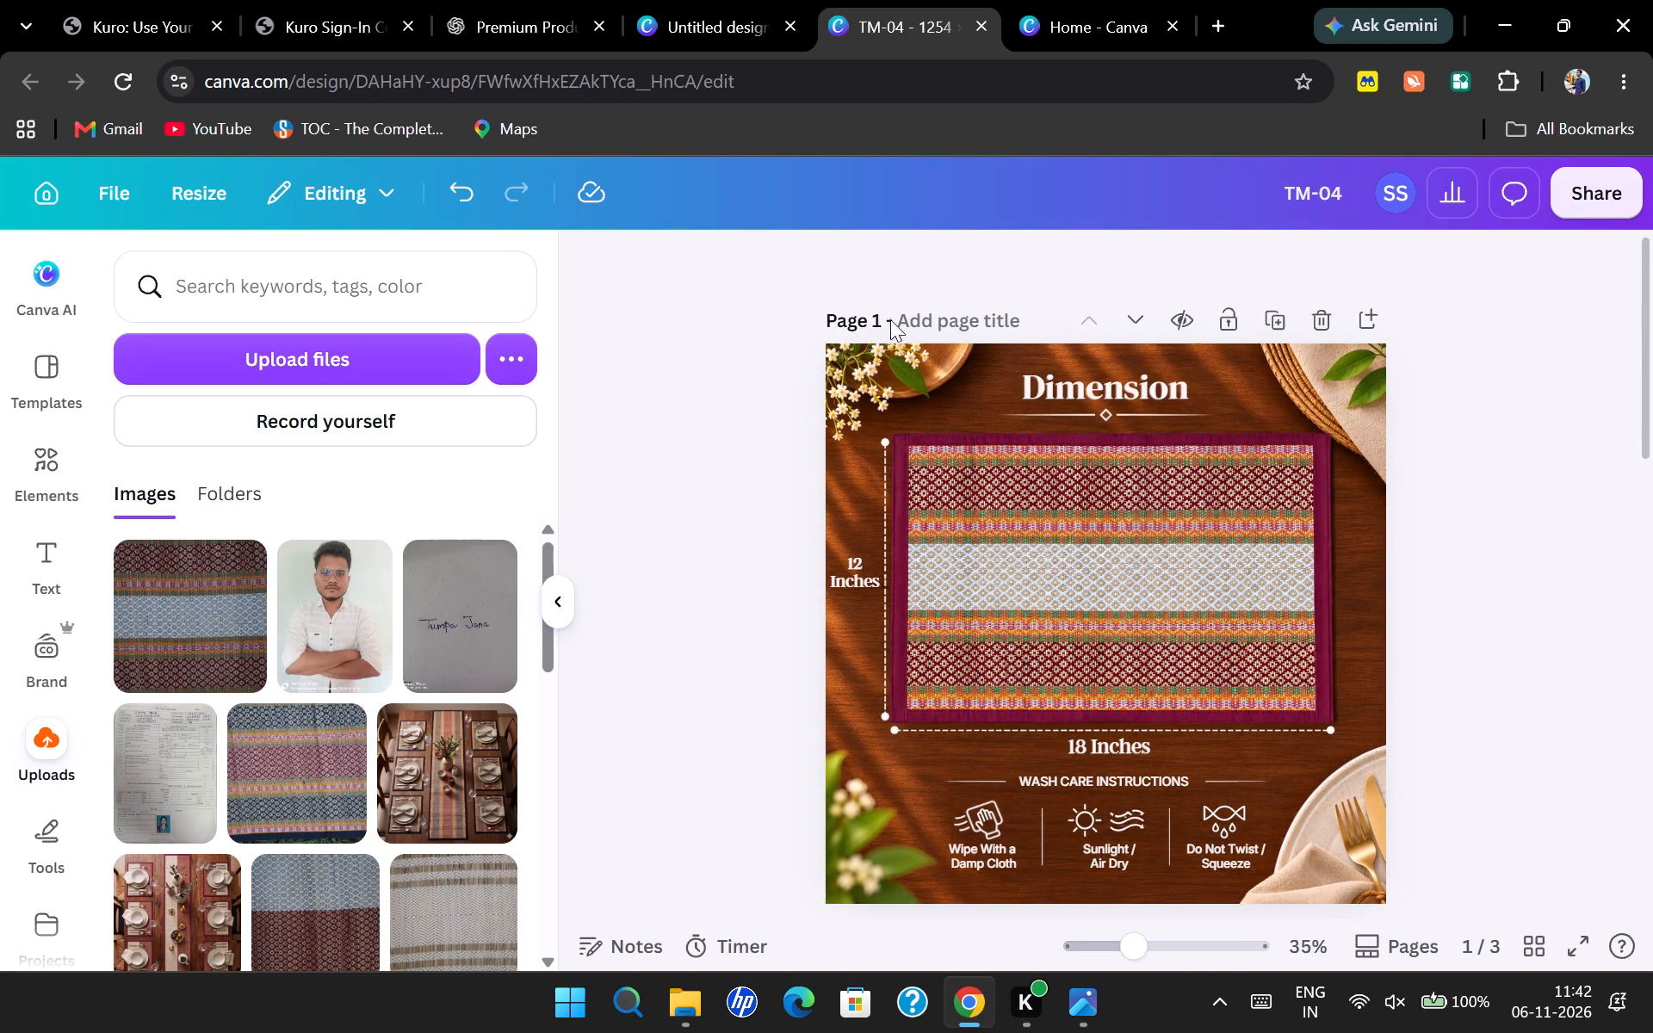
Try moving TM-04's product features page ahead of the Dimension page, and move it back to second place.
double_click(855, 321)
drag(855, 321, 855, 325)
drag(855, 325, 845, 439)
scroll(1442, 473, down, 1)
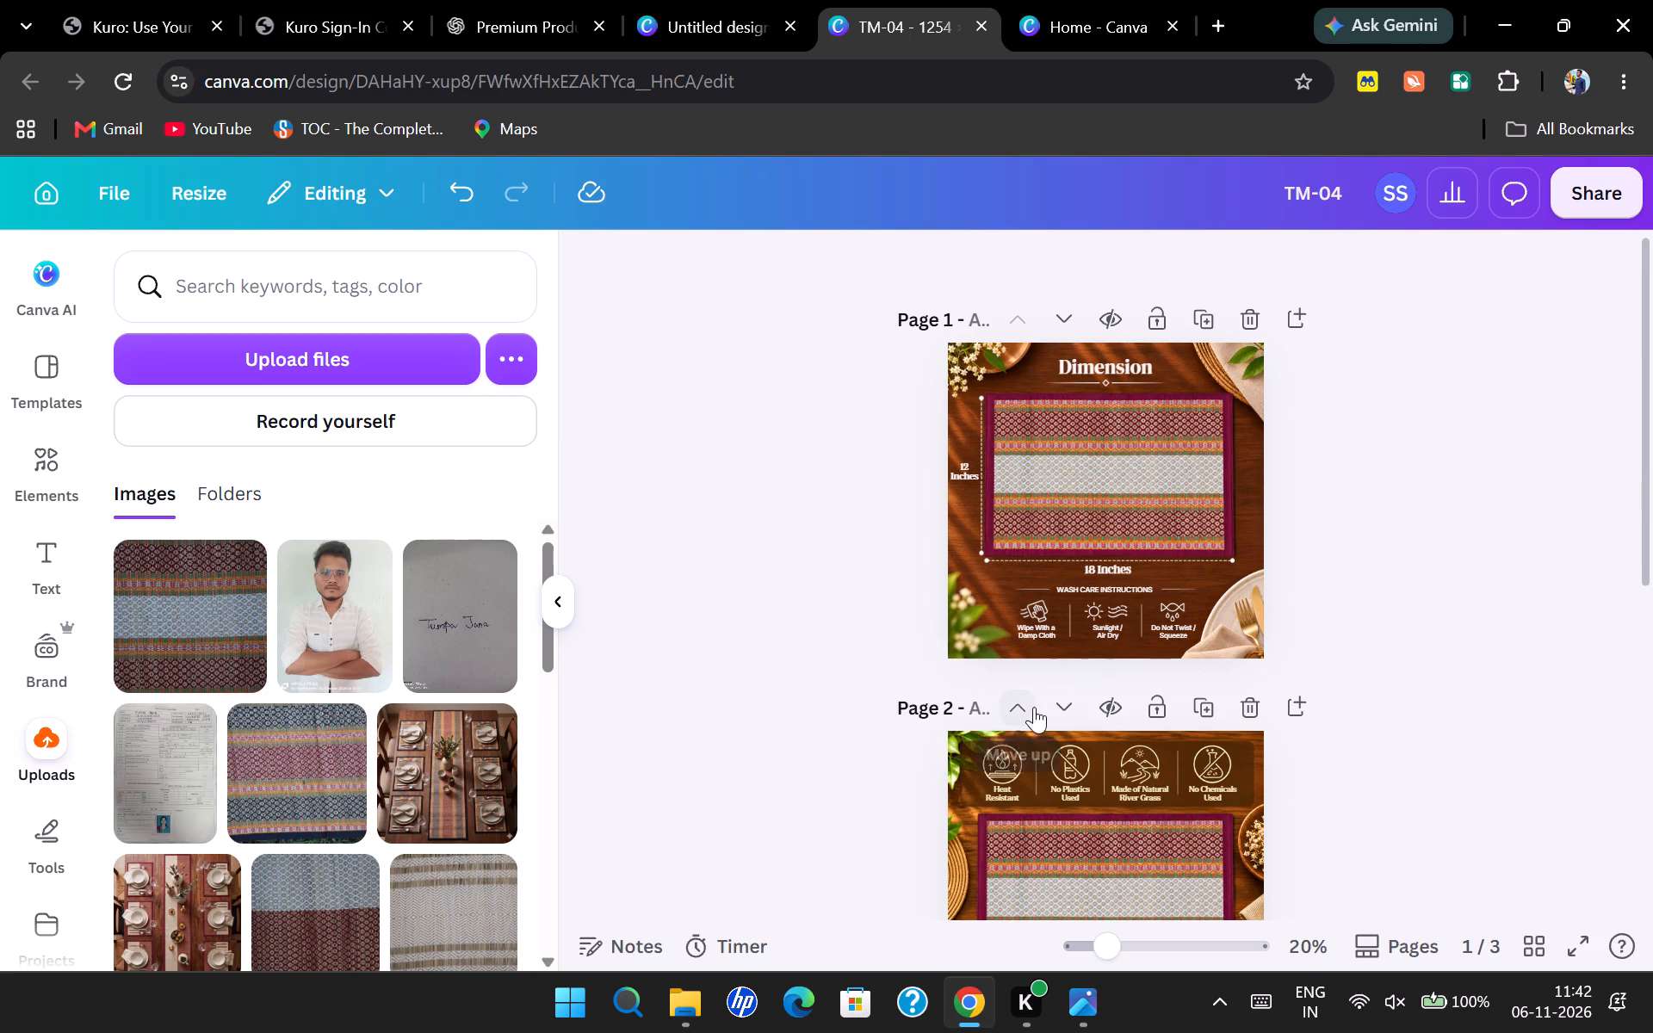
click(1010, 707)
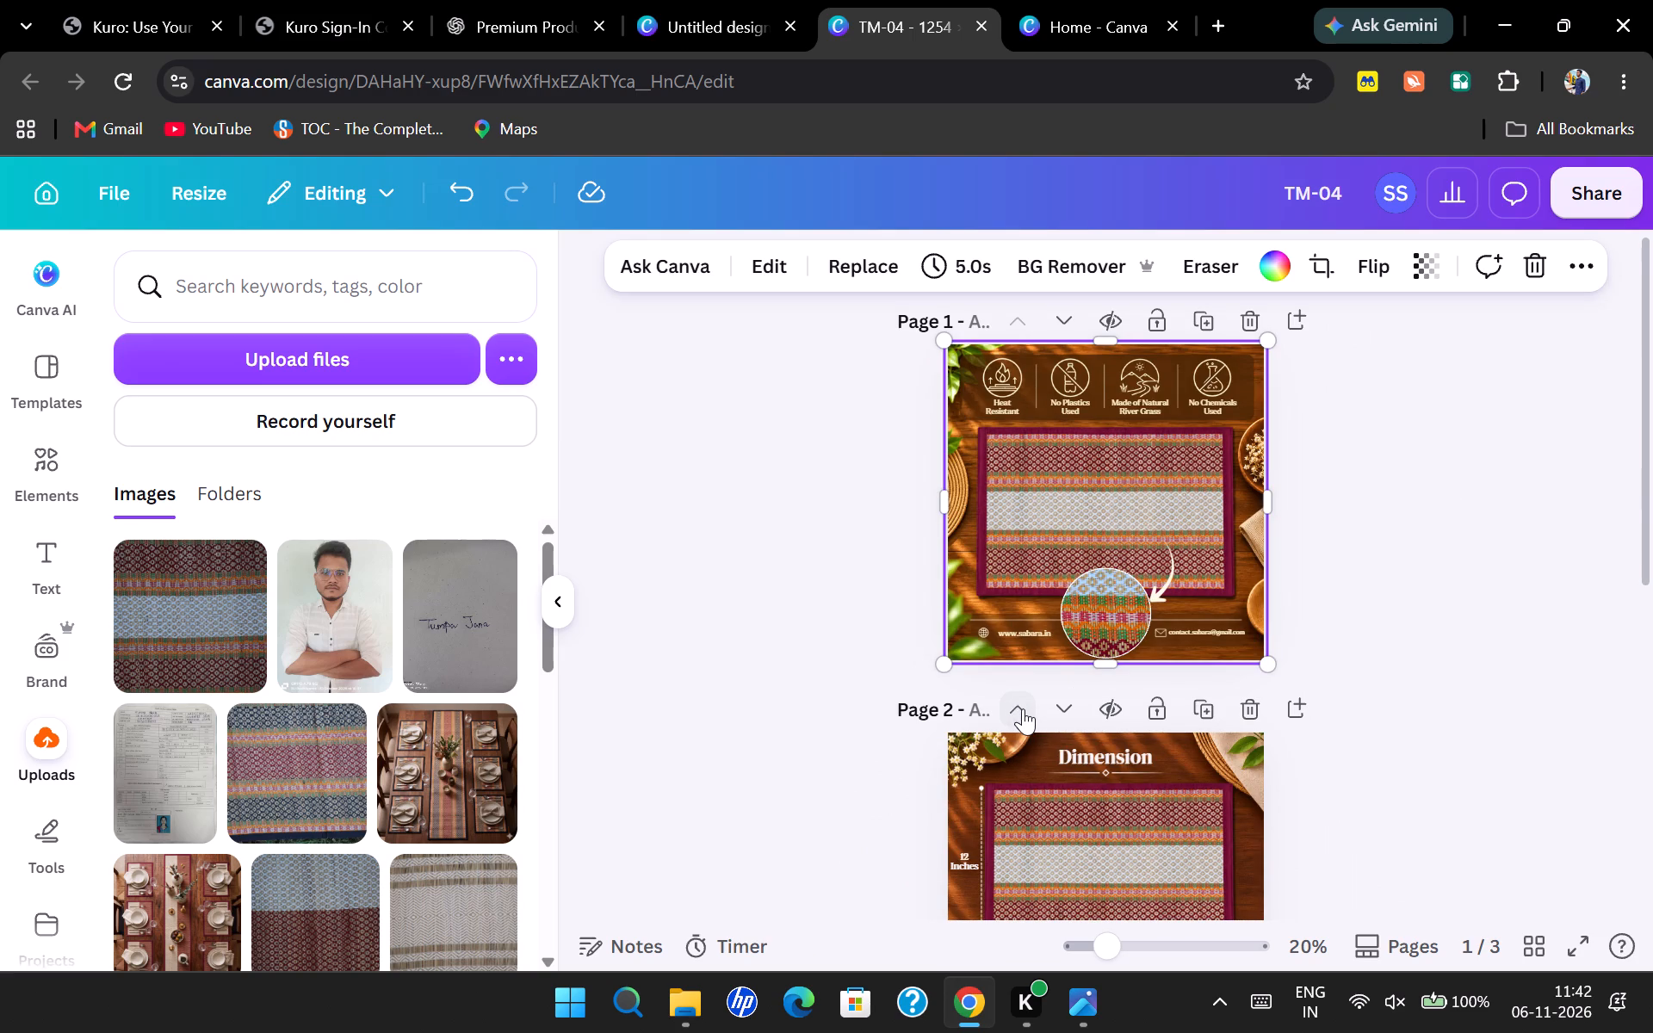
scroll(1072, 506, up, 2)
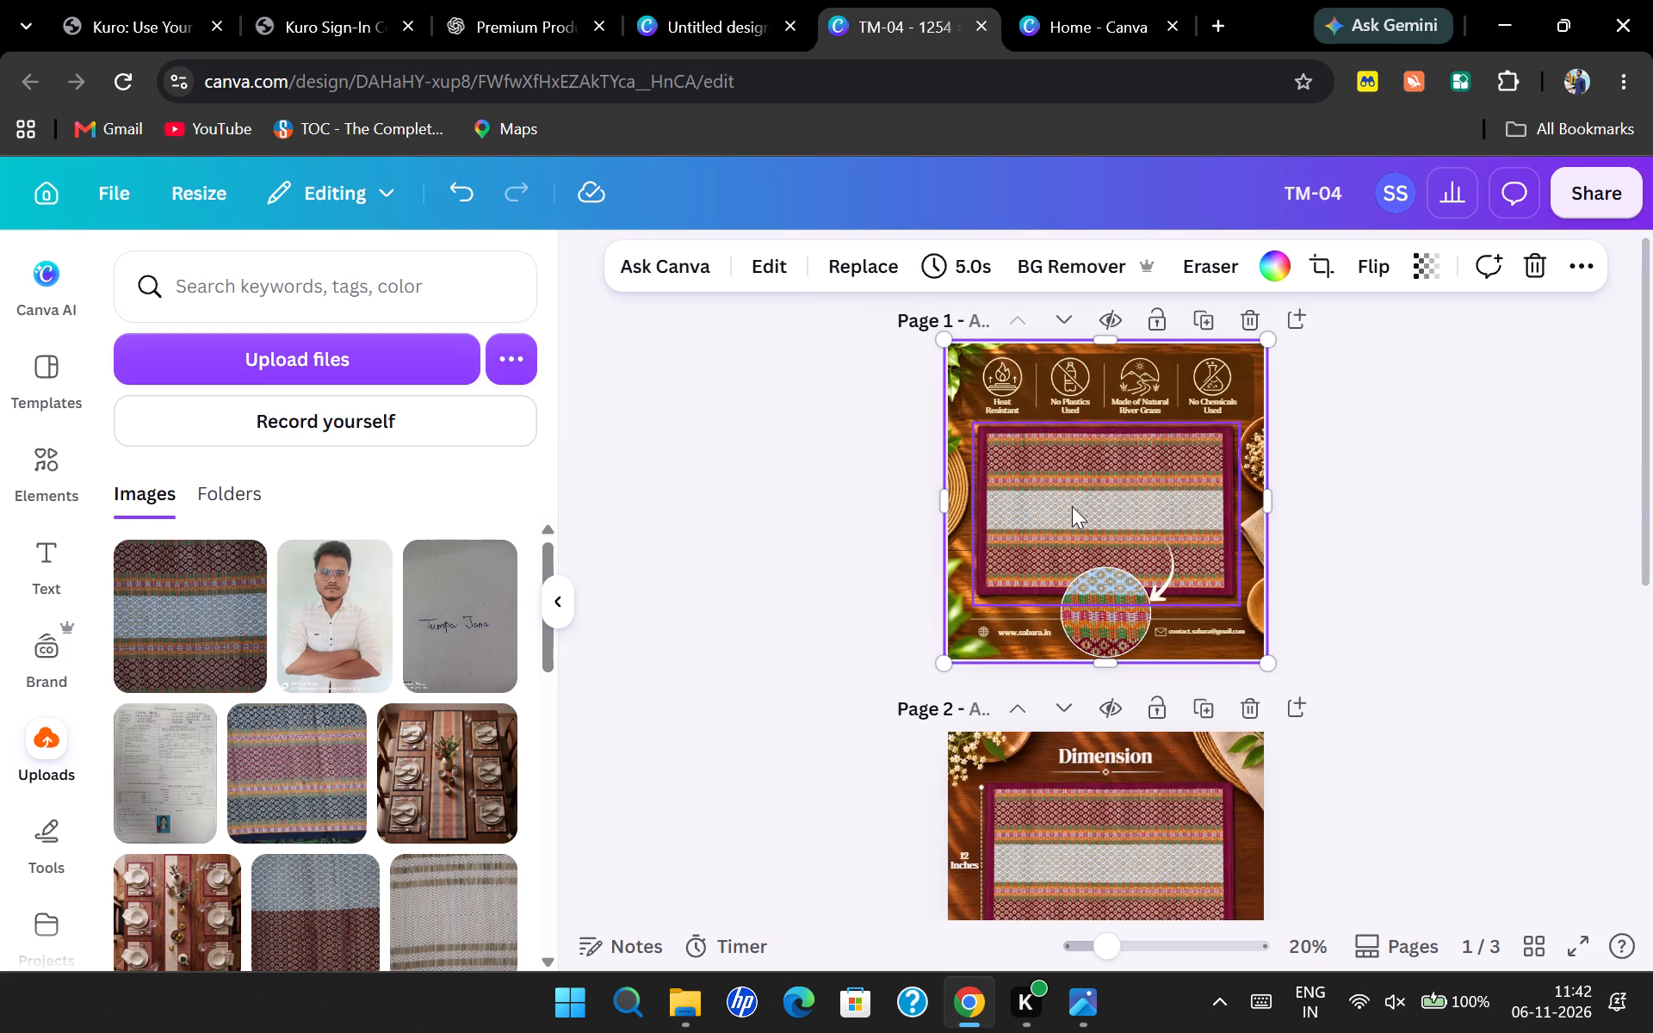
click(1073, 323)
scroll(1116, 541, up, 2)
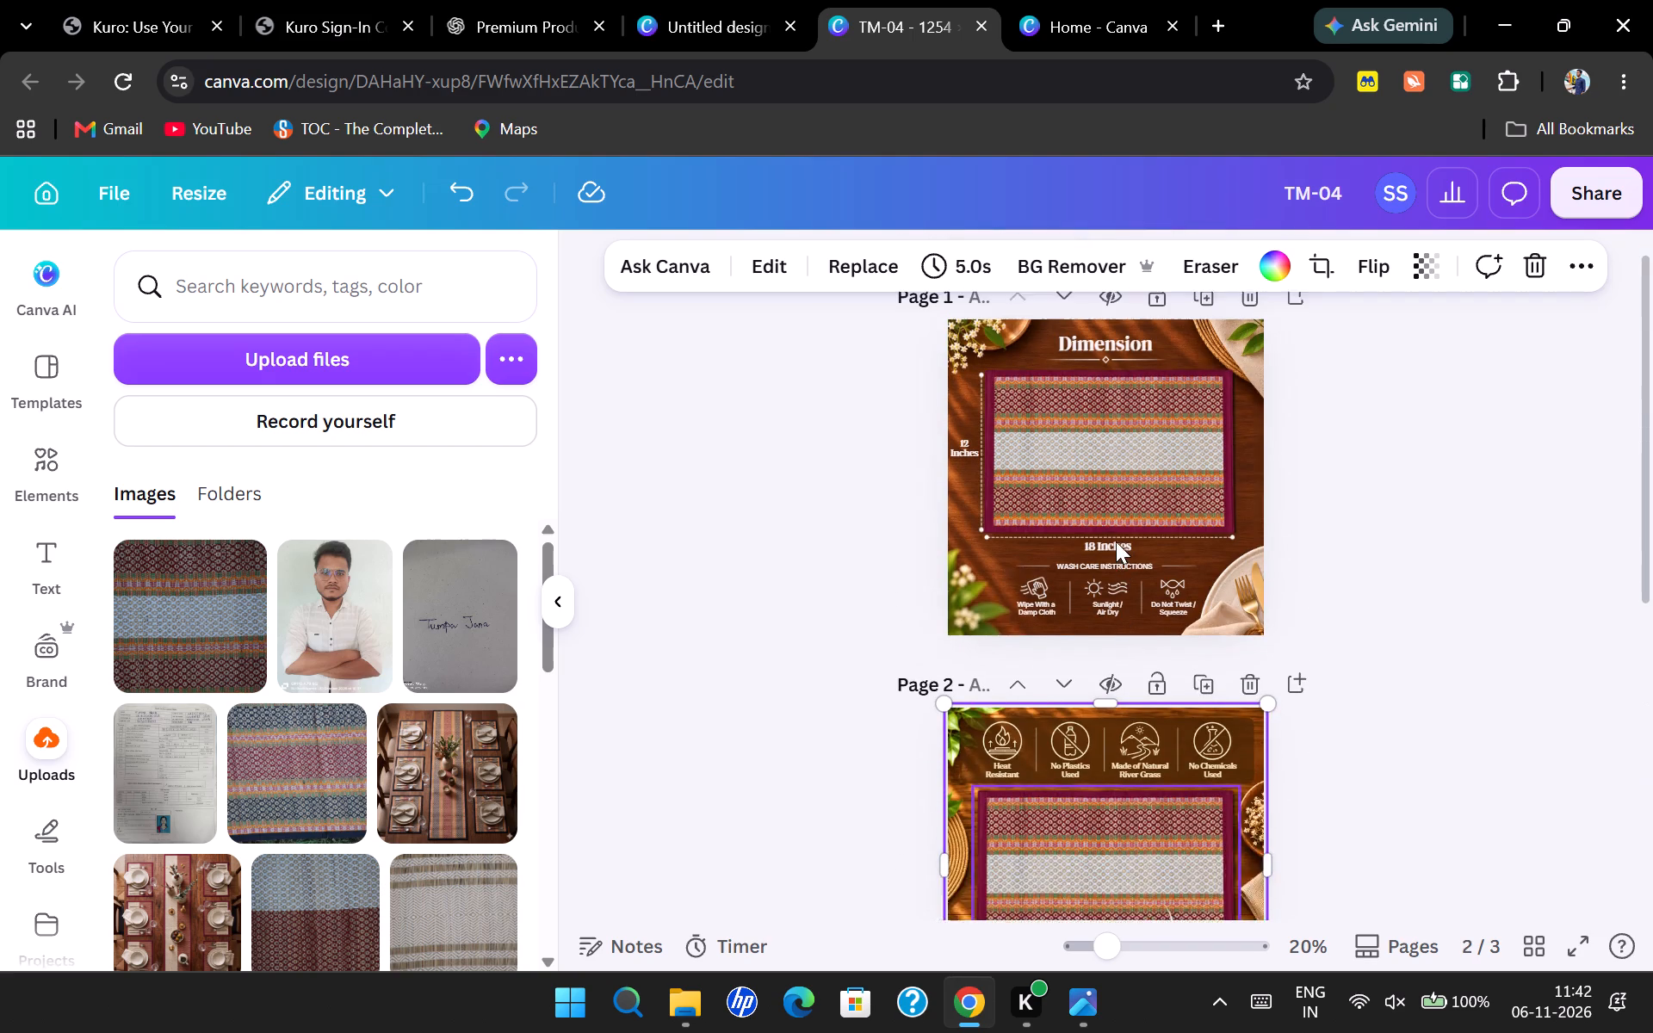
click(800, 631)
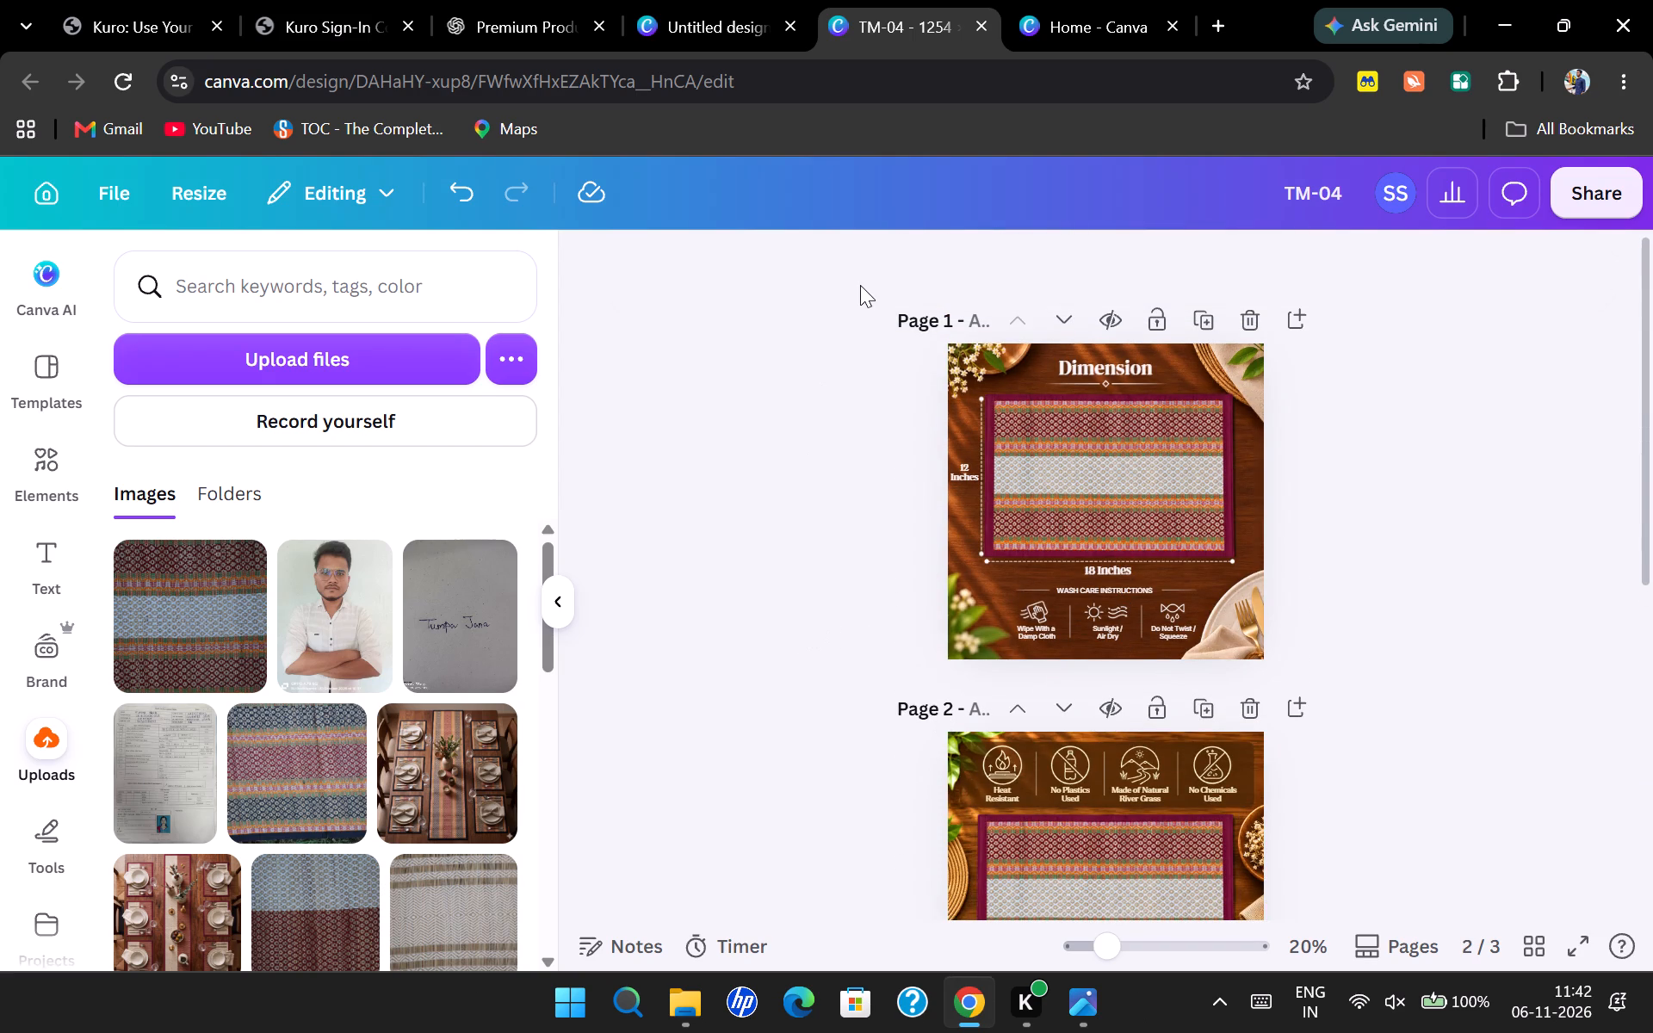
Open the existing TM-01 design from the recent designs on the Canva home page.
click(1053, 20)
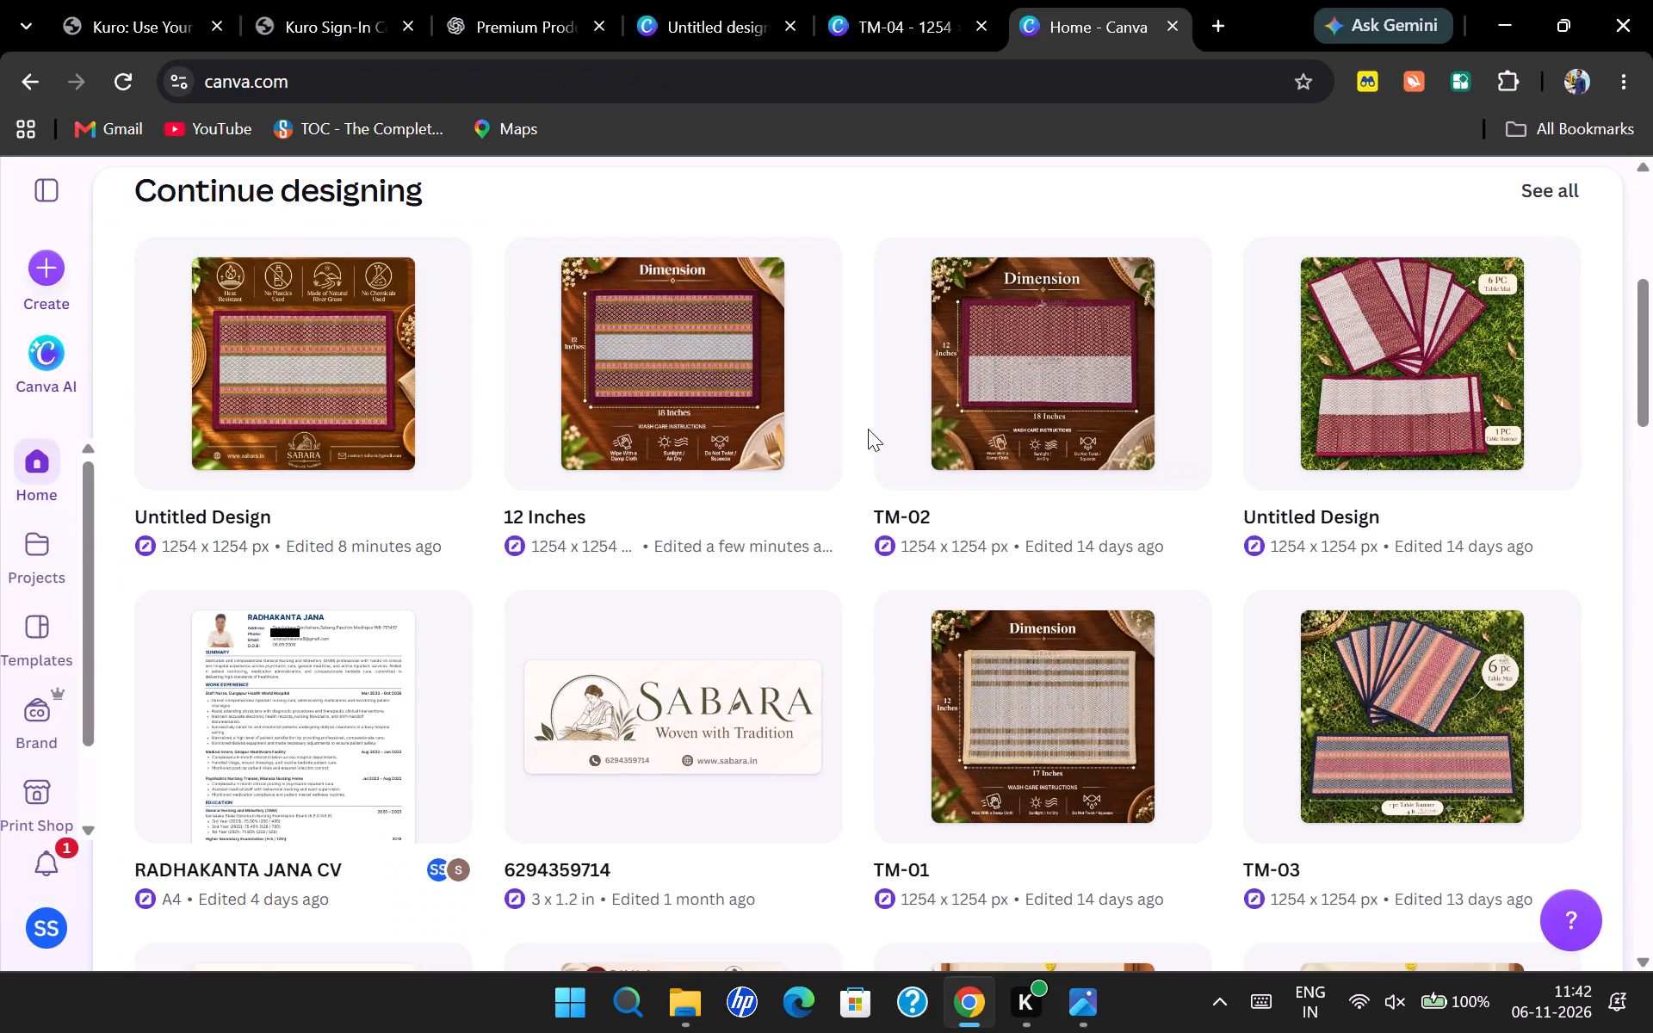
scroll(868, 429, right, 1)
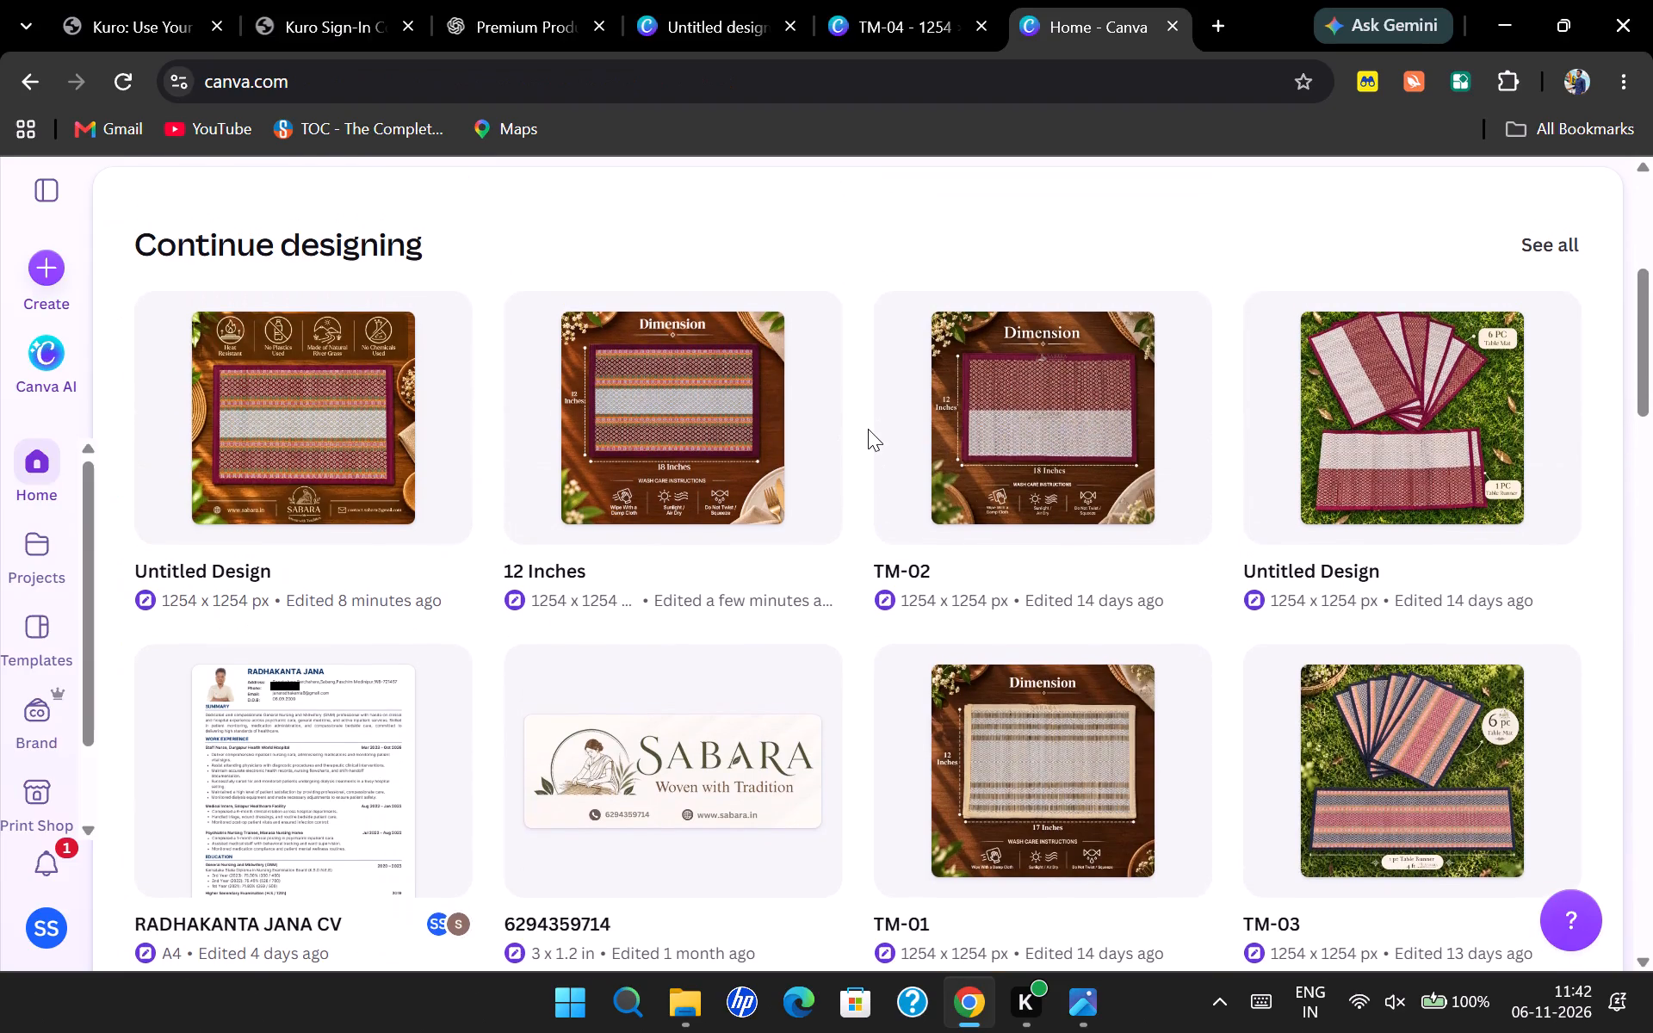
click(1076, 765)
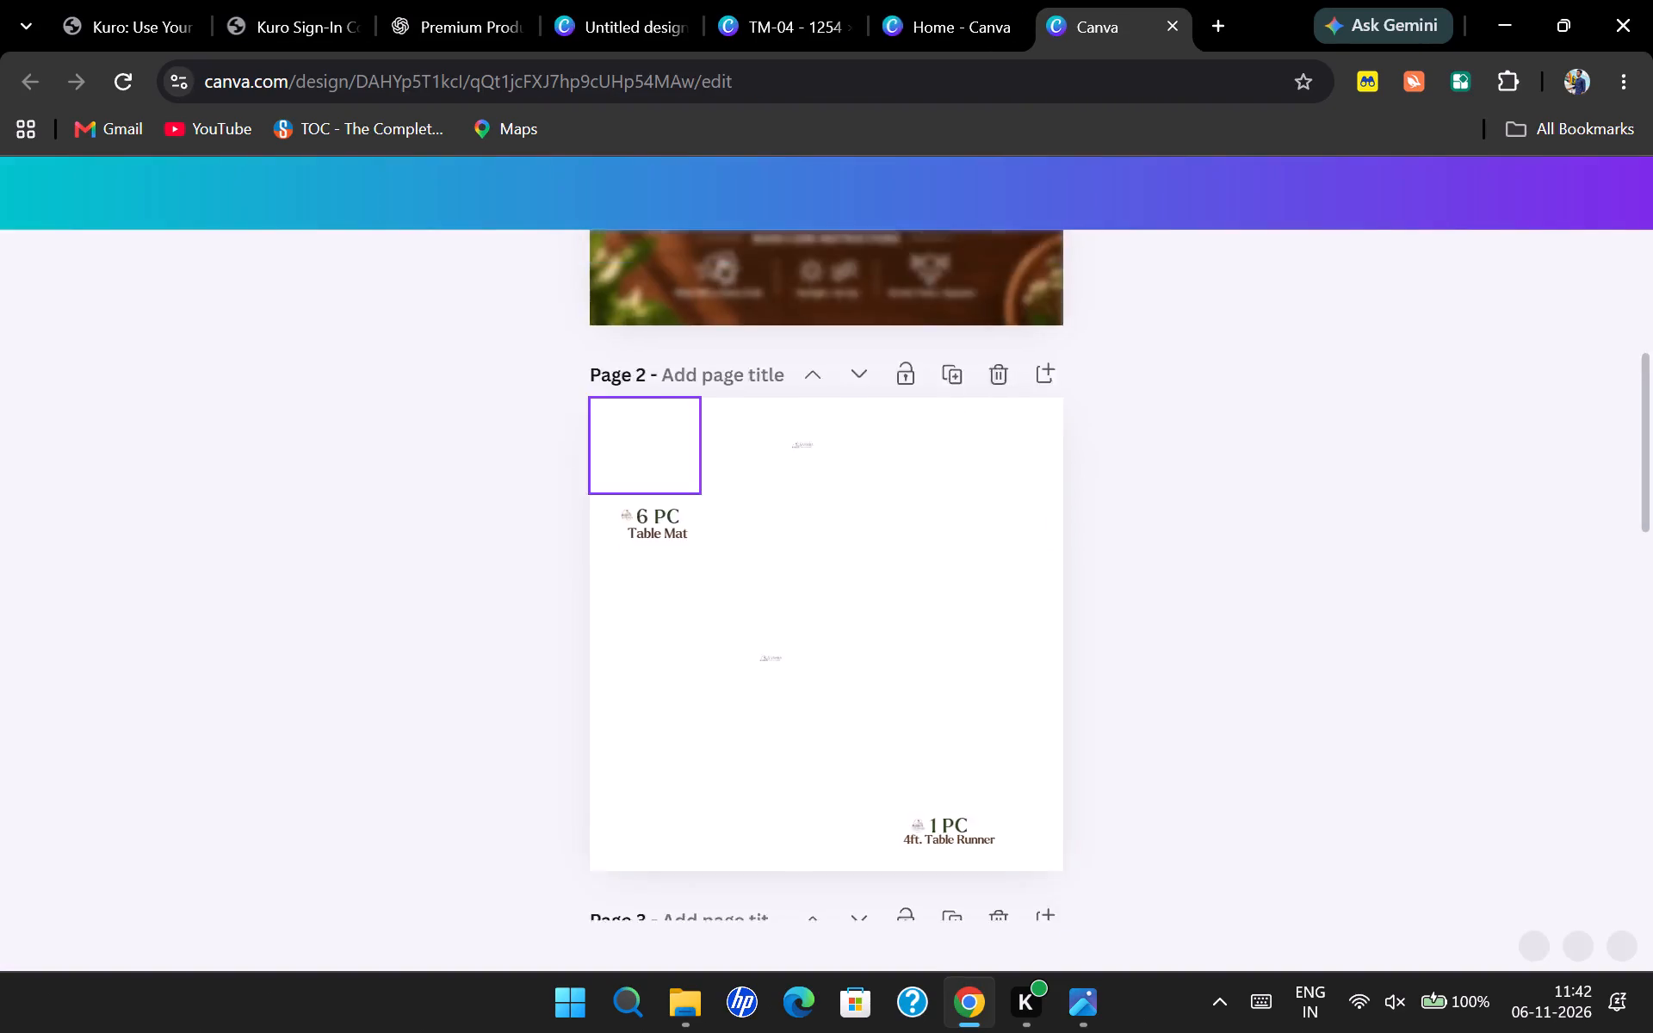
Move TM-01's page showing the 6 PC table mats and 1 PC table runner on grass ahead of the Dimension page, to first place.
scroll(566, 604, up, 2)
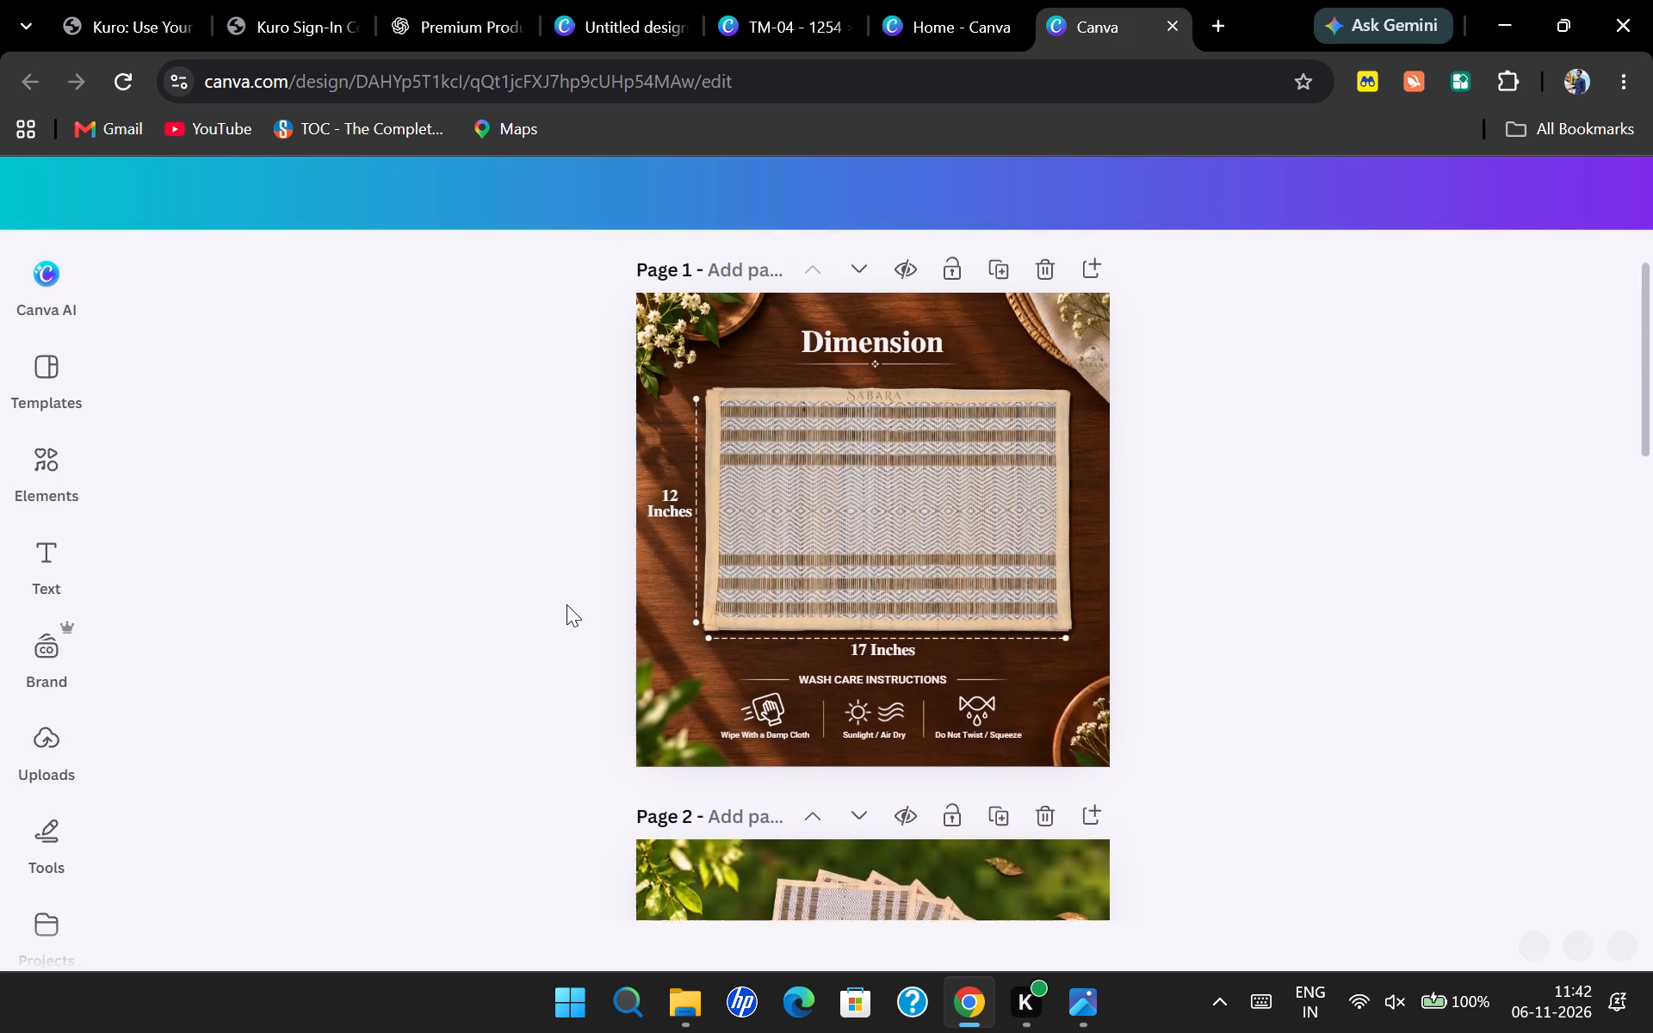
scroll(566, 604, up, 1)
scroll(649, 518, down, 2)
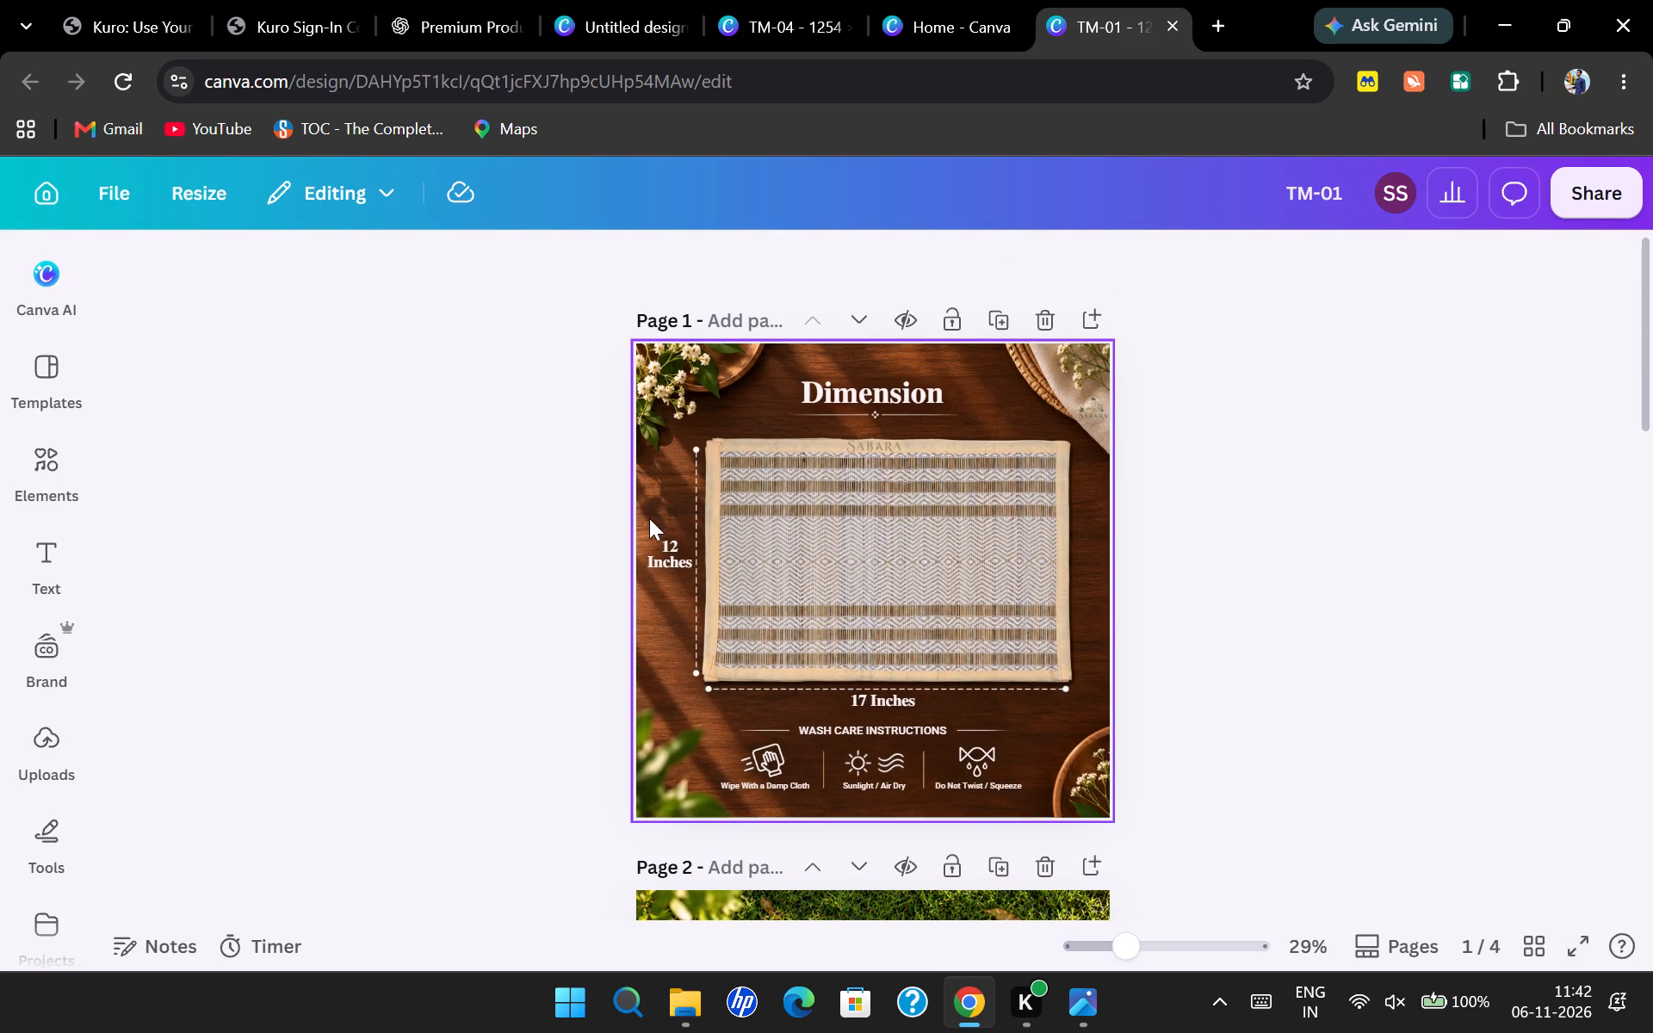
scroll(649, 518, down, 3)
scroll(649, 518, up, 1)
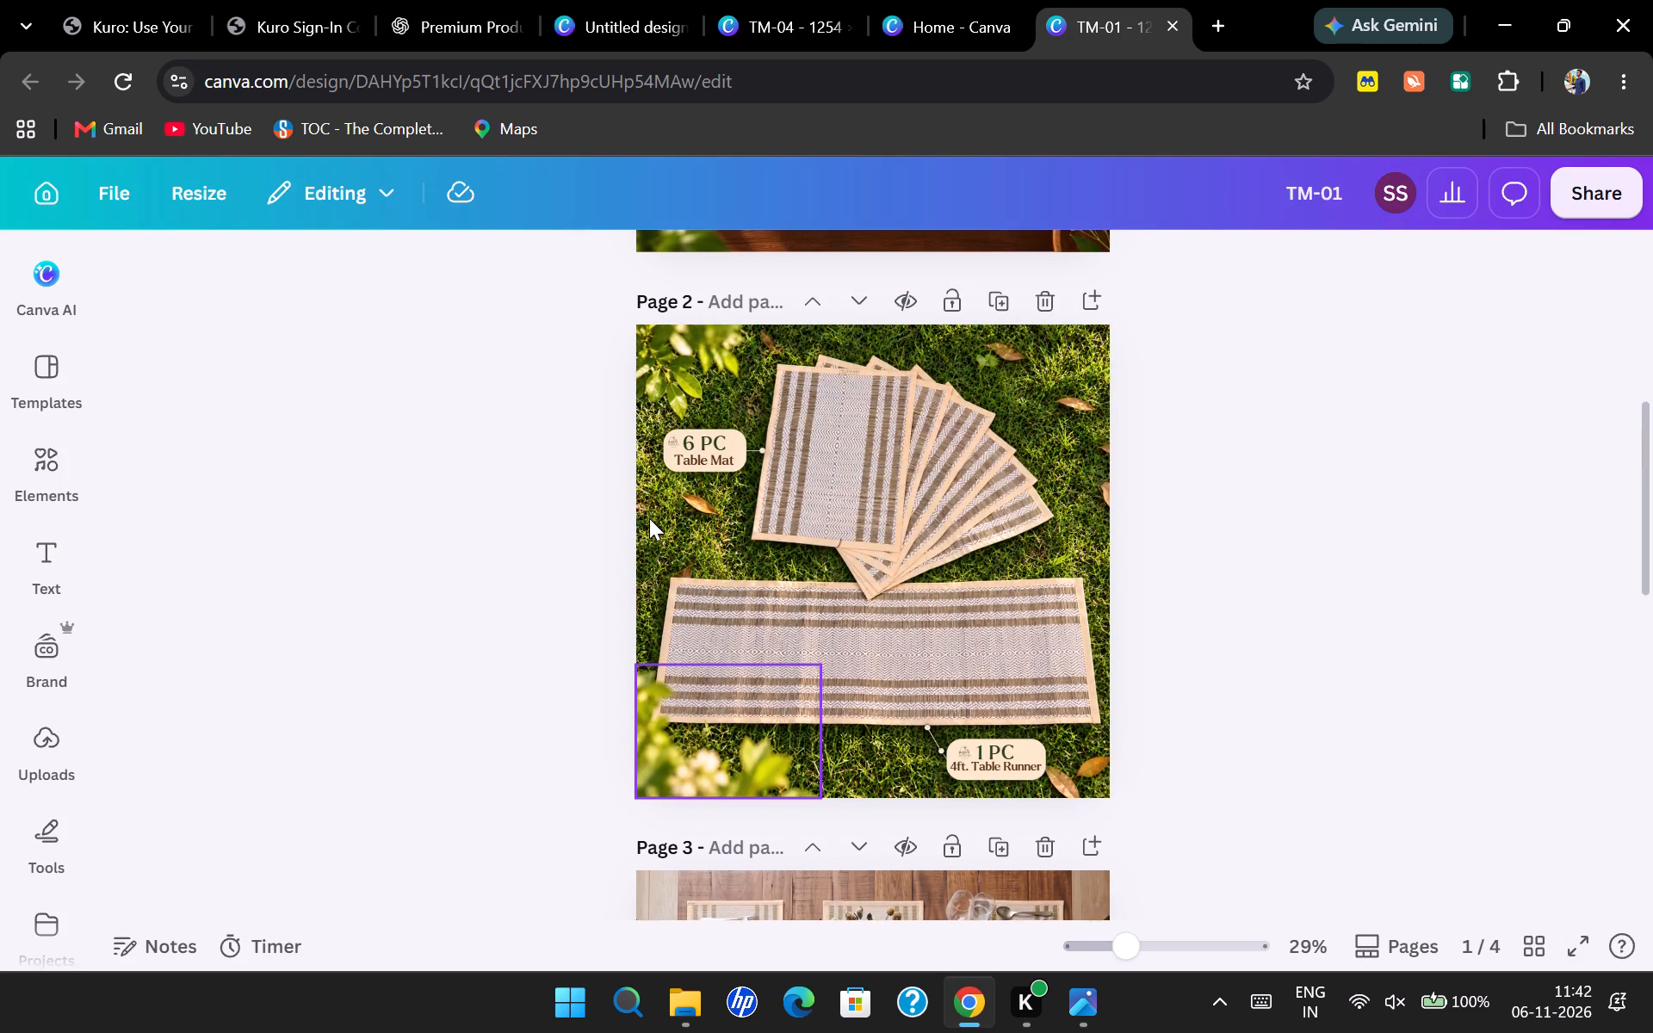
click(805, 301)
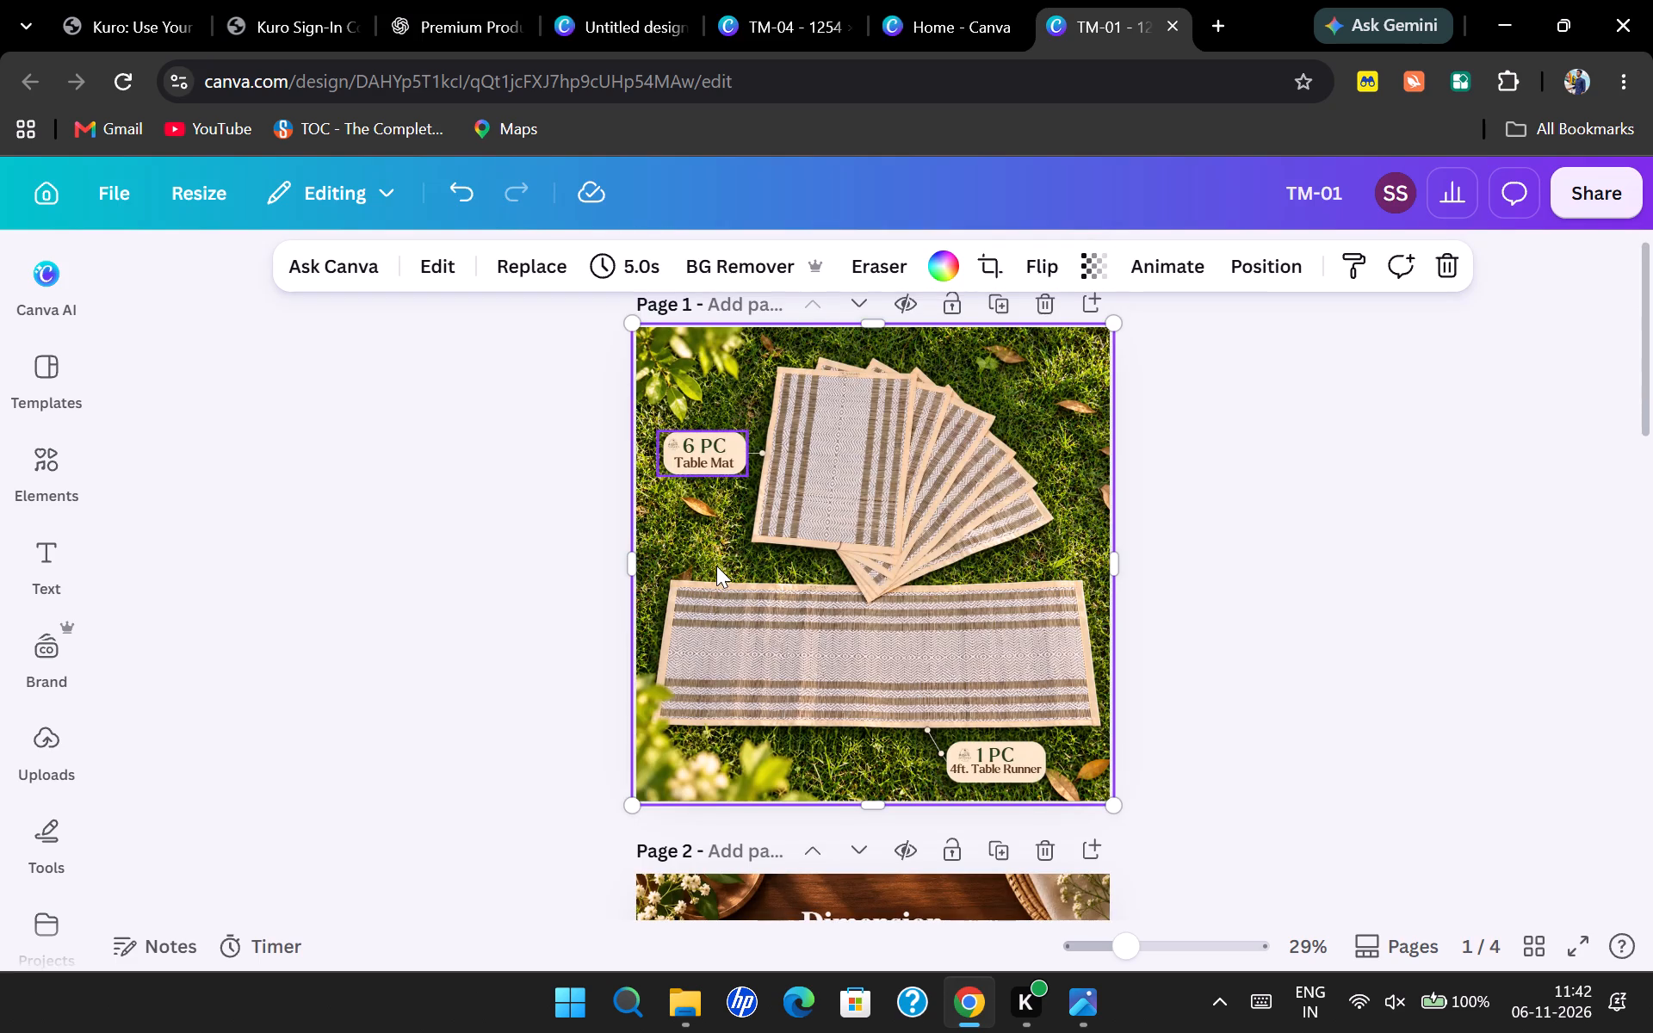
Move TM-01's dining table setting page ahead of the Dimension page, to second place.
scroll(716, 566, down, 6)
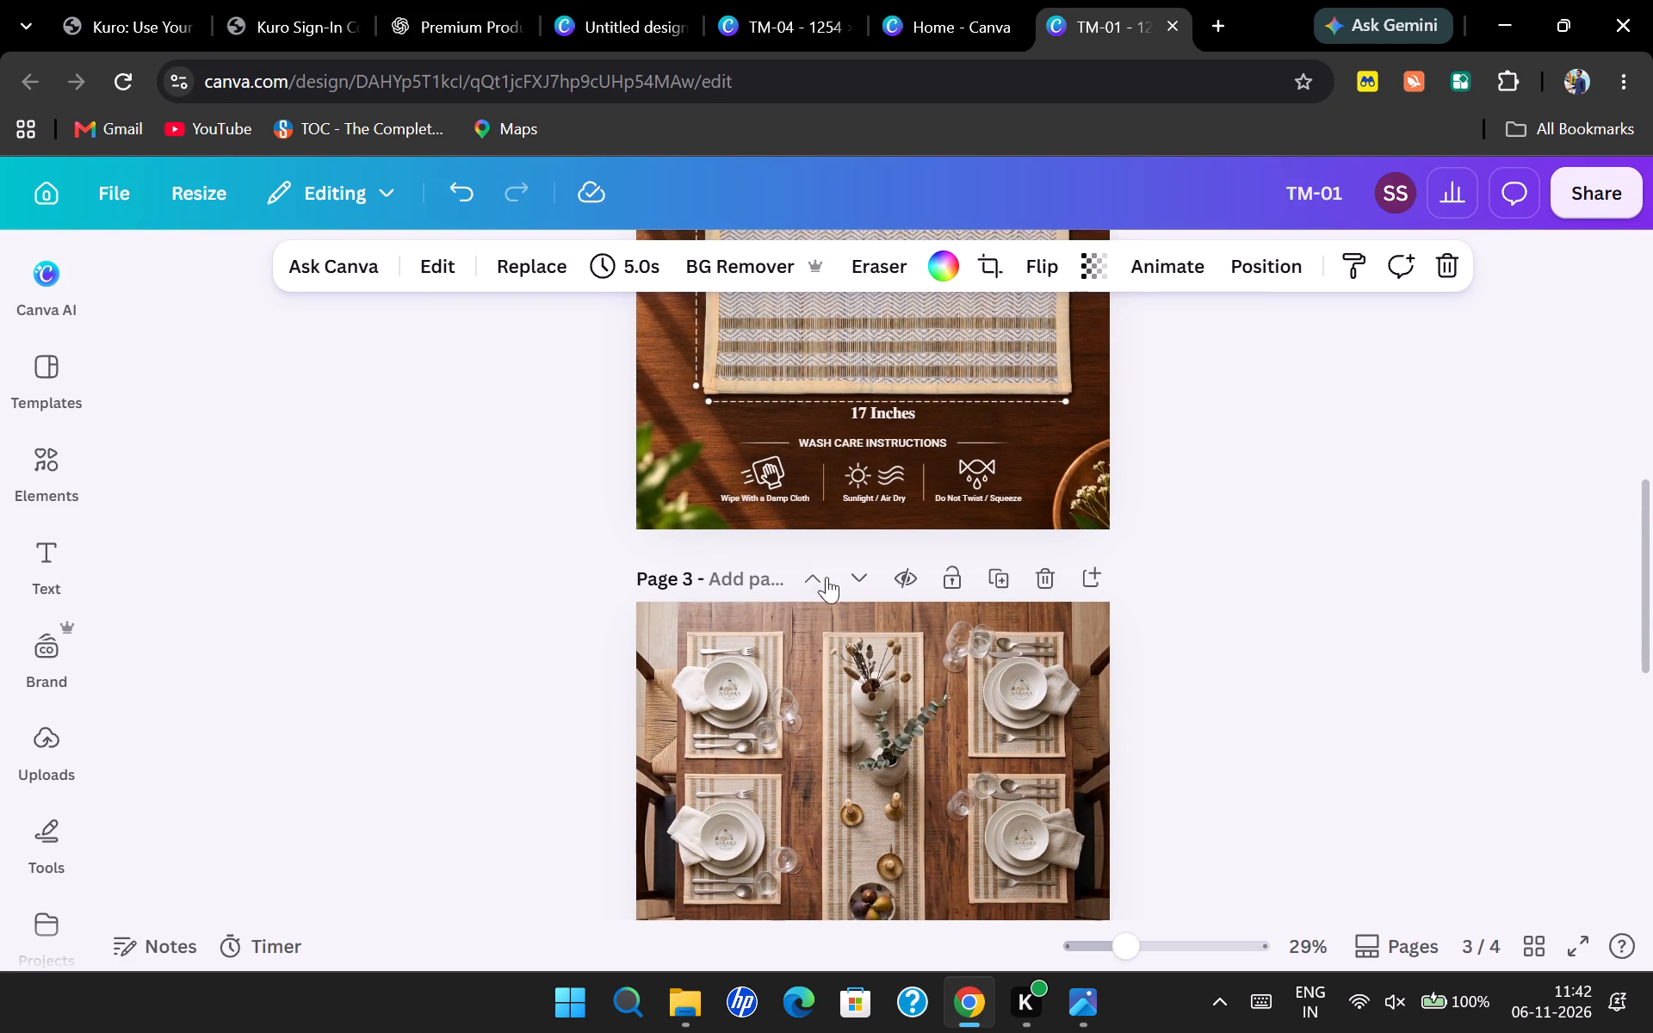
click(822, 581)
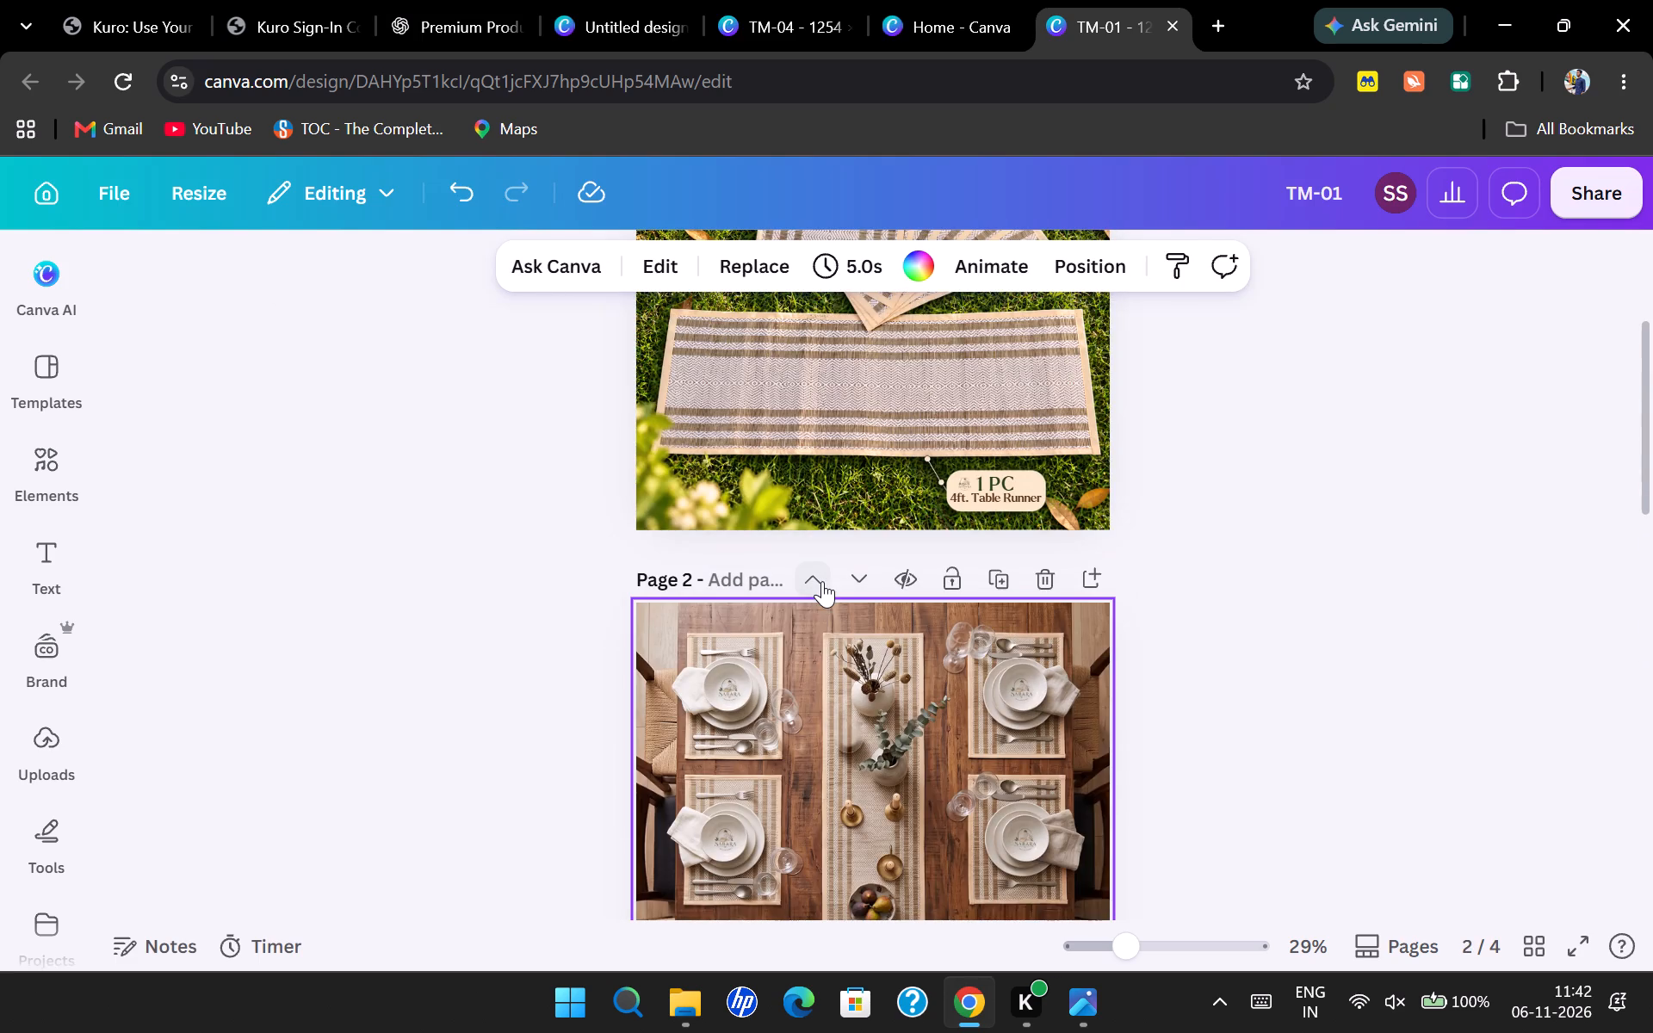
Review the order of all pages in TM-01 and close the design.
scroll(822, 581, down, 7)
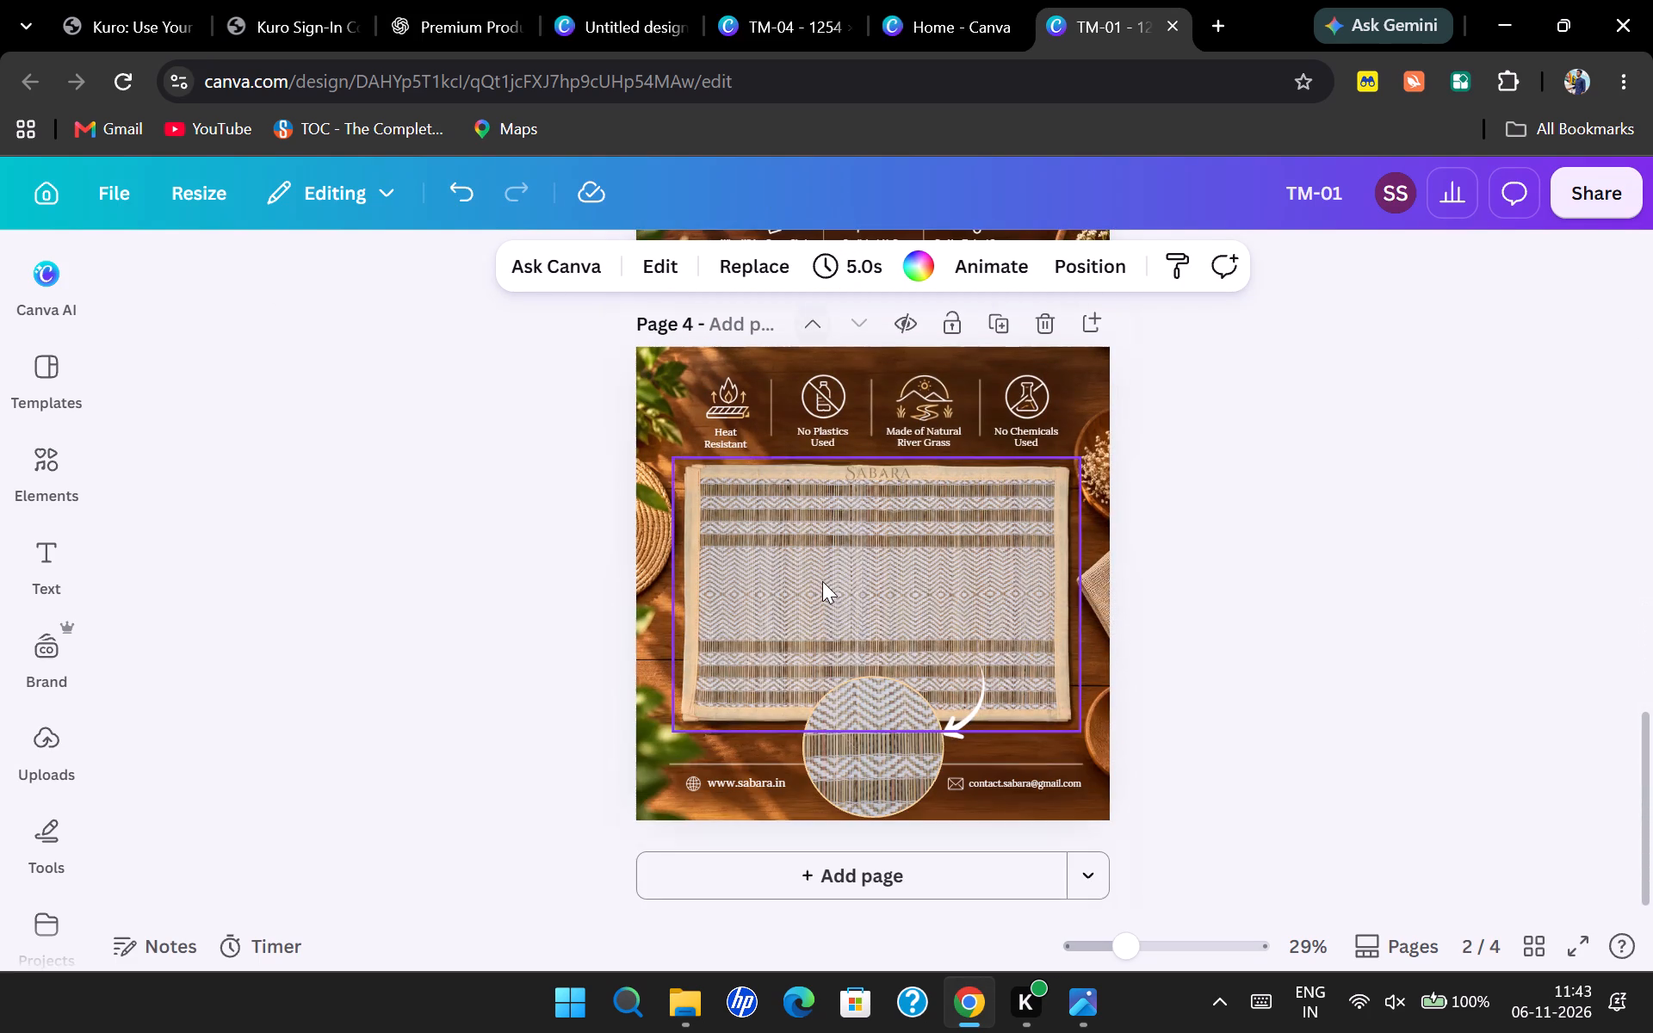
click(1198, 646)
scroll(1198, 646, up, 1)
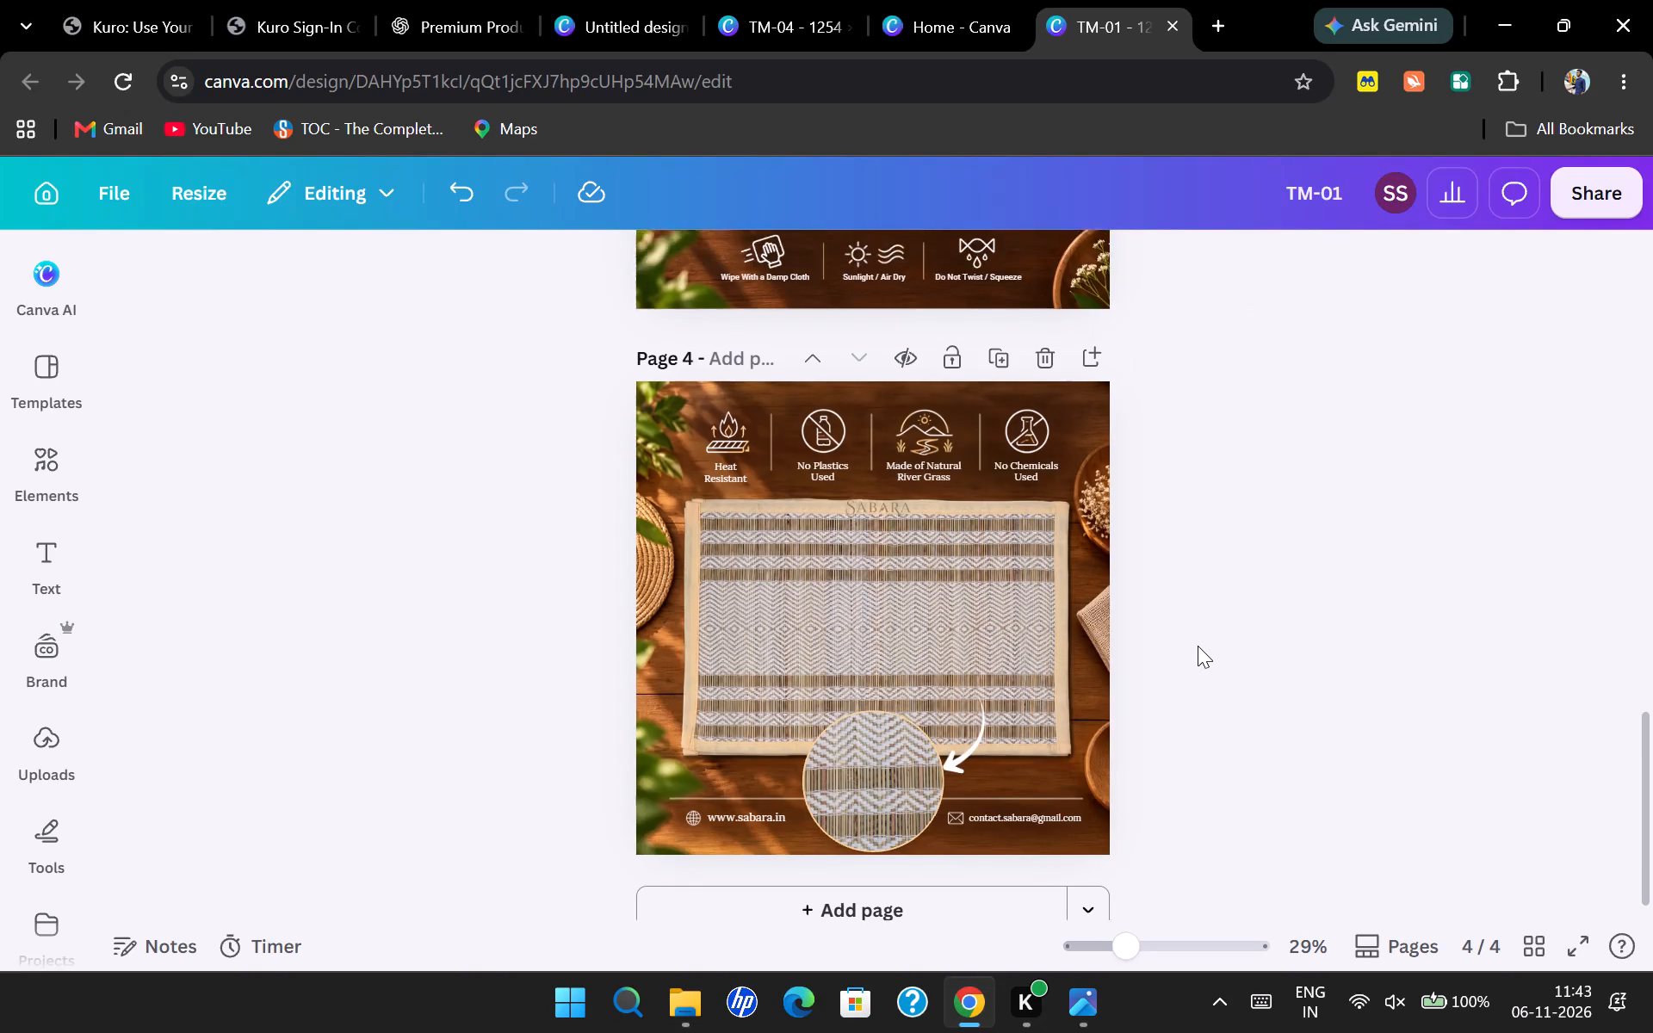
scroll(1198, 646, up, 3)
scroll(1198, 646, down, 1)
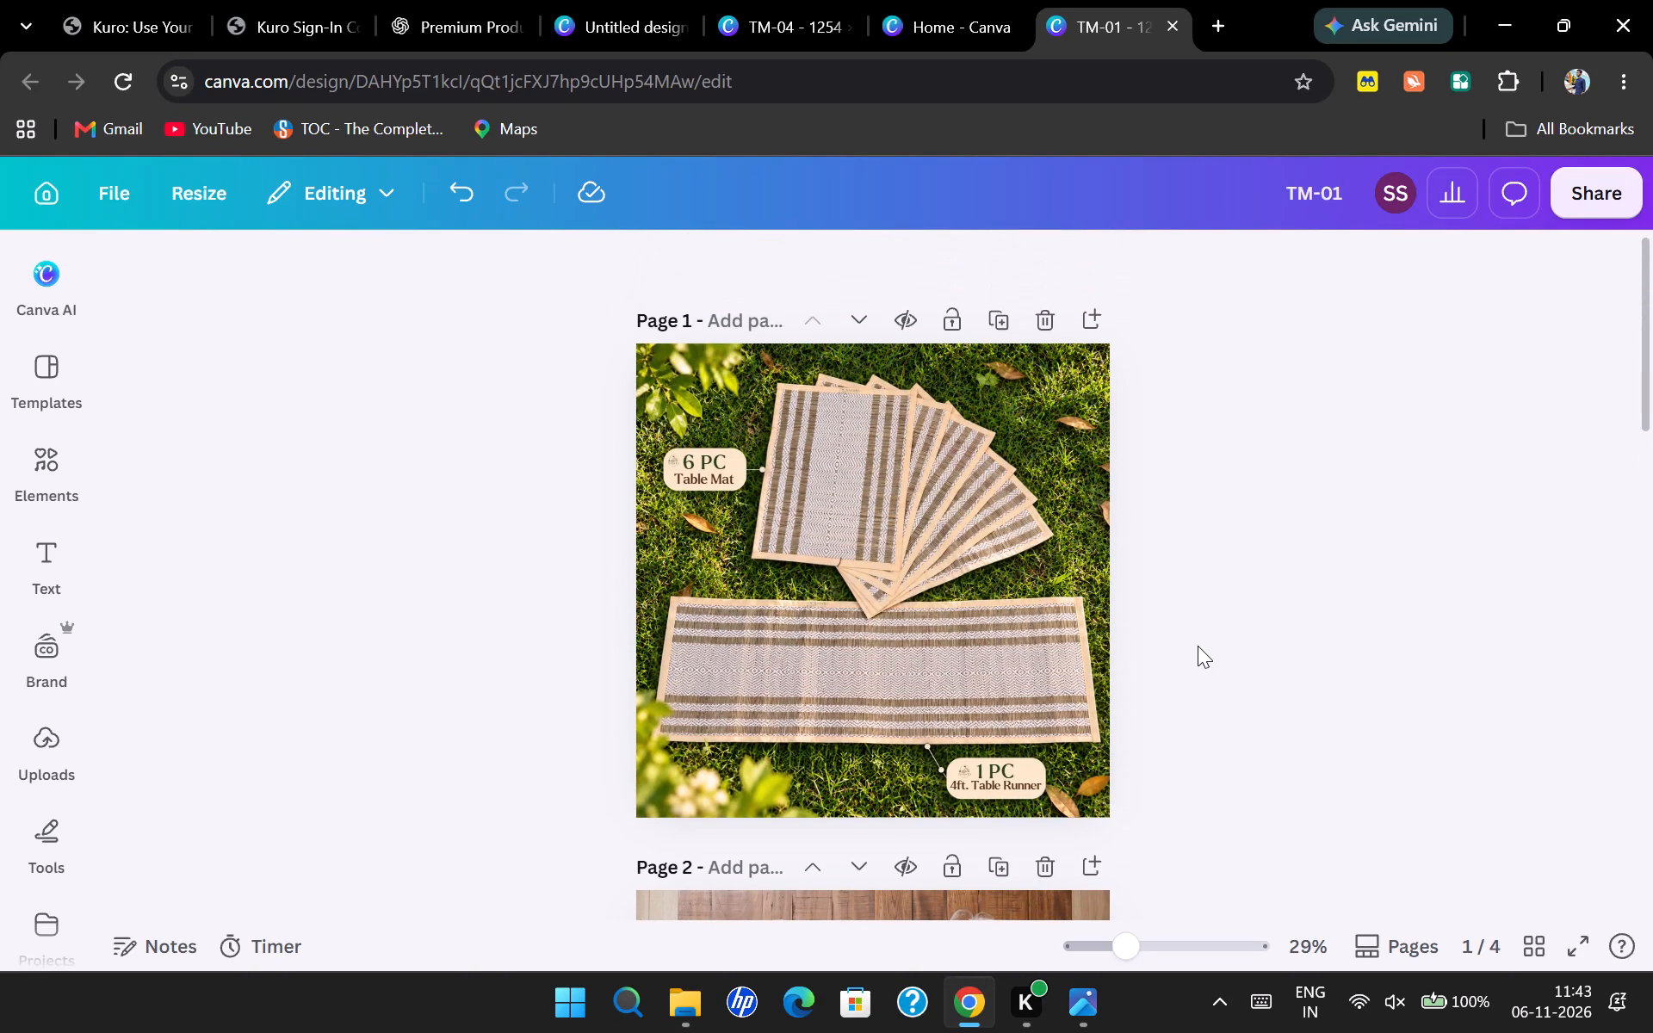
scroll(1198, 646, down, 5)
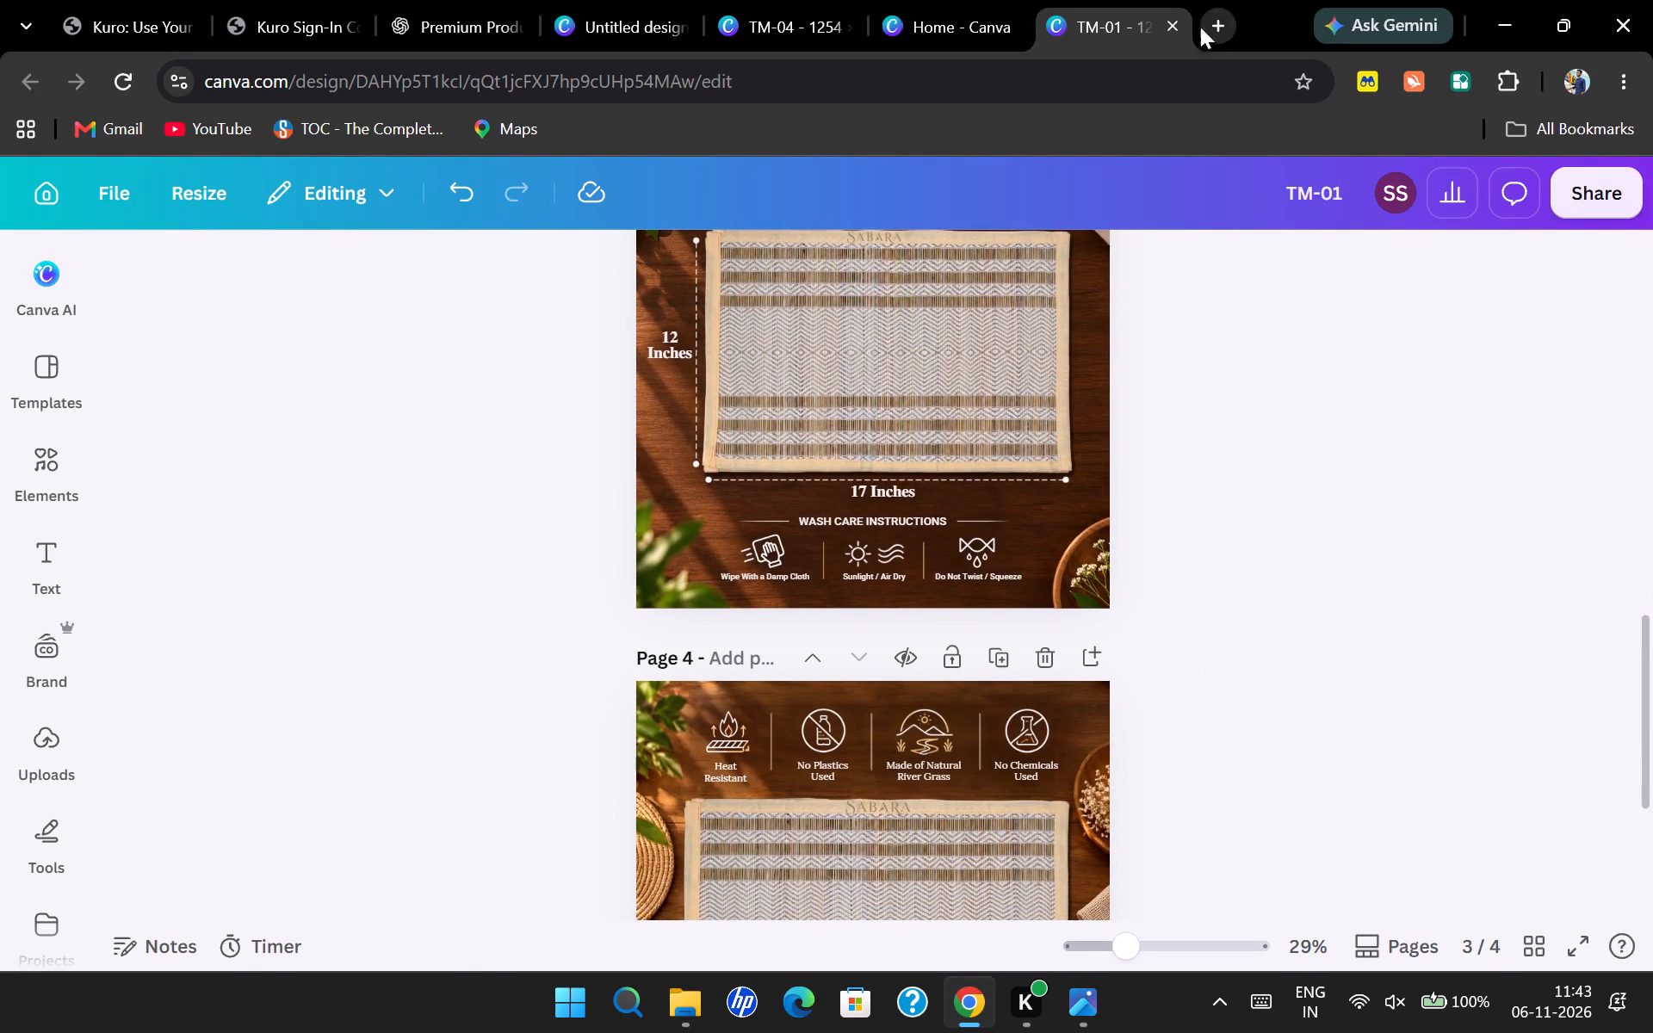
scroll(1249, 449, down, 4)
scroll(1249, 449, up, 2)
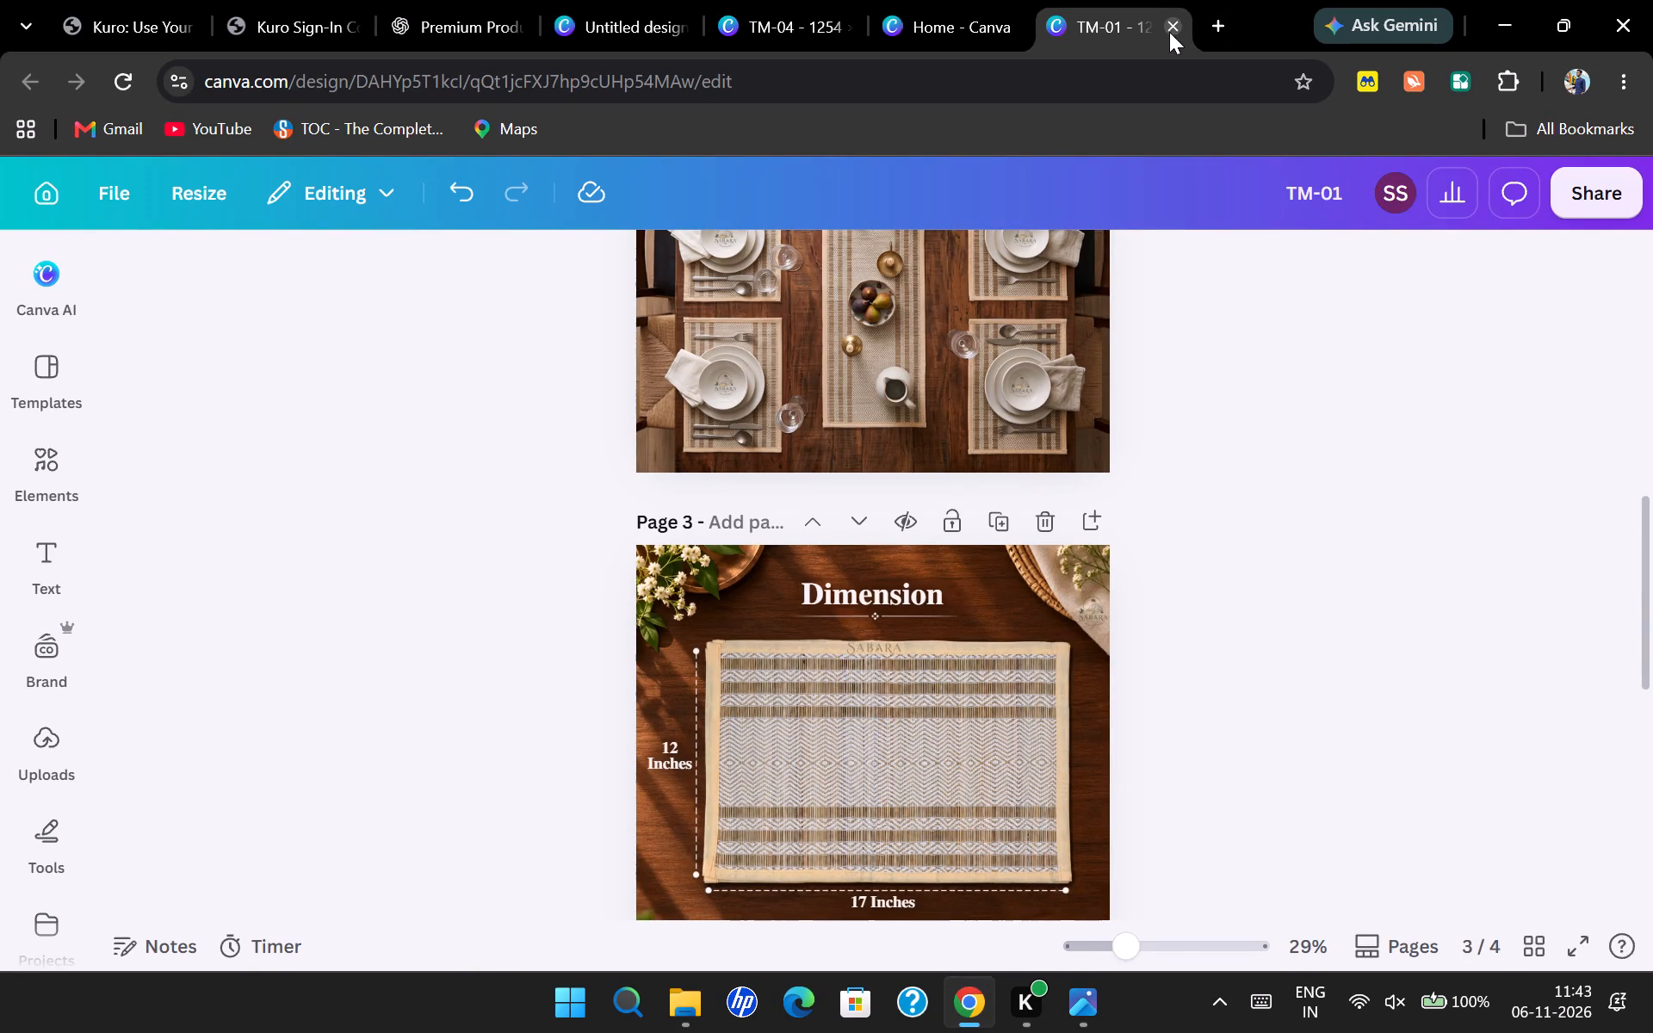
click(1168, 32)
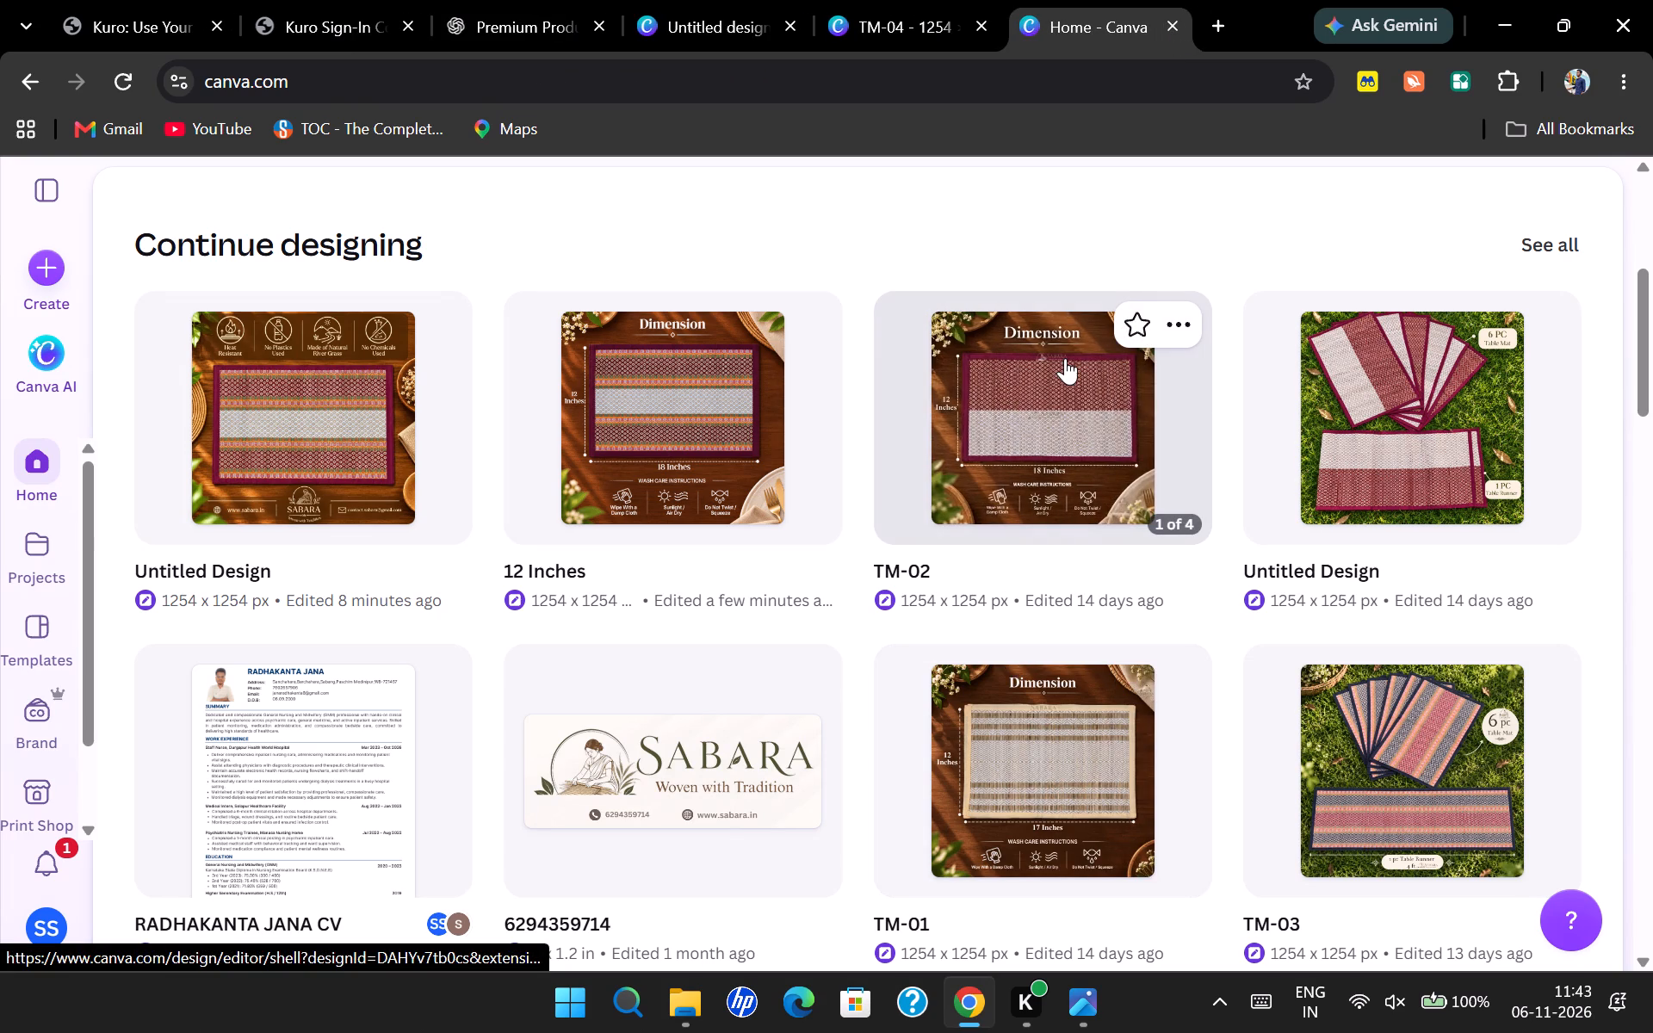
Open the TM-02 design and move its page with the 6 PC table mats and 1 PC runner on grass to first place.
click(1037, 419)
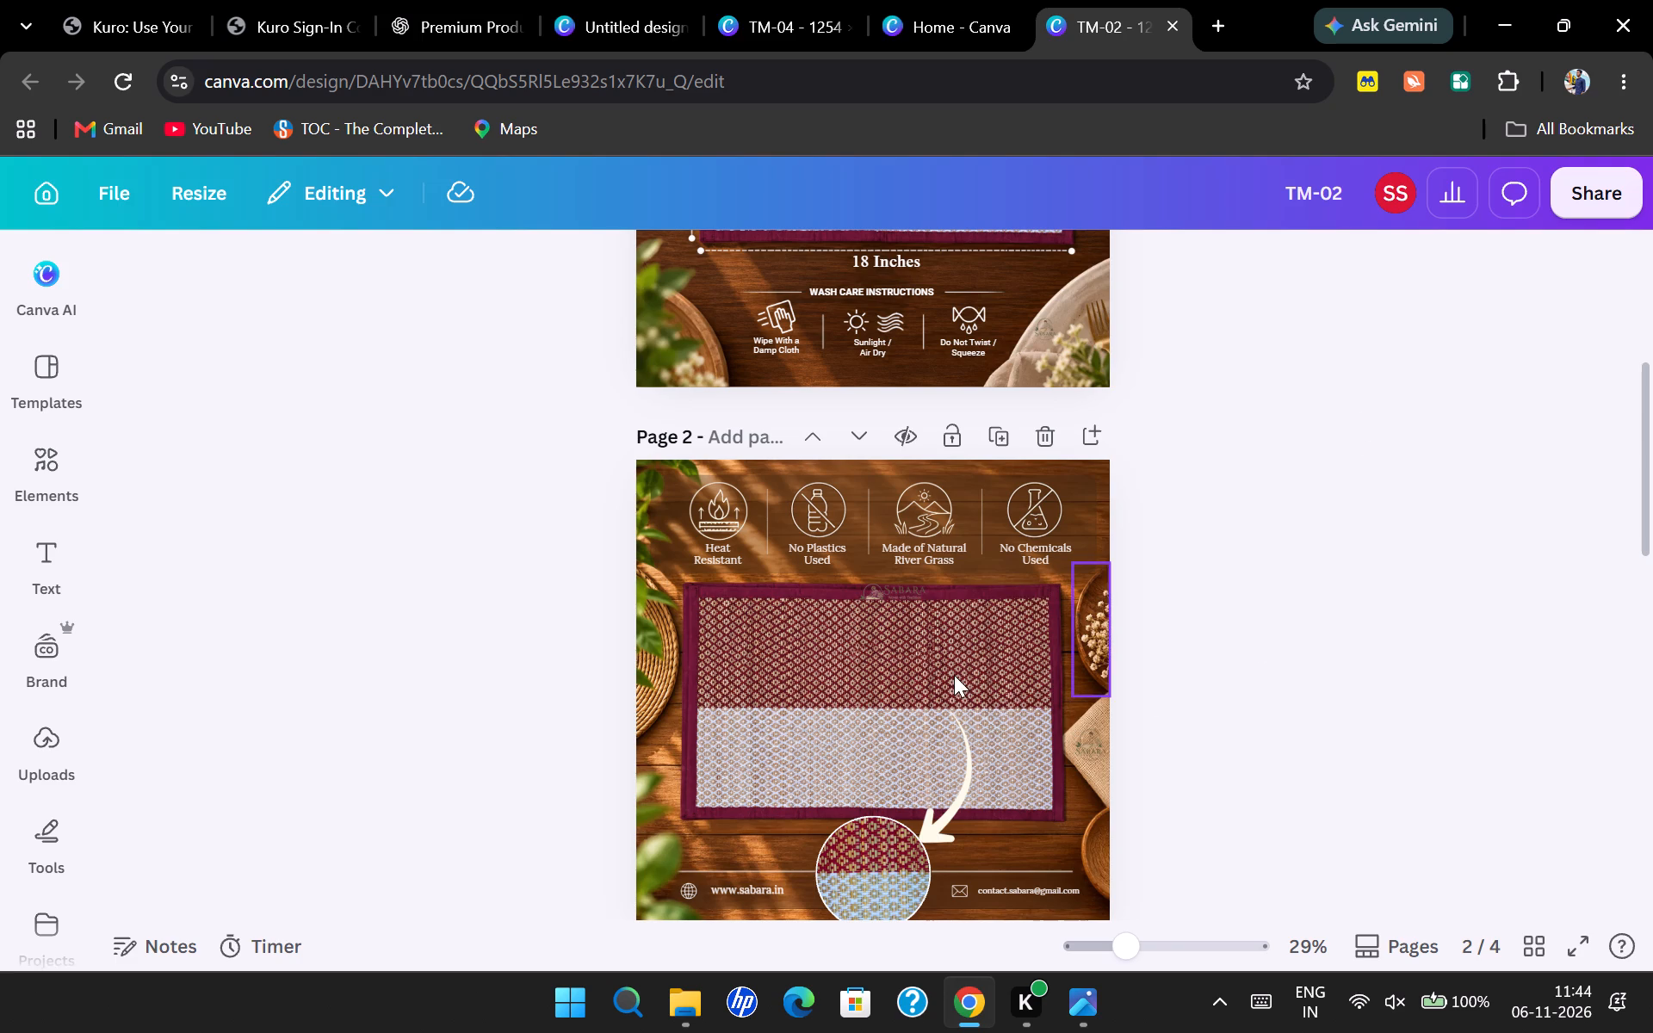
scroll(954, 675, down, 1)
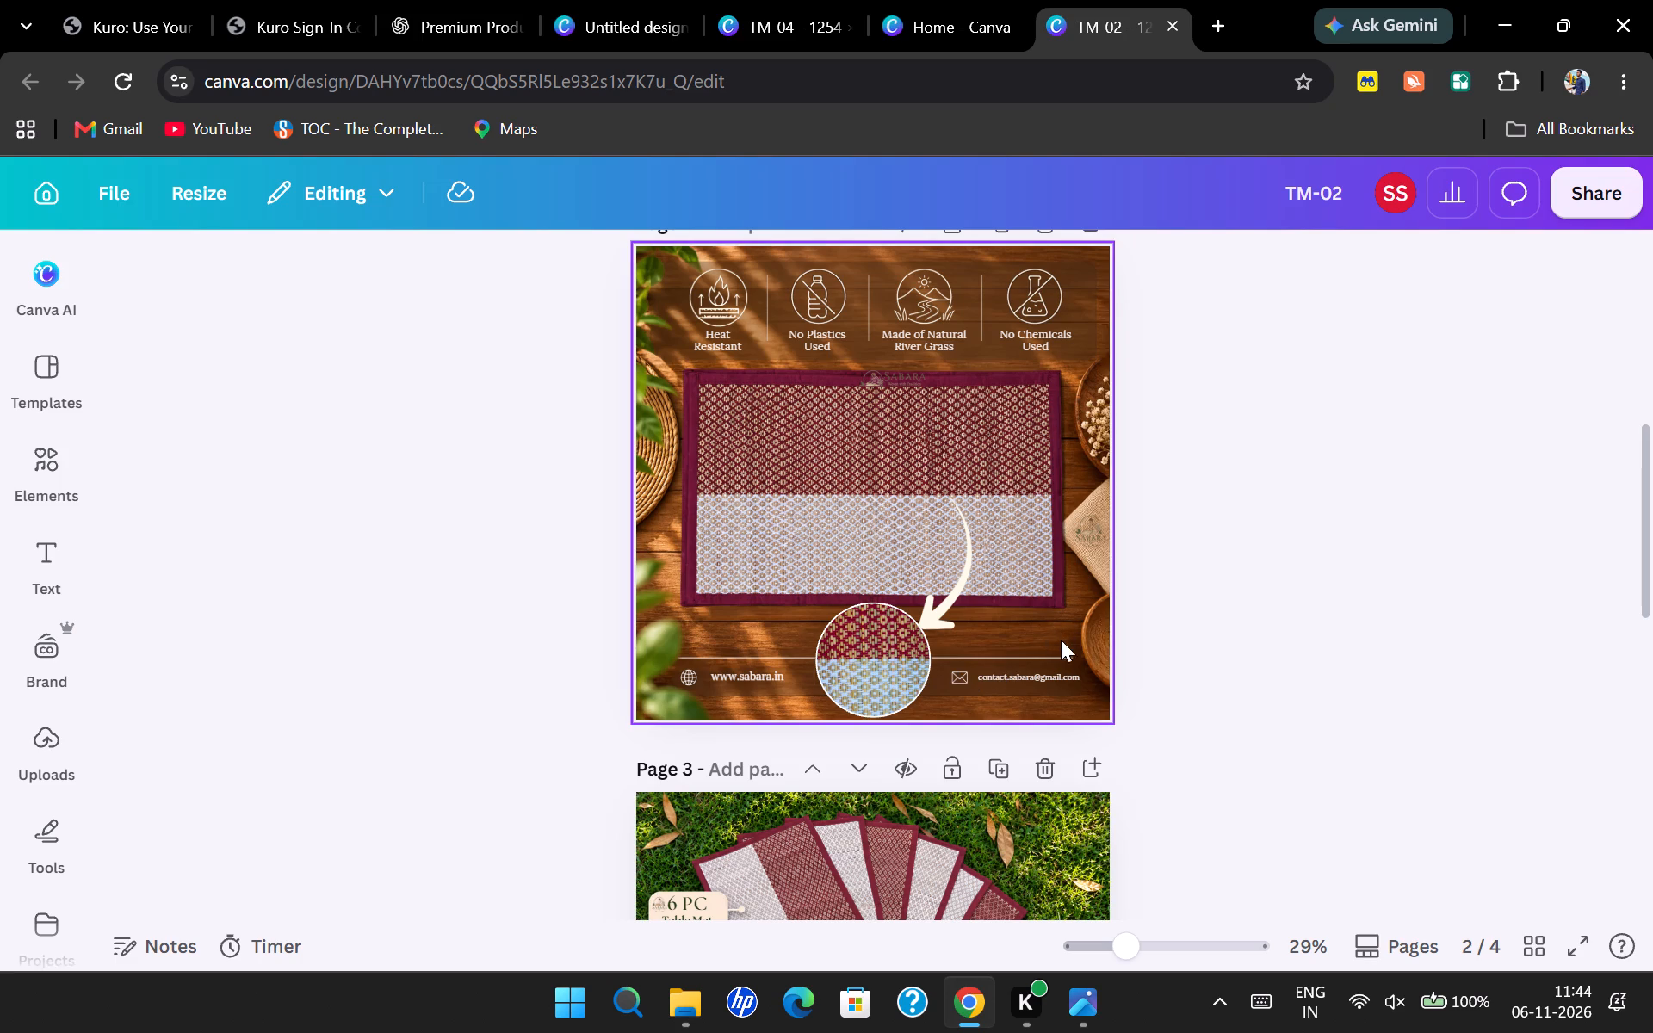
scroll(1198, 683, up, 5)
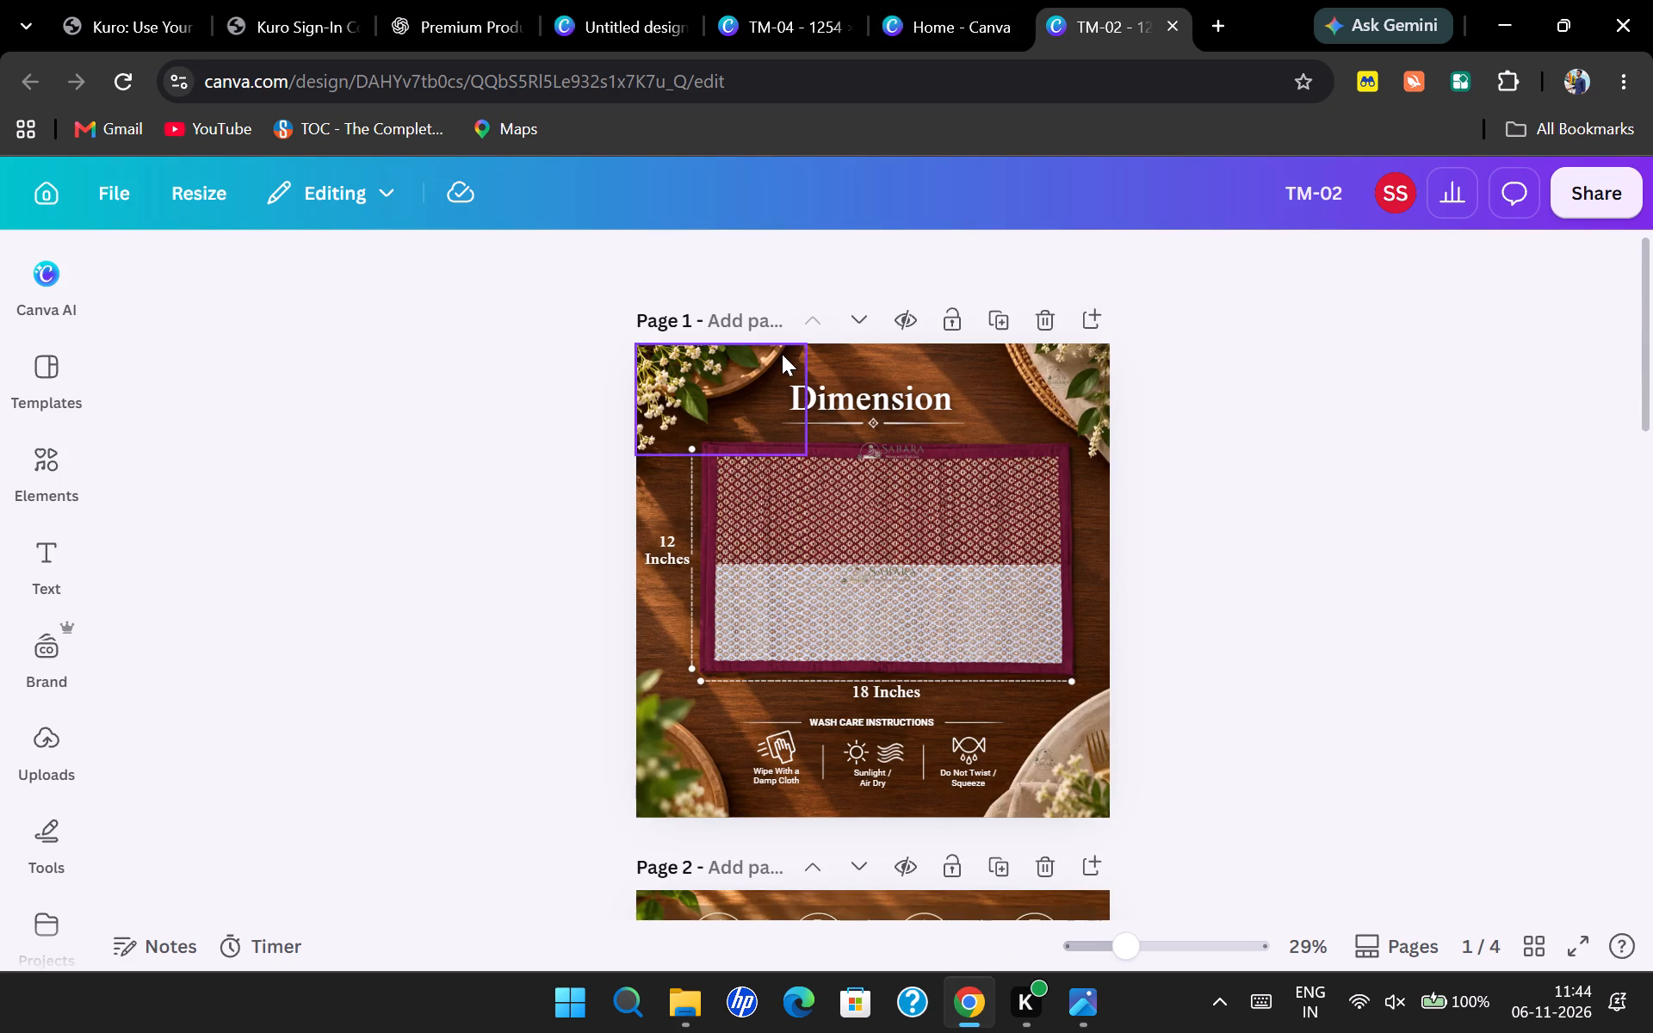
scroll(514, 720, down, 5)
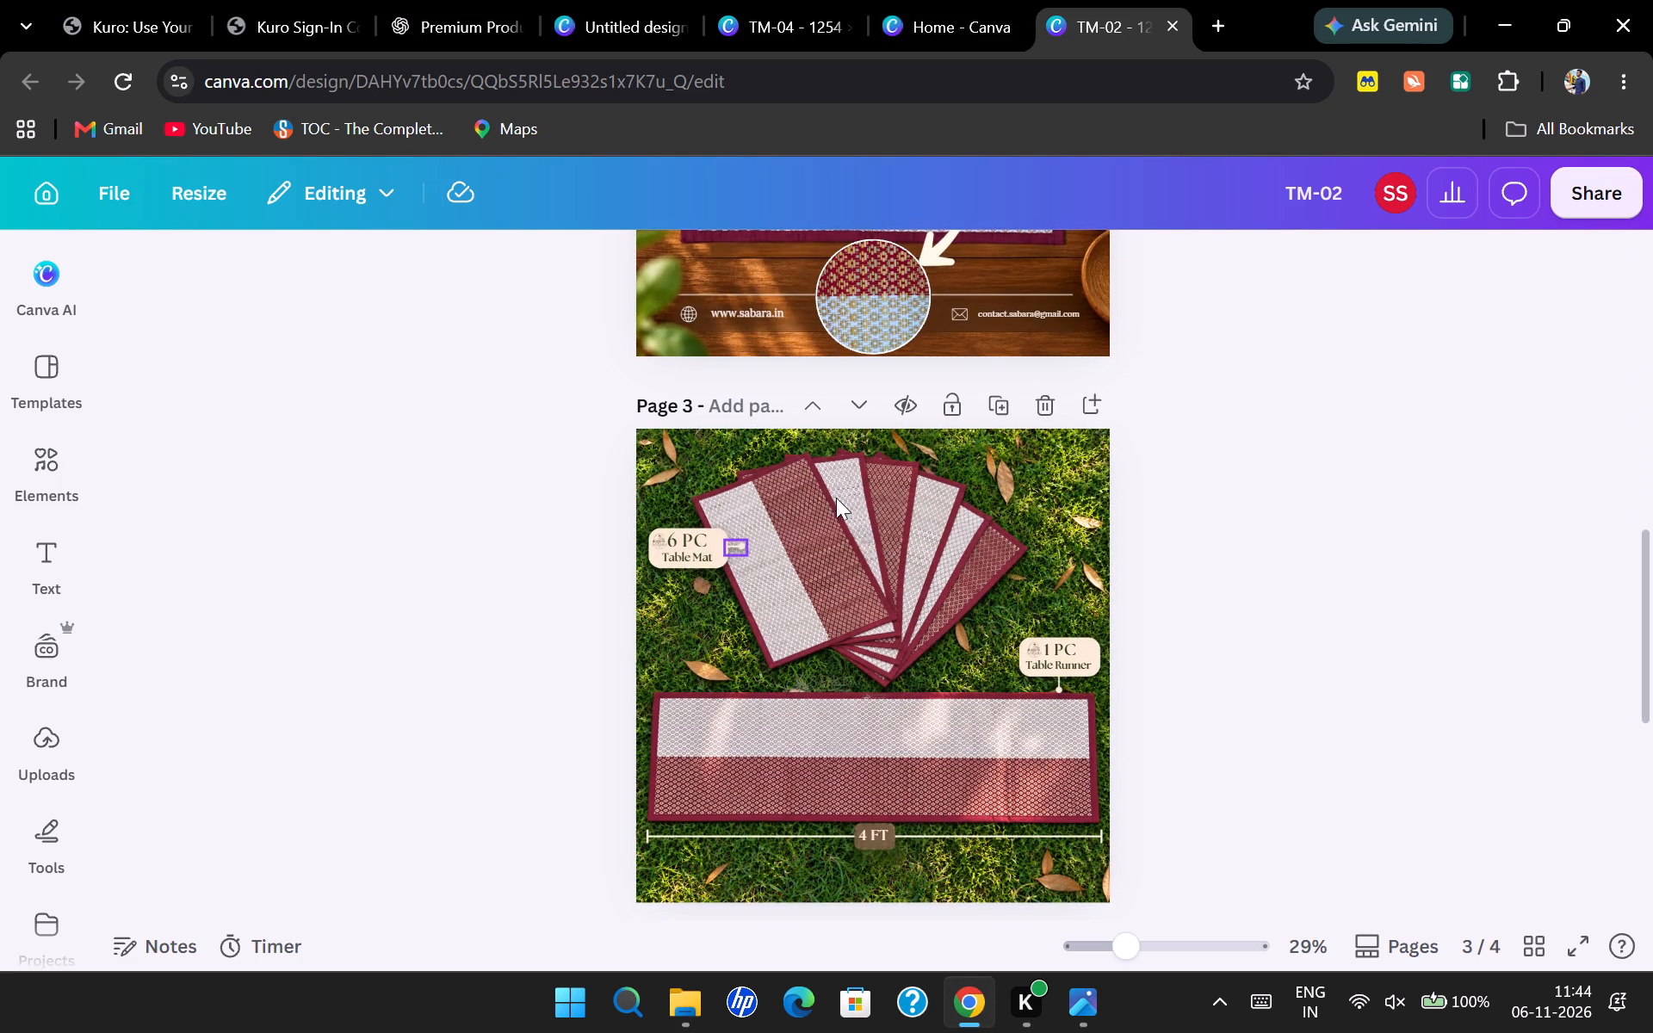
click(802, 399)
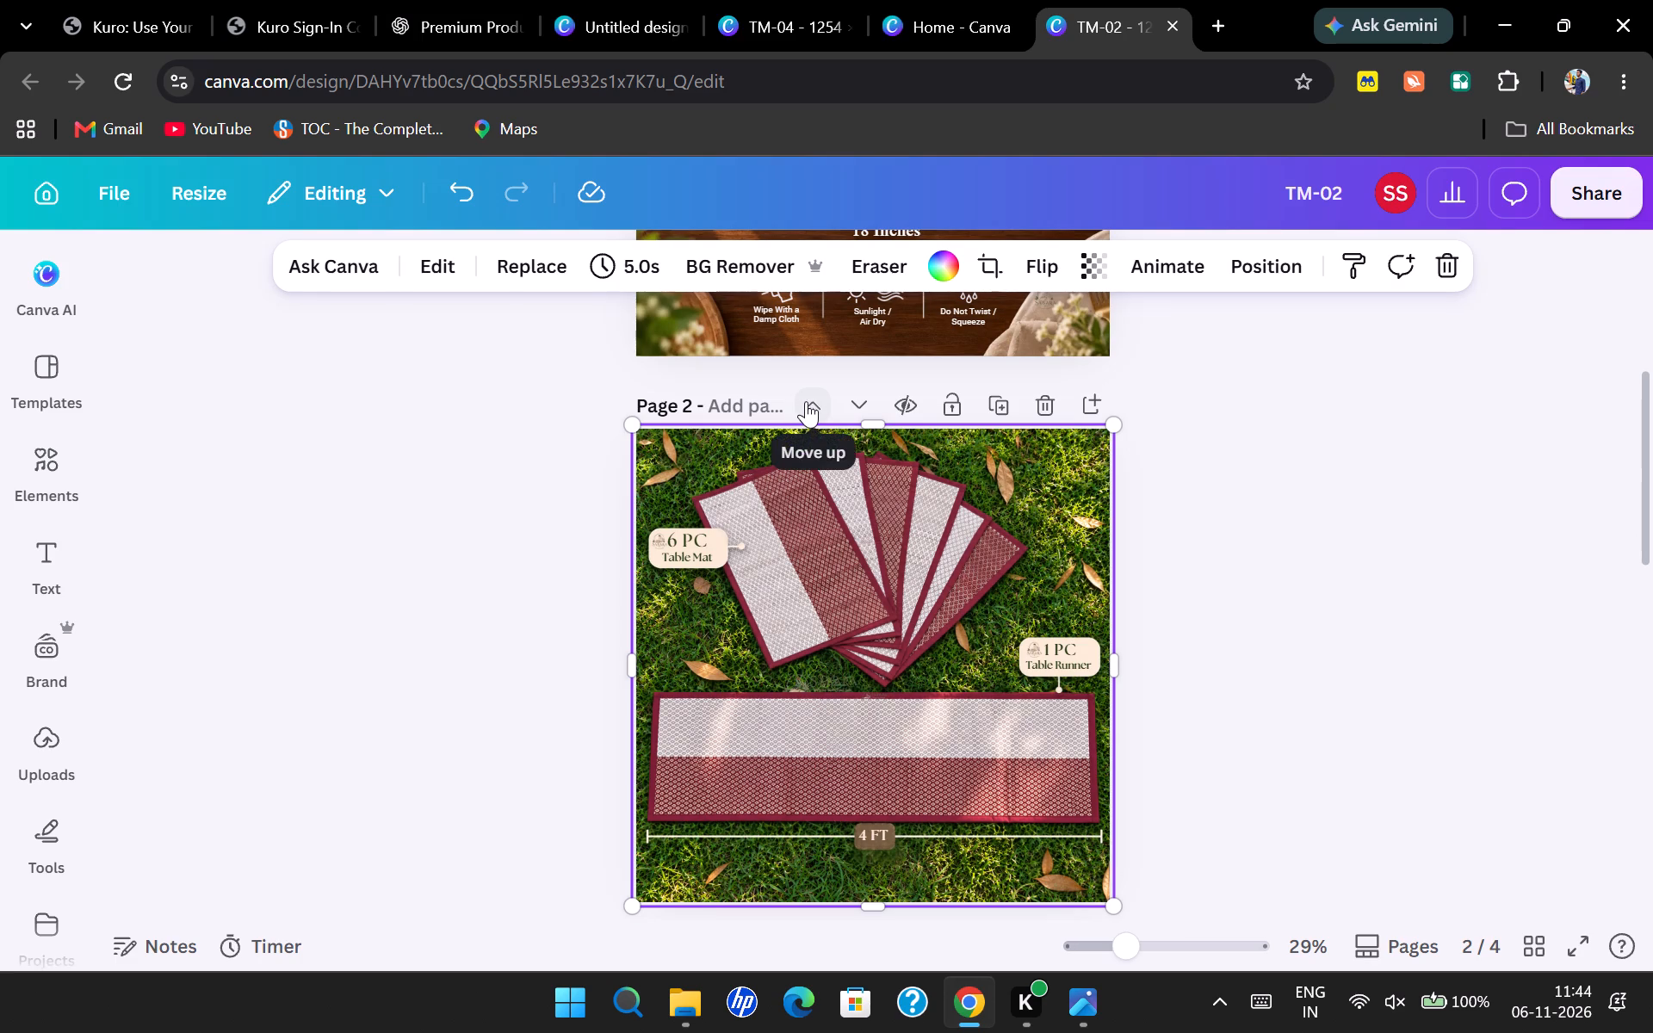
click(815, 401)
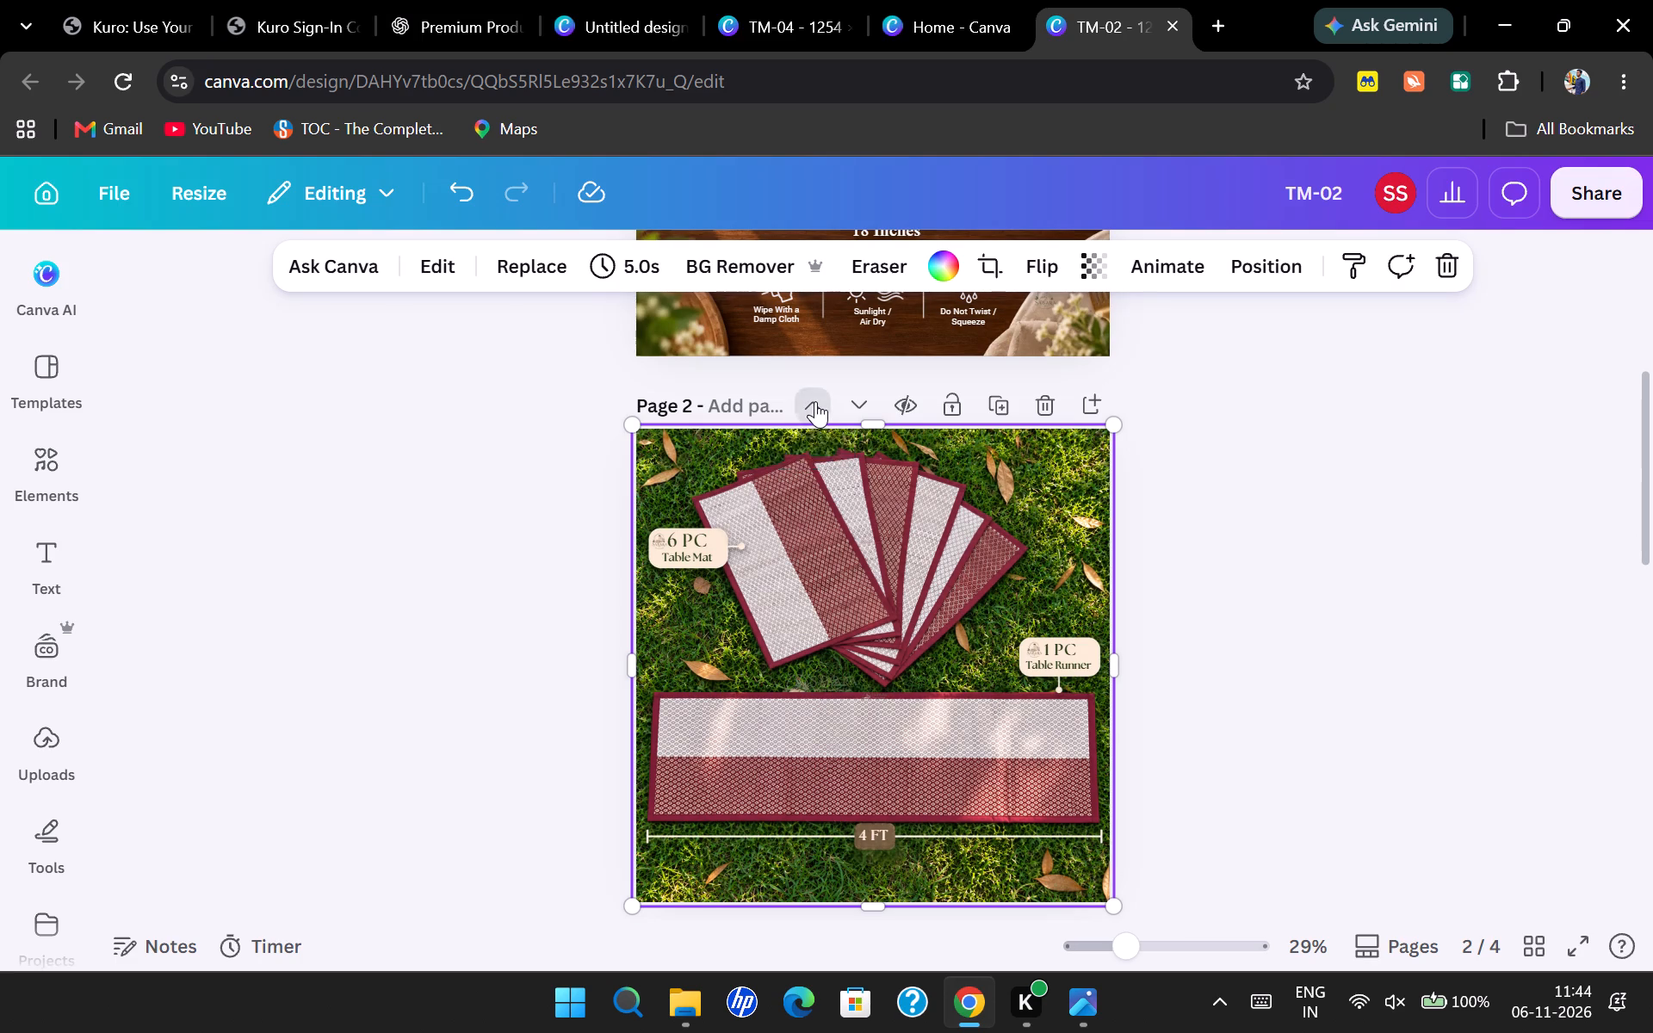
Move TM-02's dining table setting page from last to second place, ahead of the Dimension page.
scroll(484, 765, down, 3)
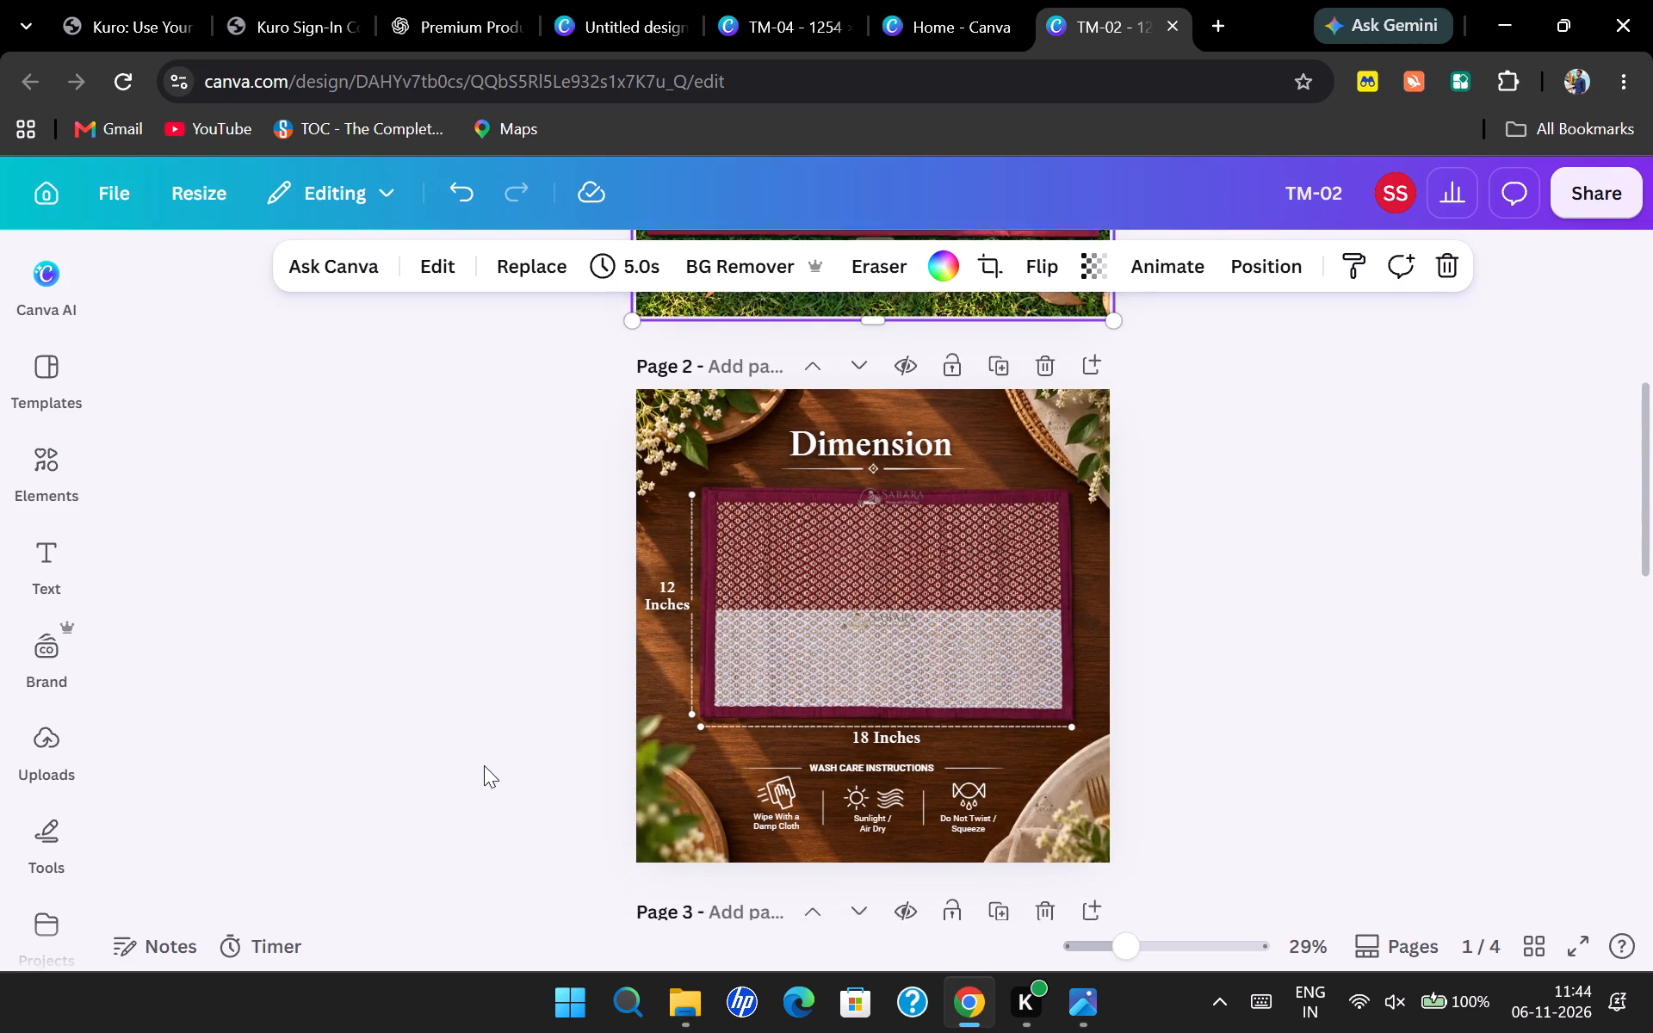
scroll(484, 765, down, 7)
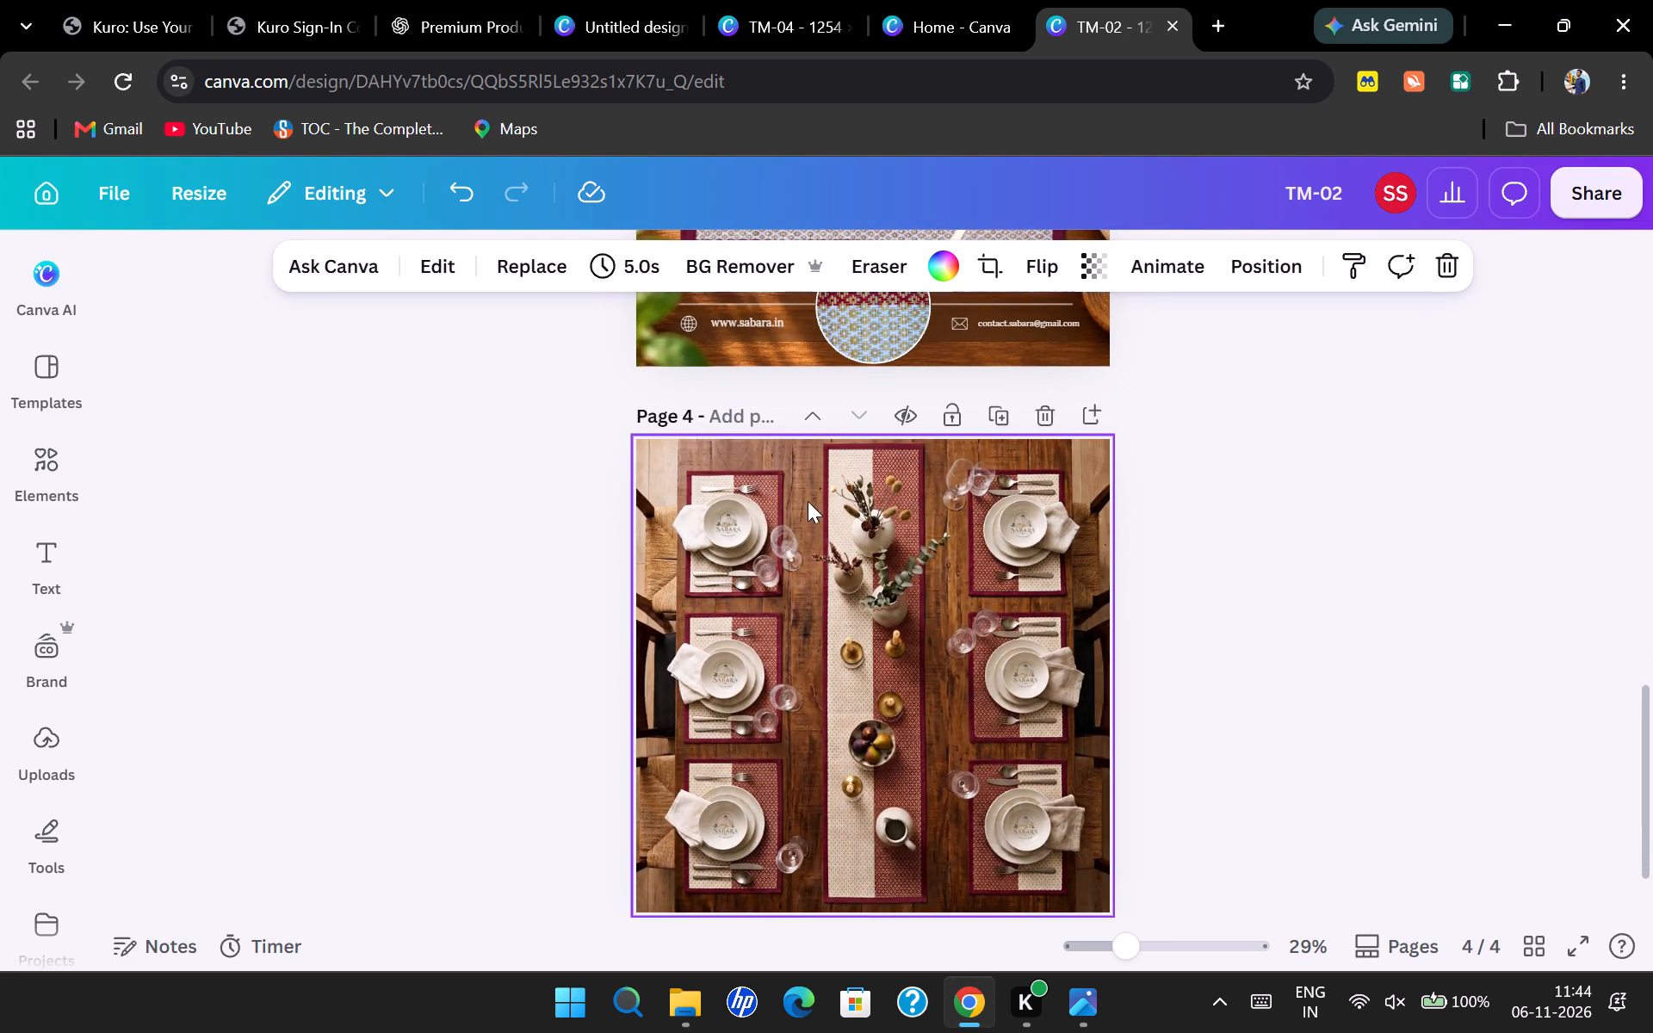
click(808, 410)
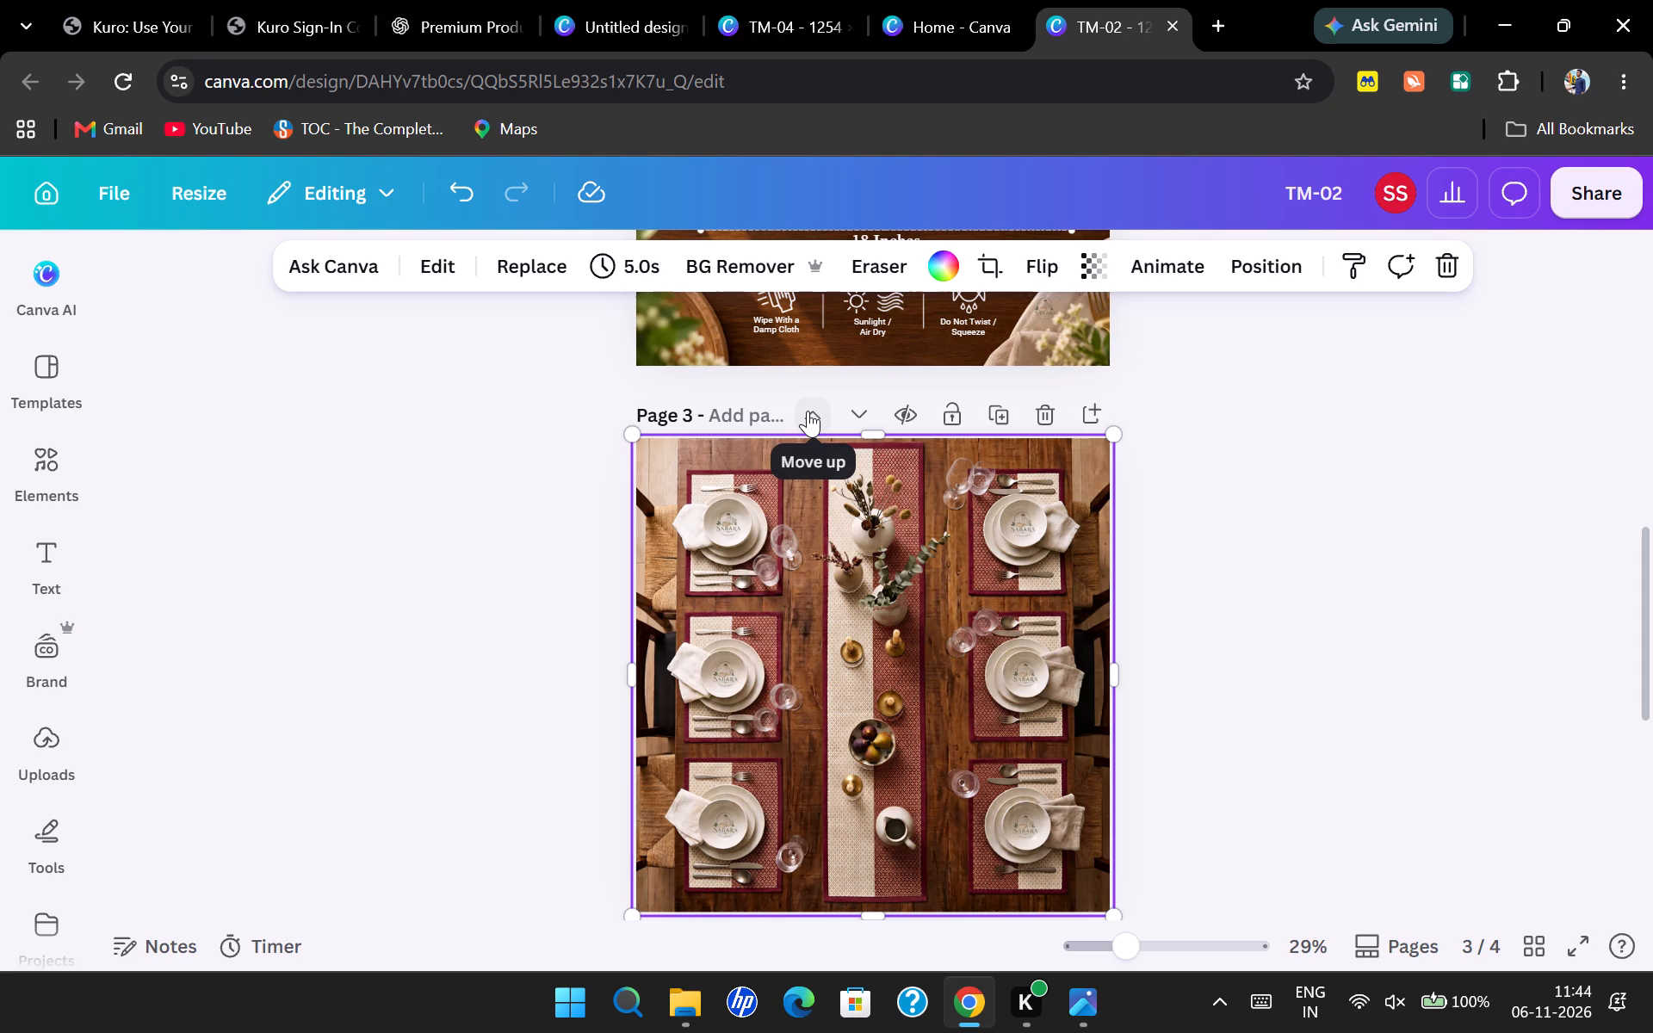
click(808, 411)
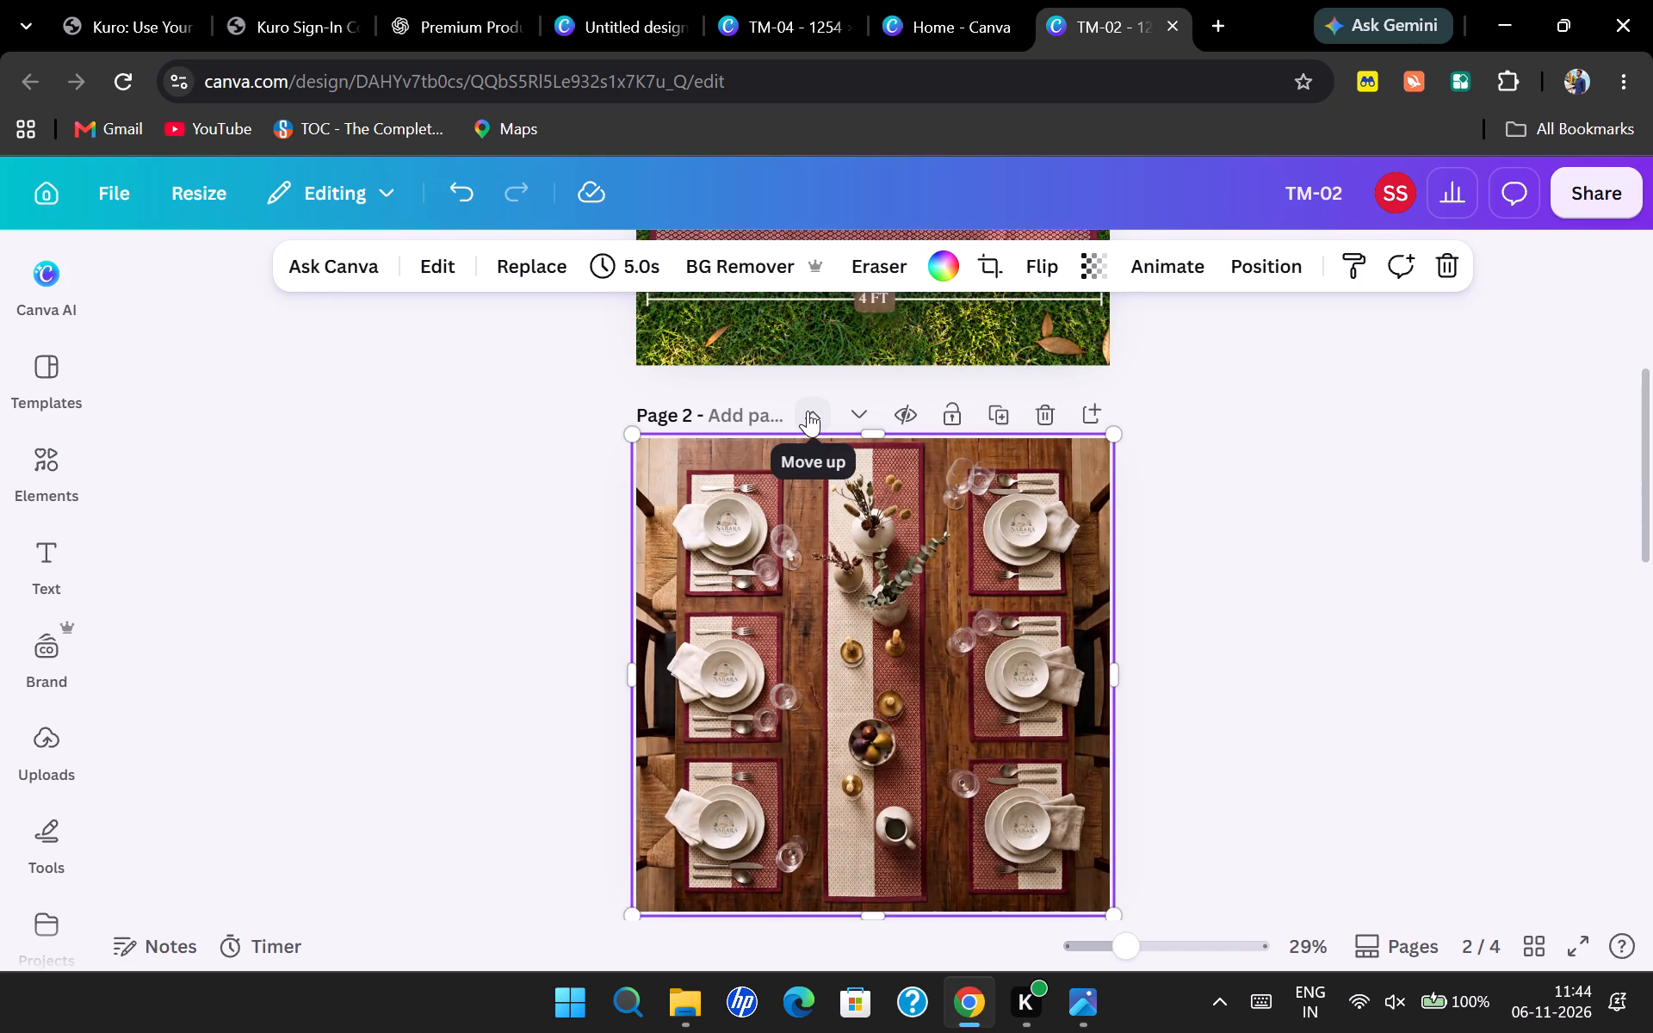
Review TM-02's page order, glance at the TM-04 design for comparison, and close TM-02.
scroll(331, 612, up, 1)
scroll(331, 612, down, 6)
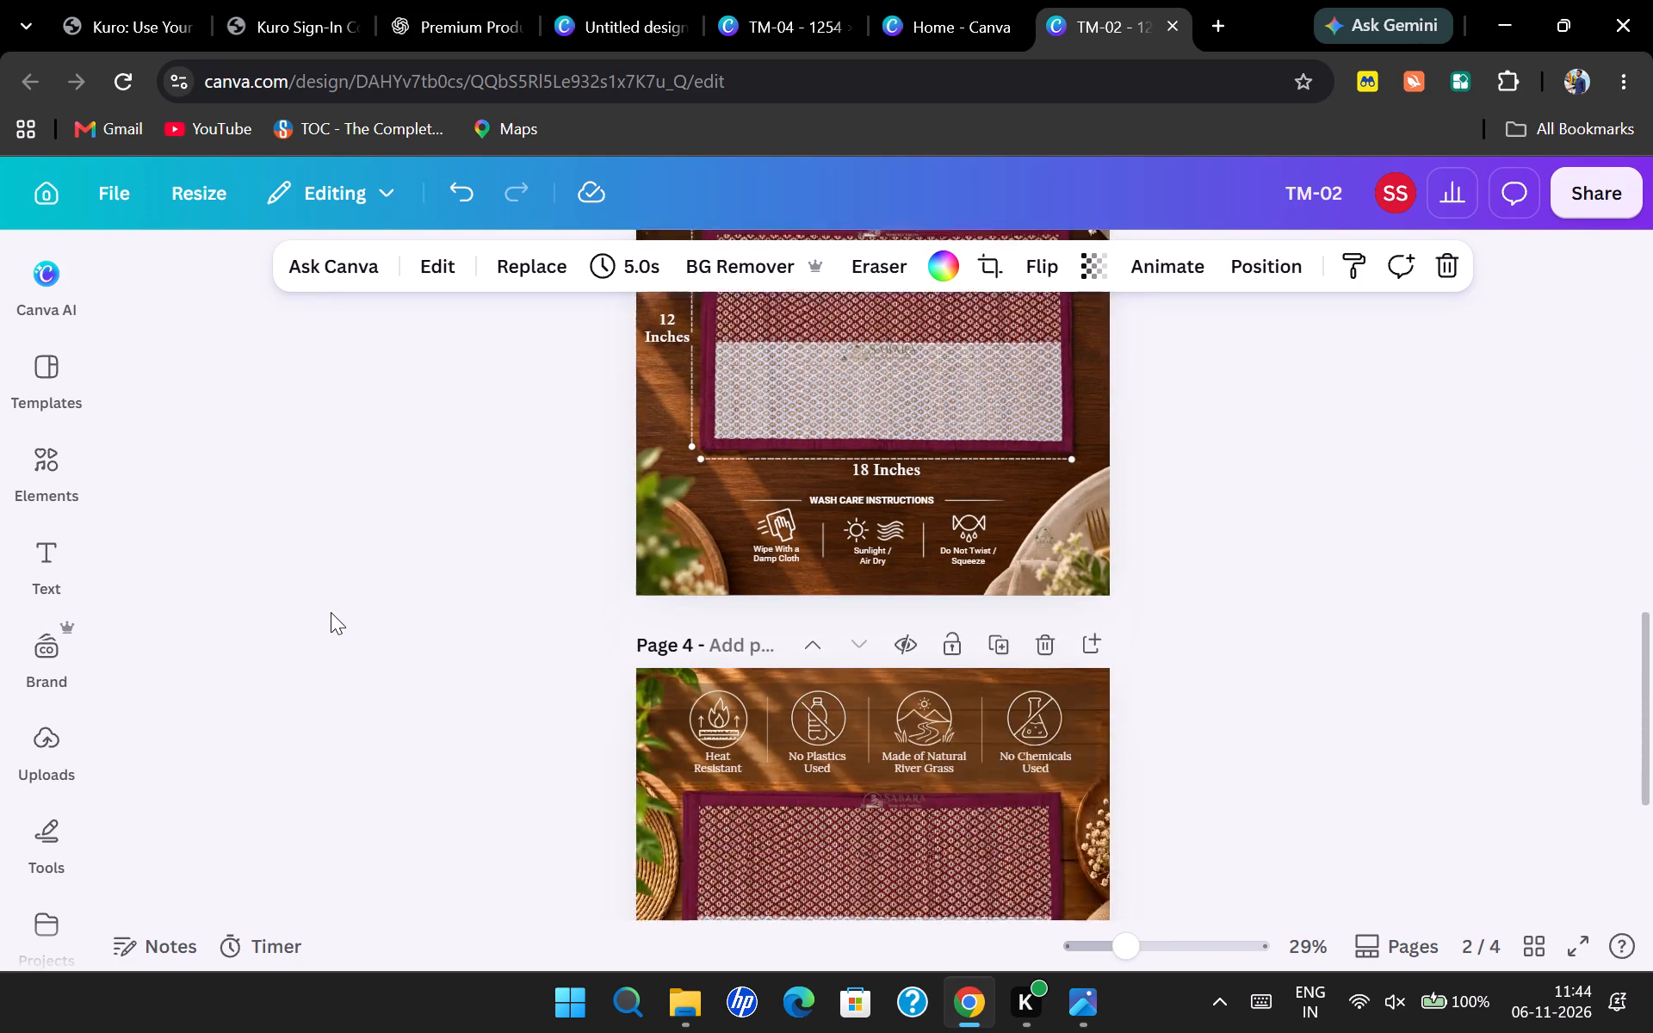
scroll(331, 612, down, 3)
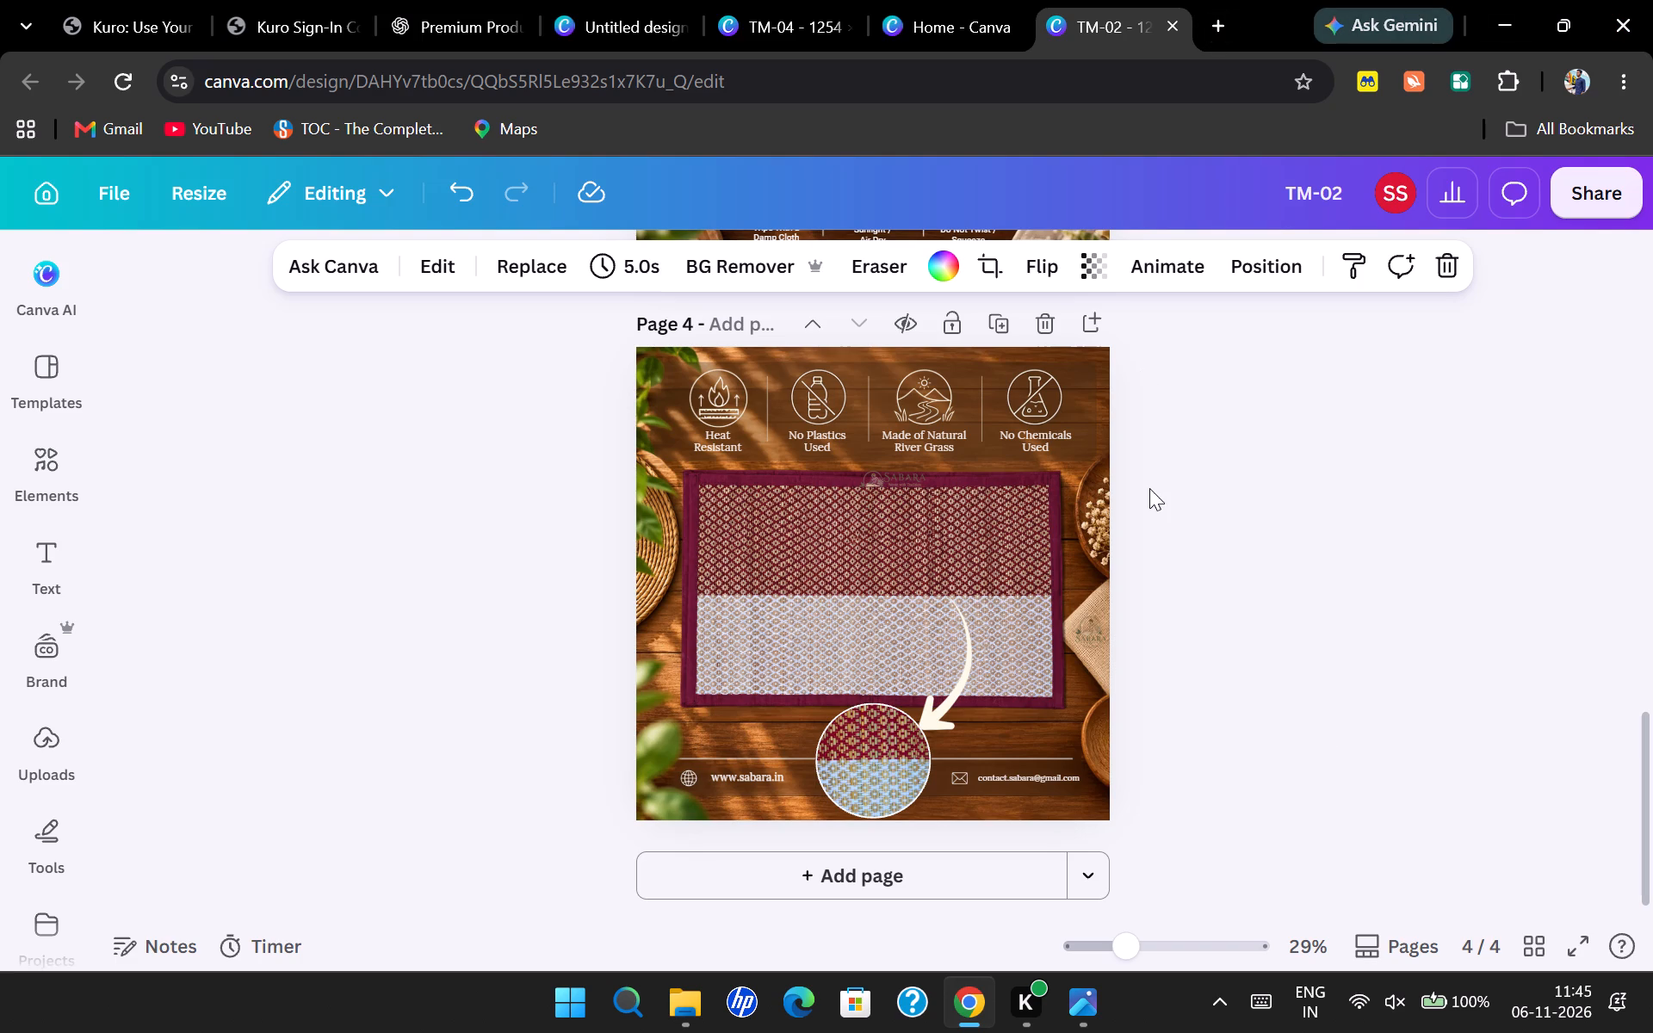
scroll(1203, 382, up, 2)
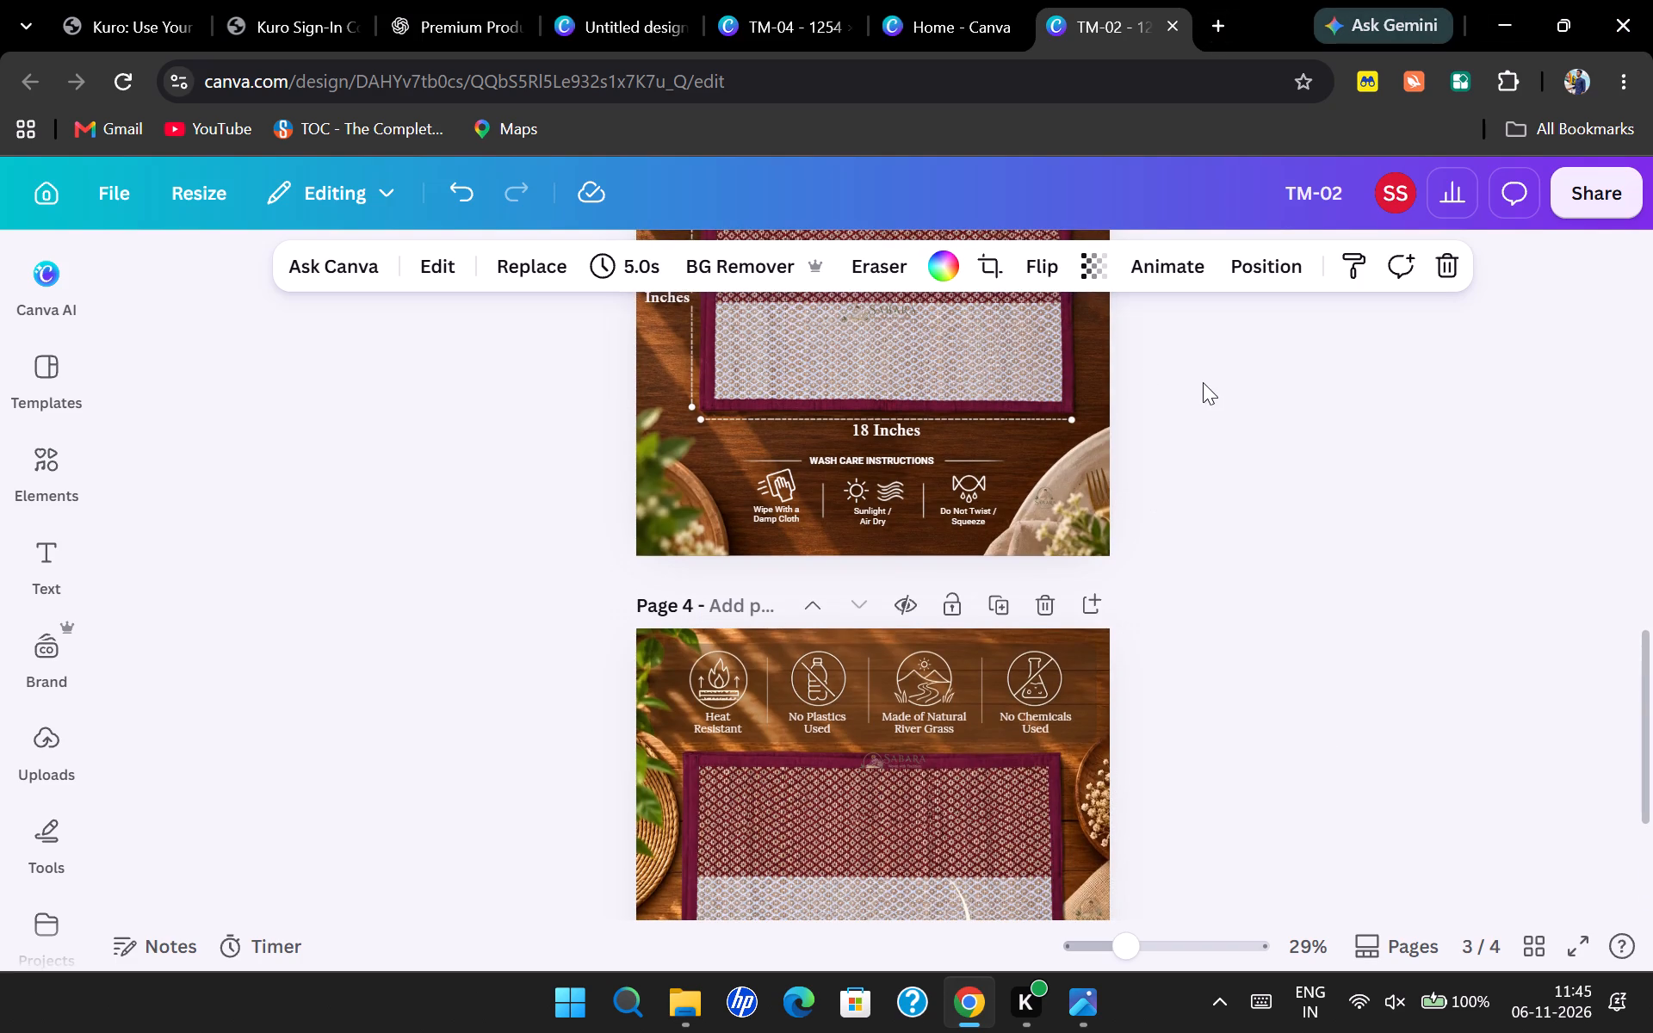
scroll(1141, 456, down, 6)
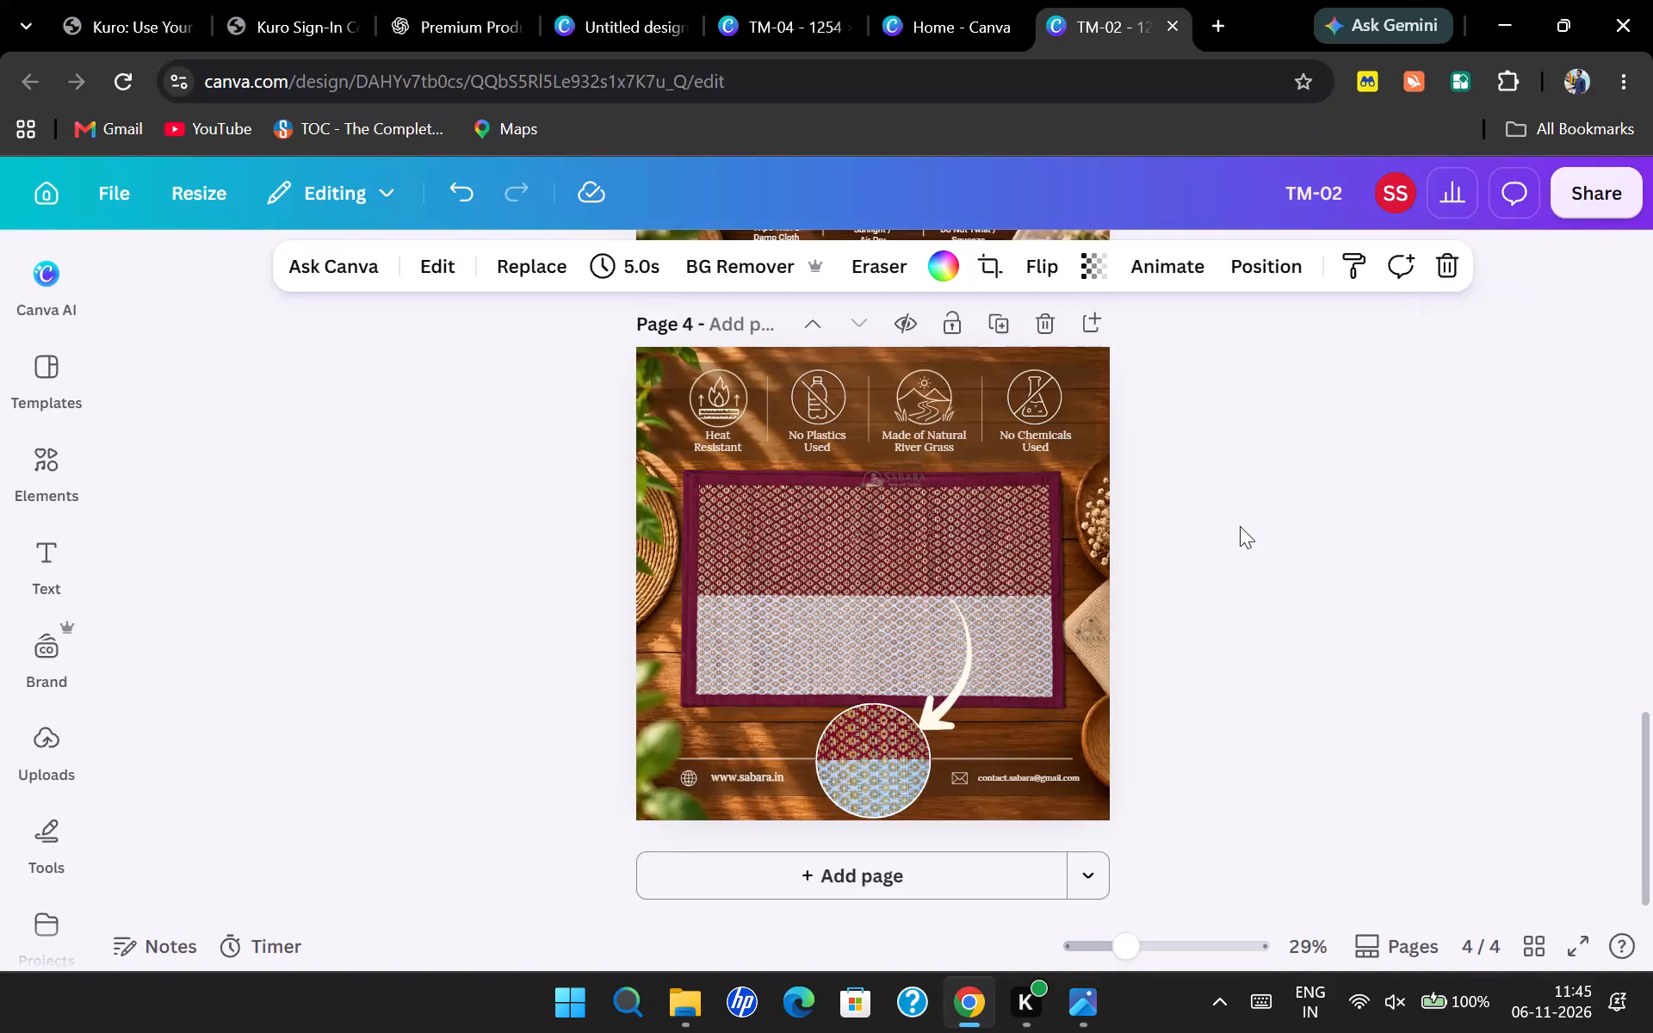
scroll(1240, 526, up, 4)
scroll(1240, 526, down, 10)
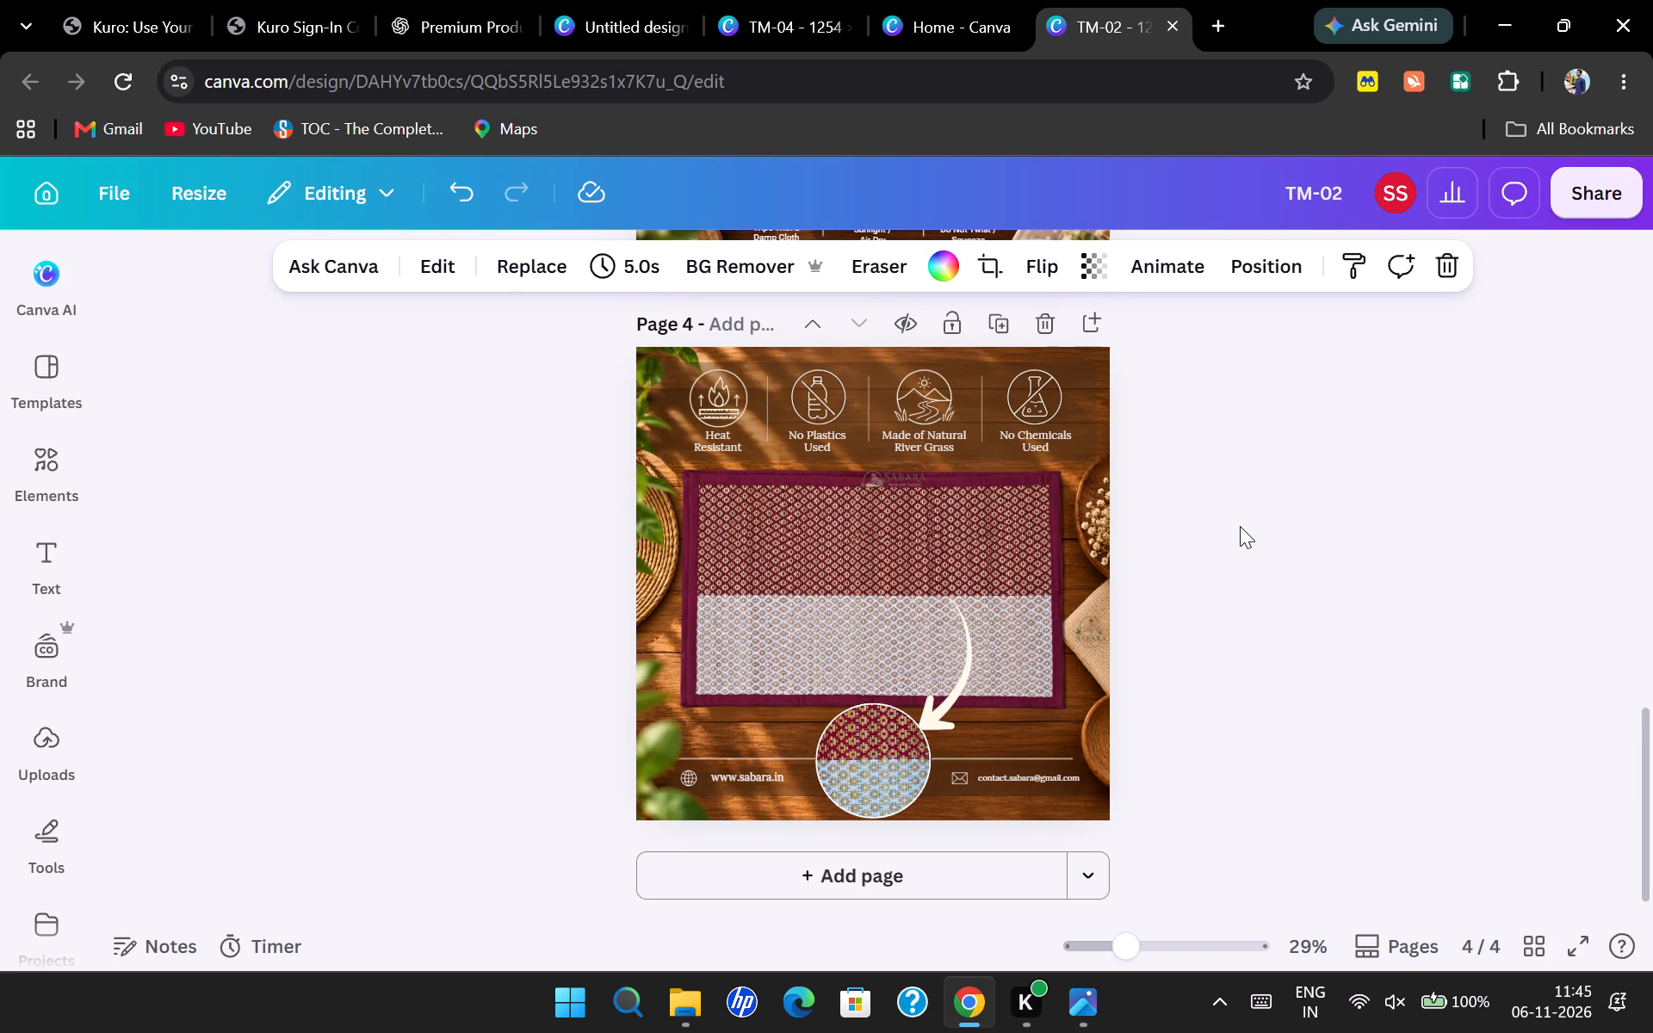
scroll(1304, 493, up, 3)
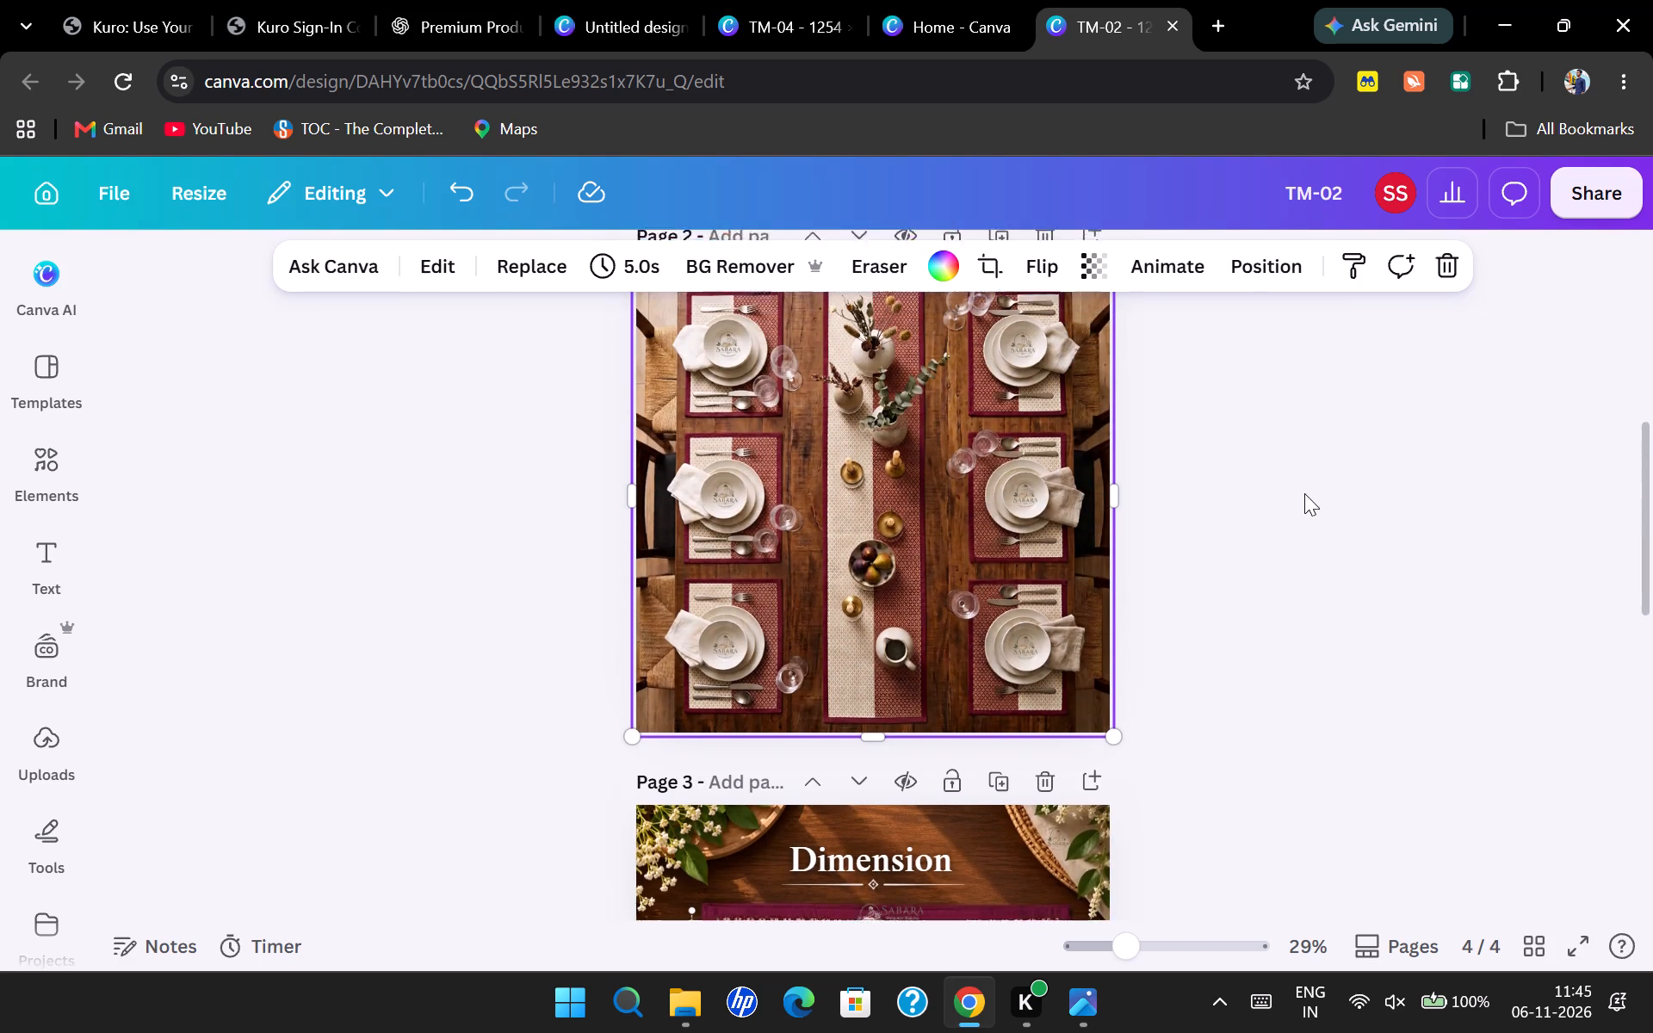
click(744, 28)
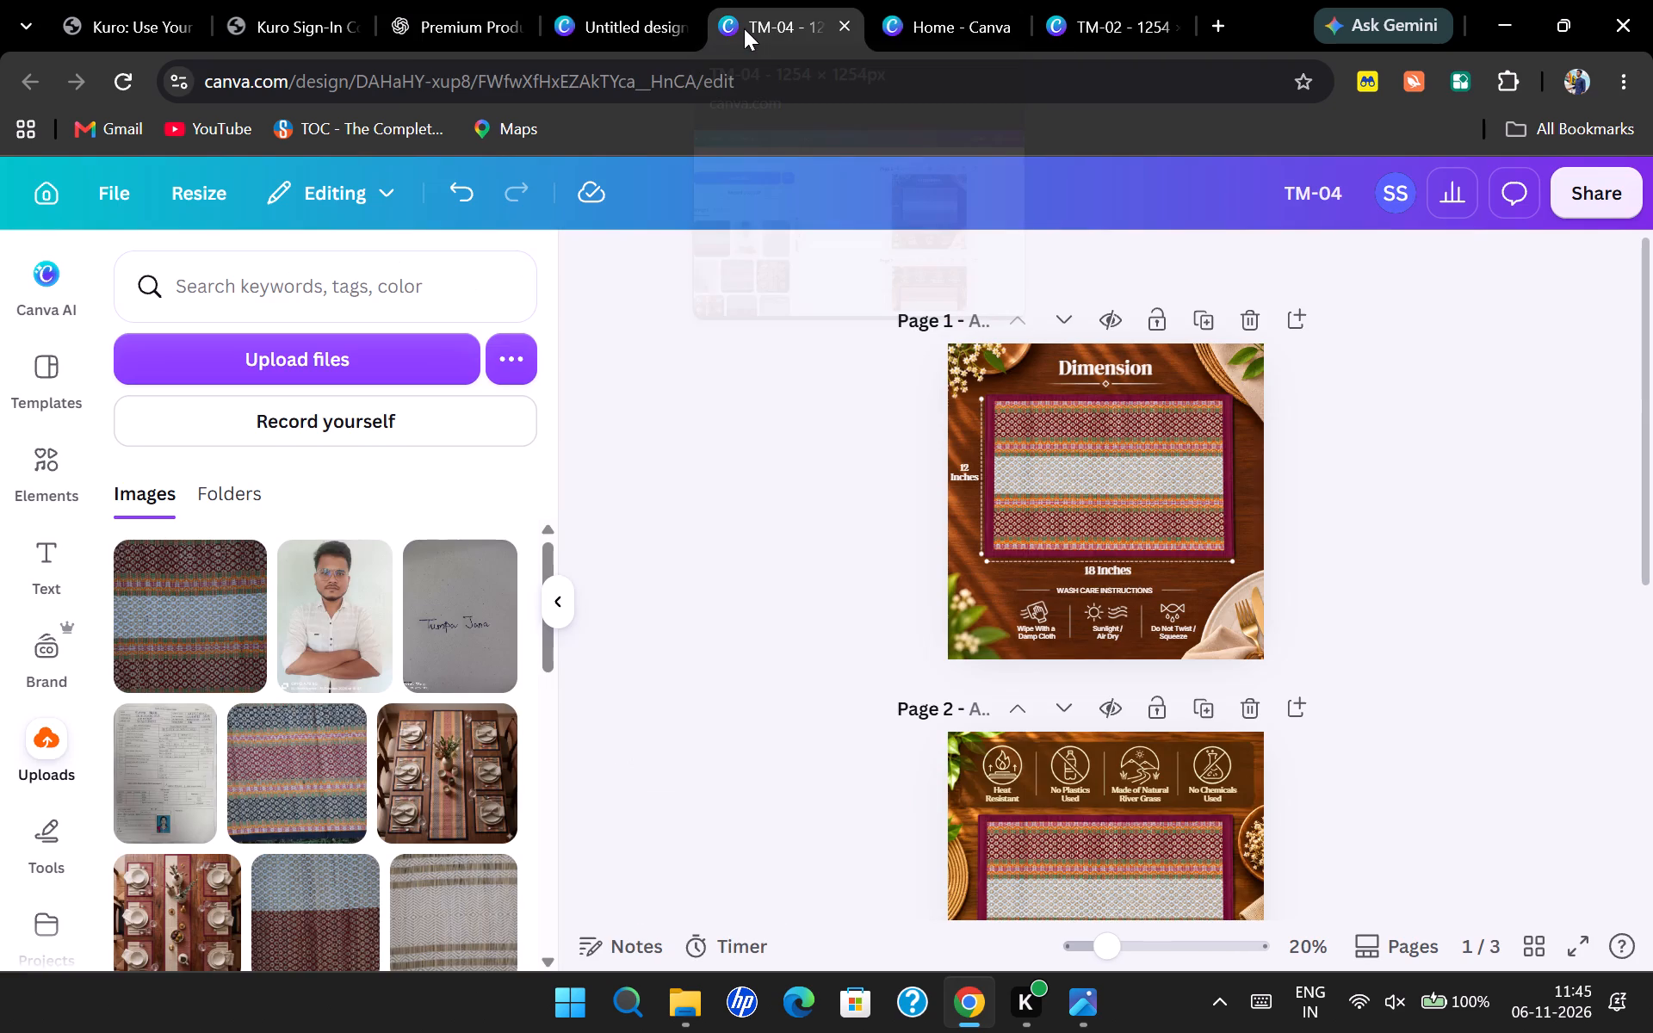
click(947, 19)
click(1098, 19)
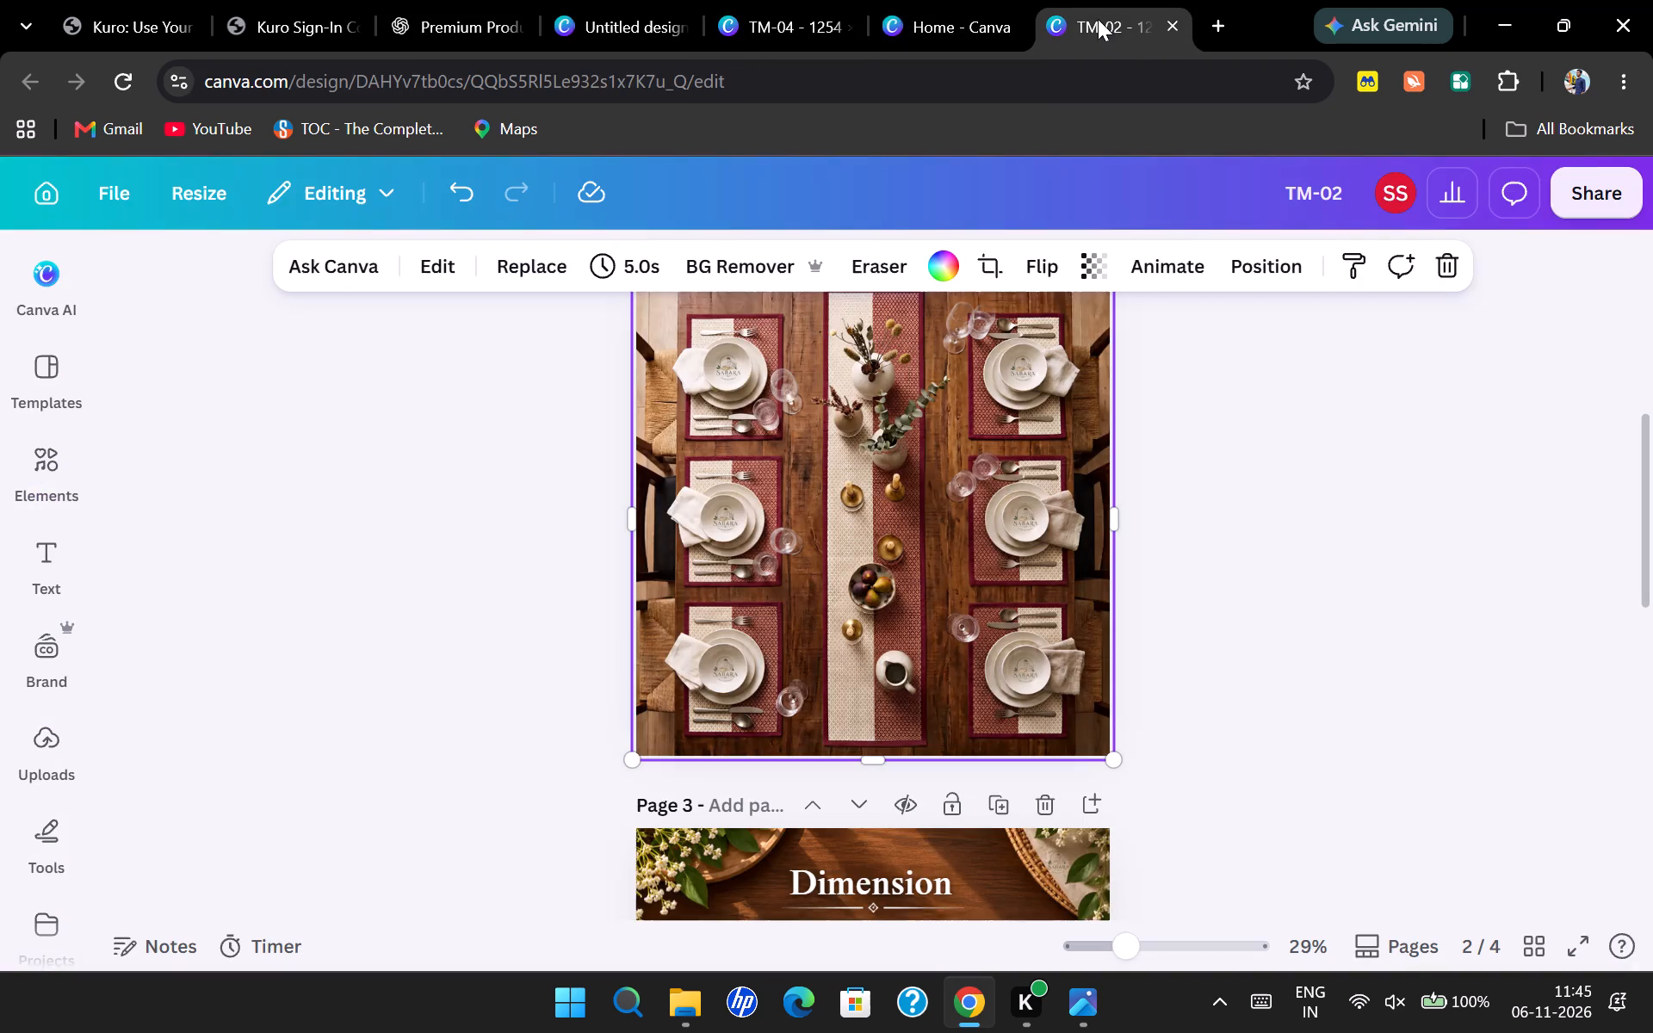
click(1176, 27)
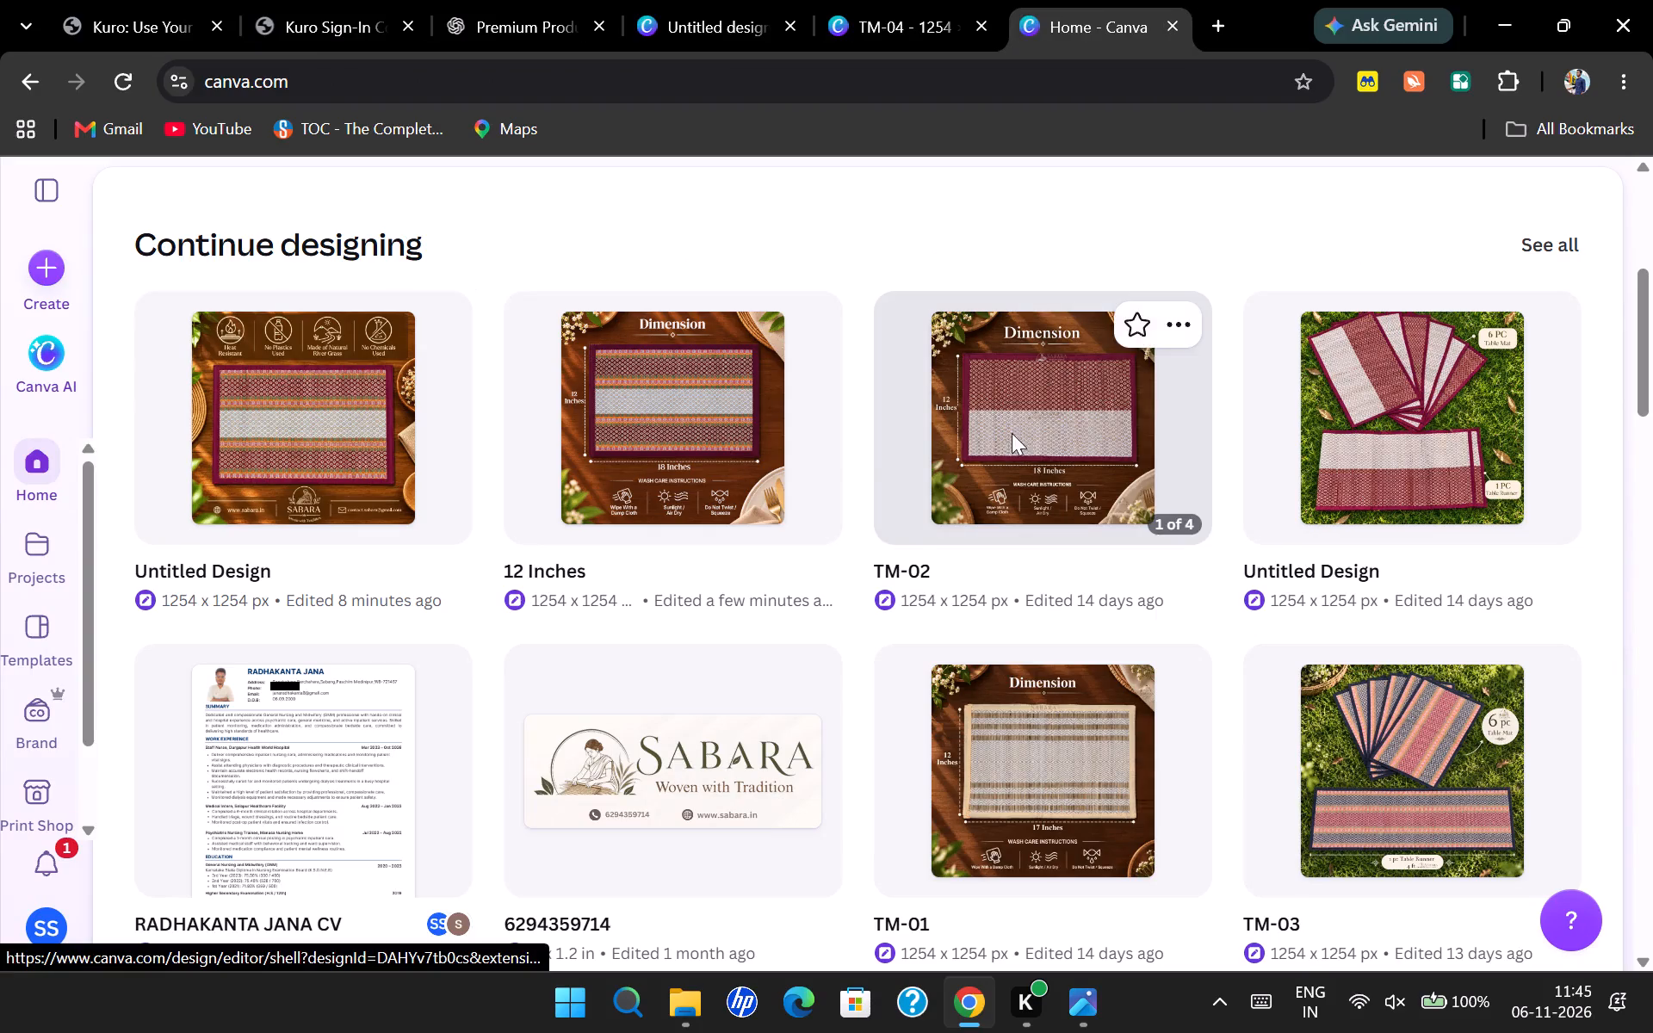
Open the TM-03 design, review the order of its four pages, and close it.
scroll(937, 612, down, 5)
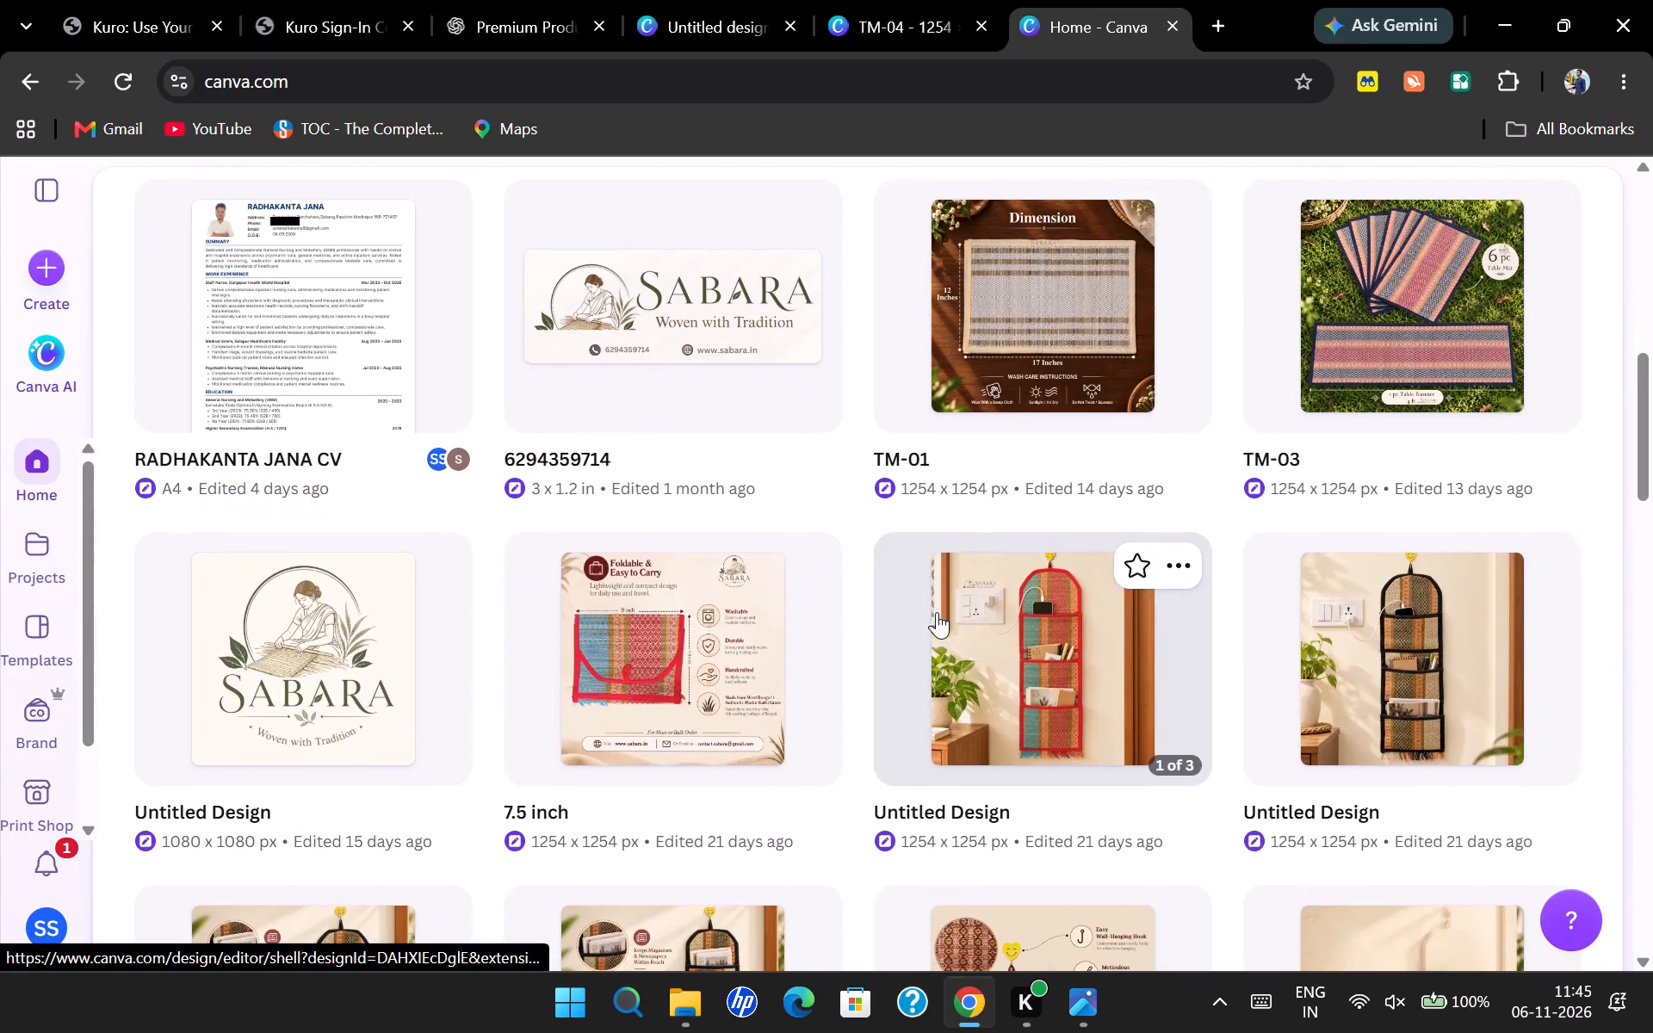
click(1394, 312)
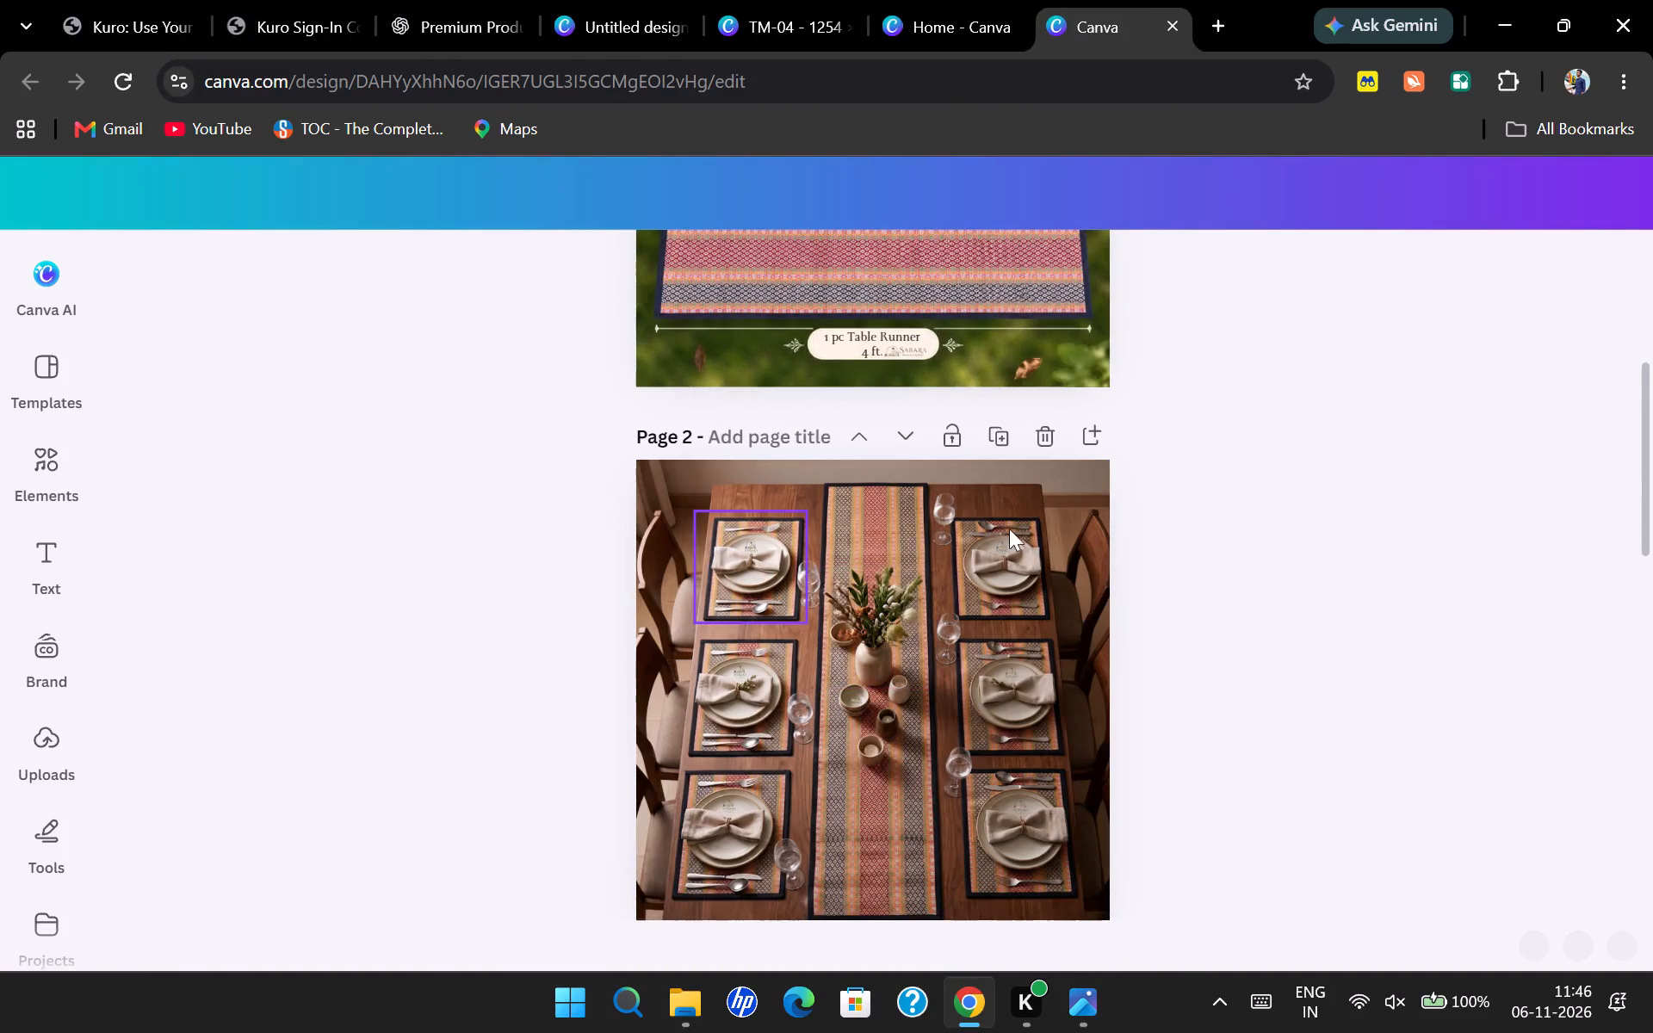
scroll(1124, 547, up, 3)
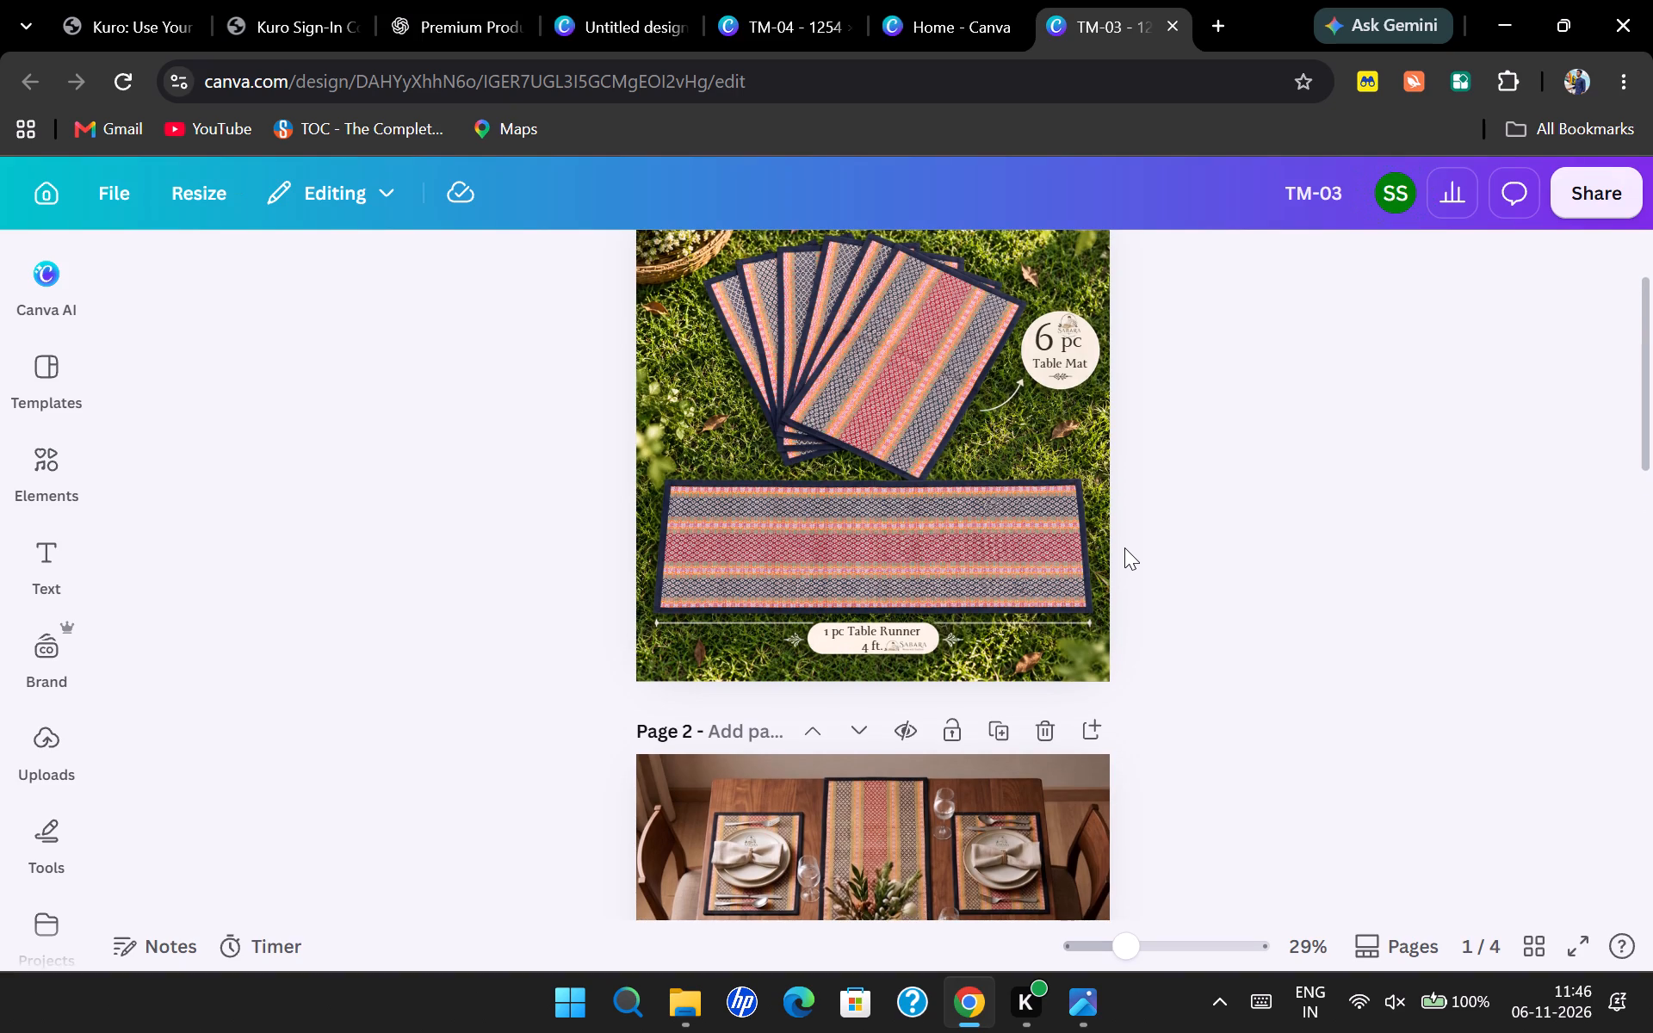
scroll(912, 797, down, 7)
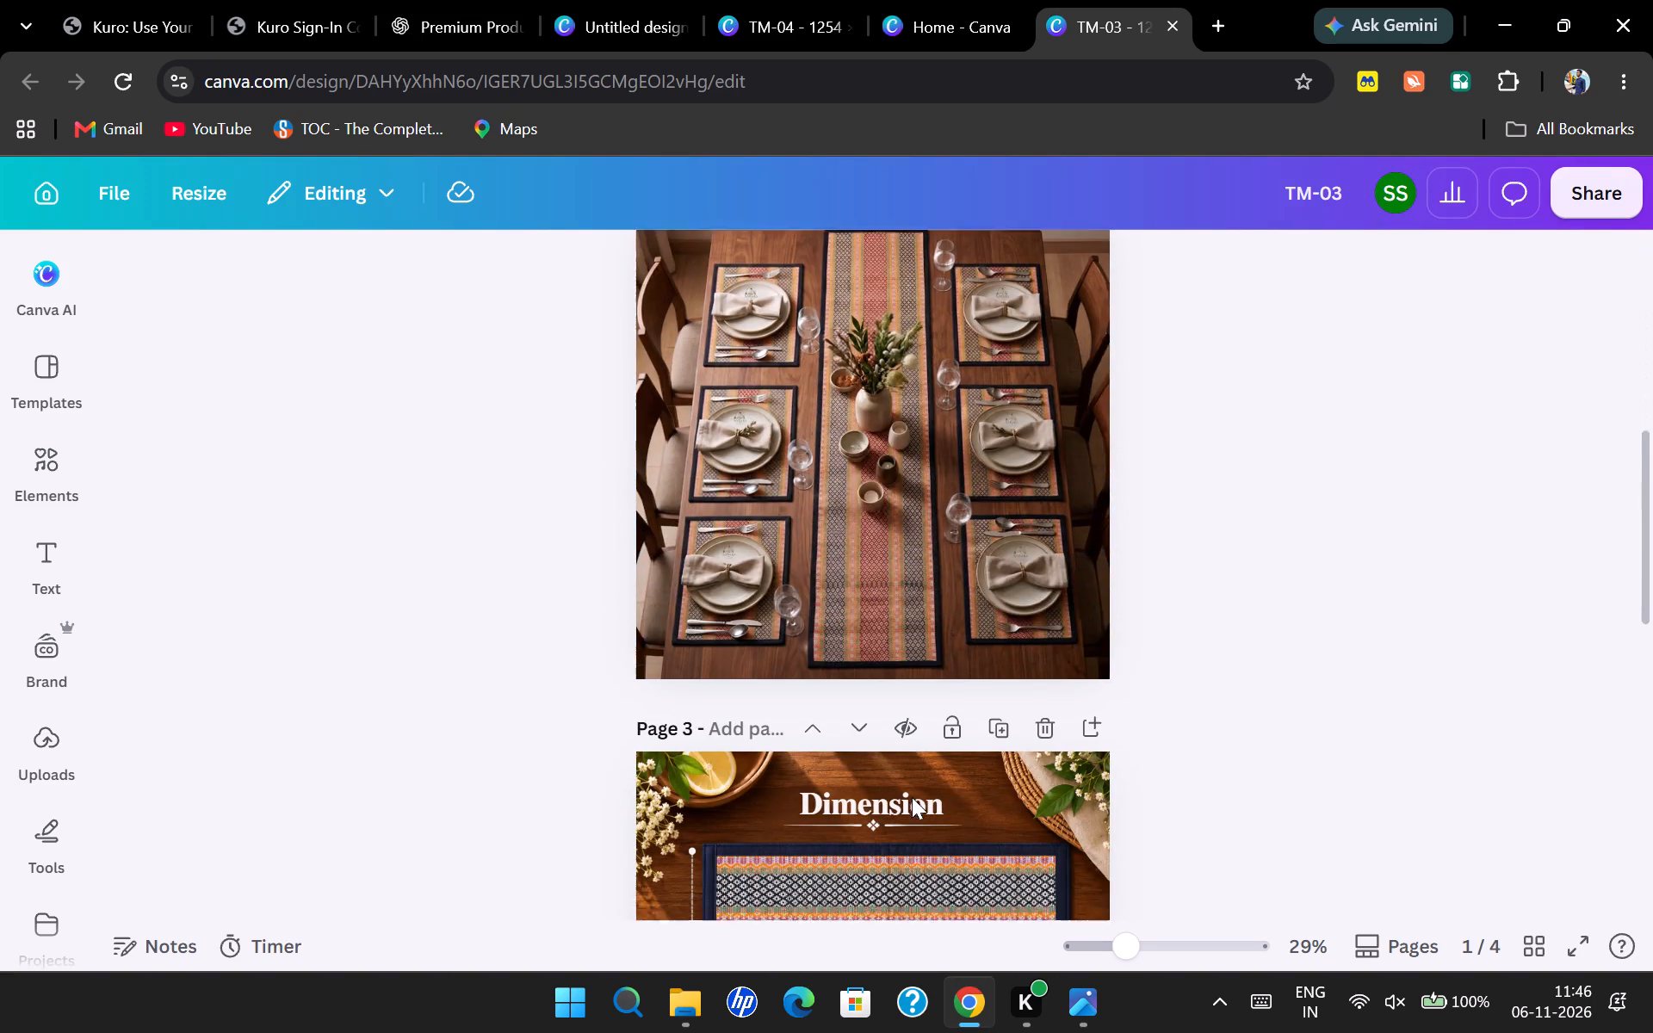
scroll(912, 797, down, 7)
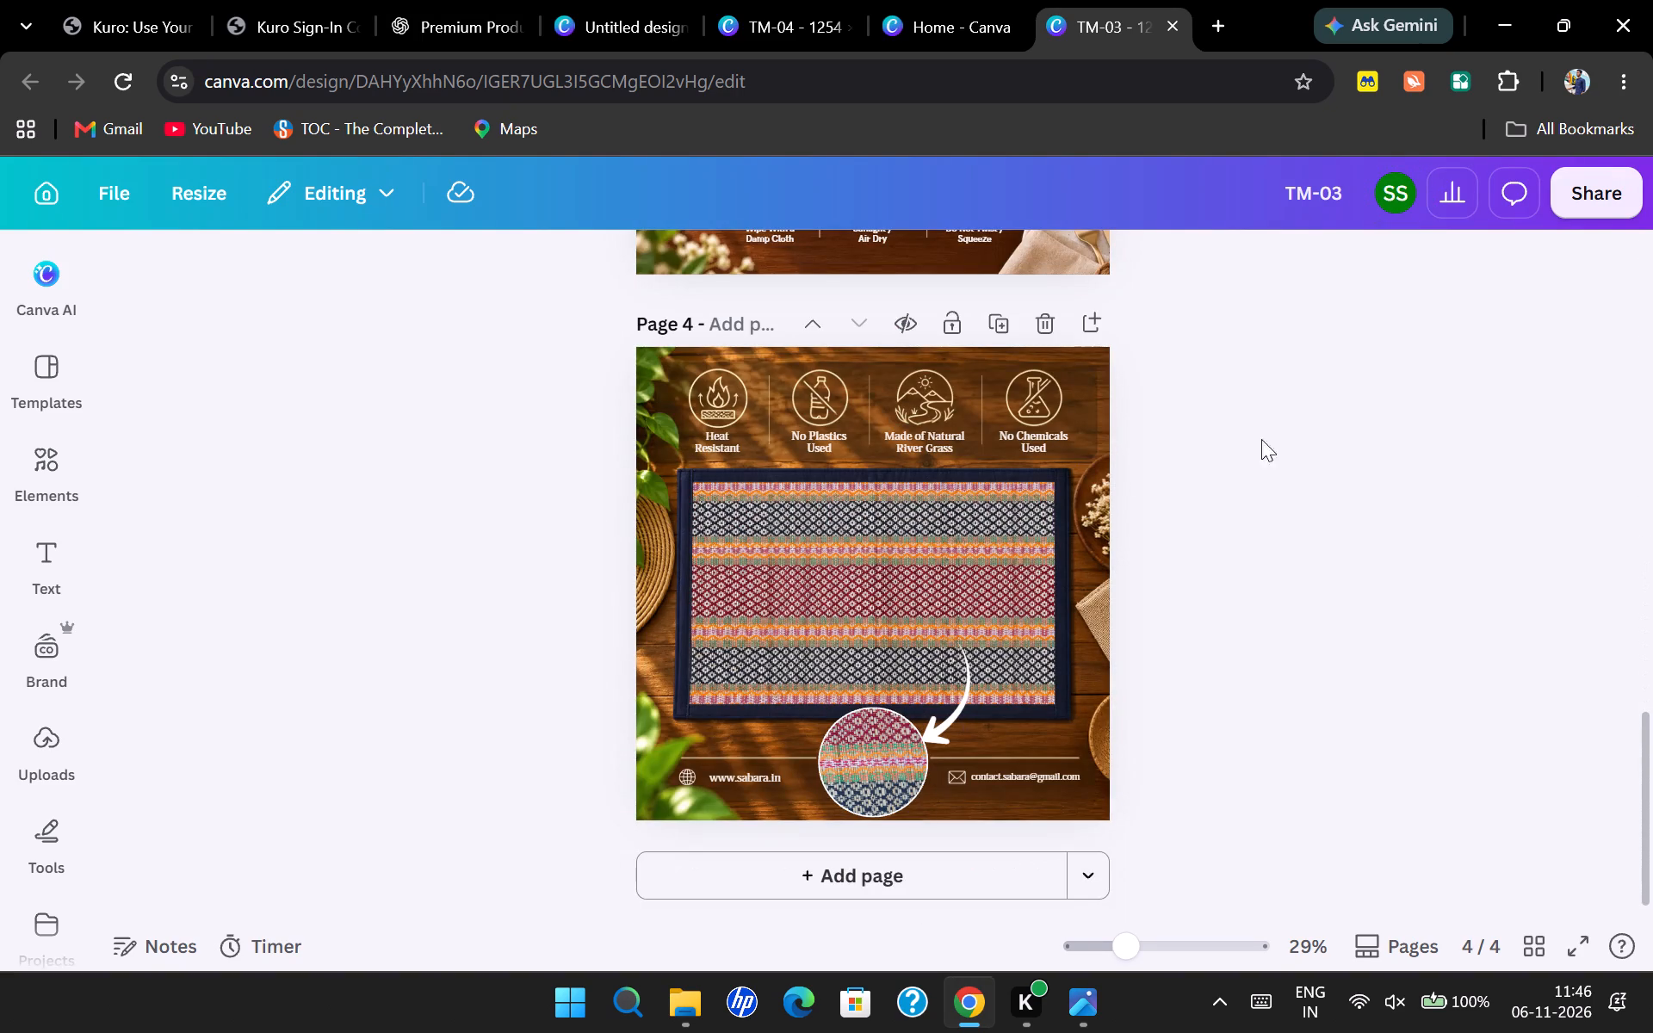
click(1275, 476)
scroll(1275, 476, up, 3)
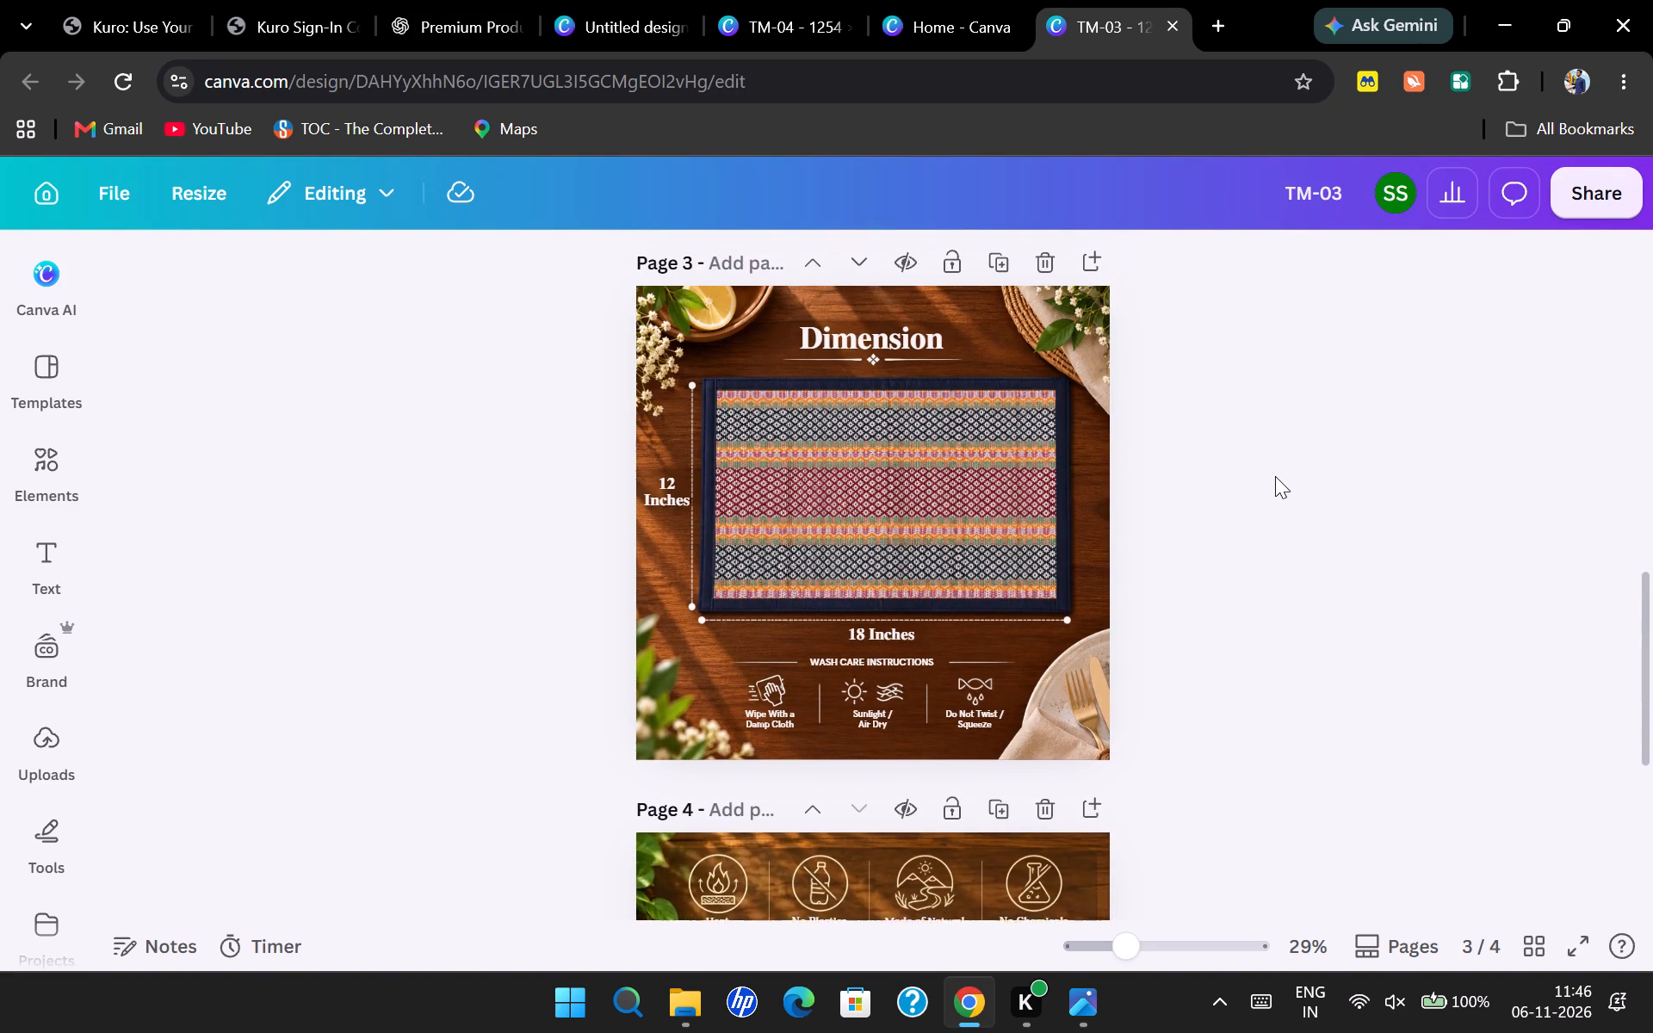
scroll(1275, 476, up, 2)
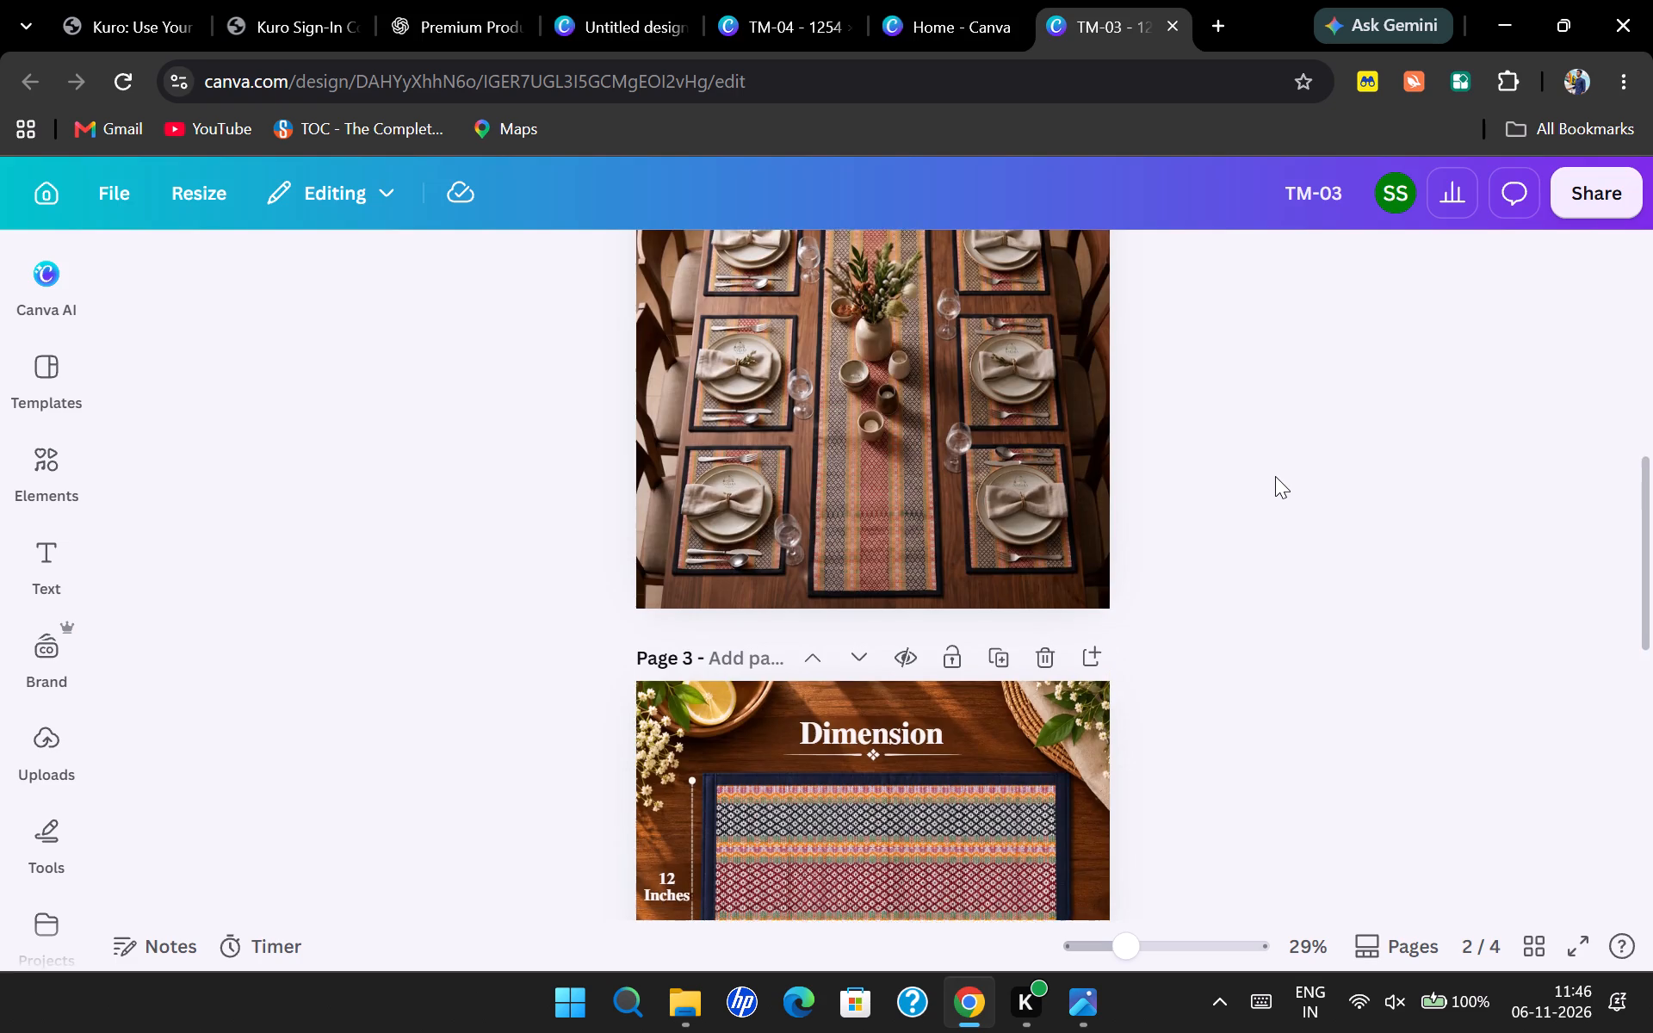
scroll(1275, 476, up, 7)
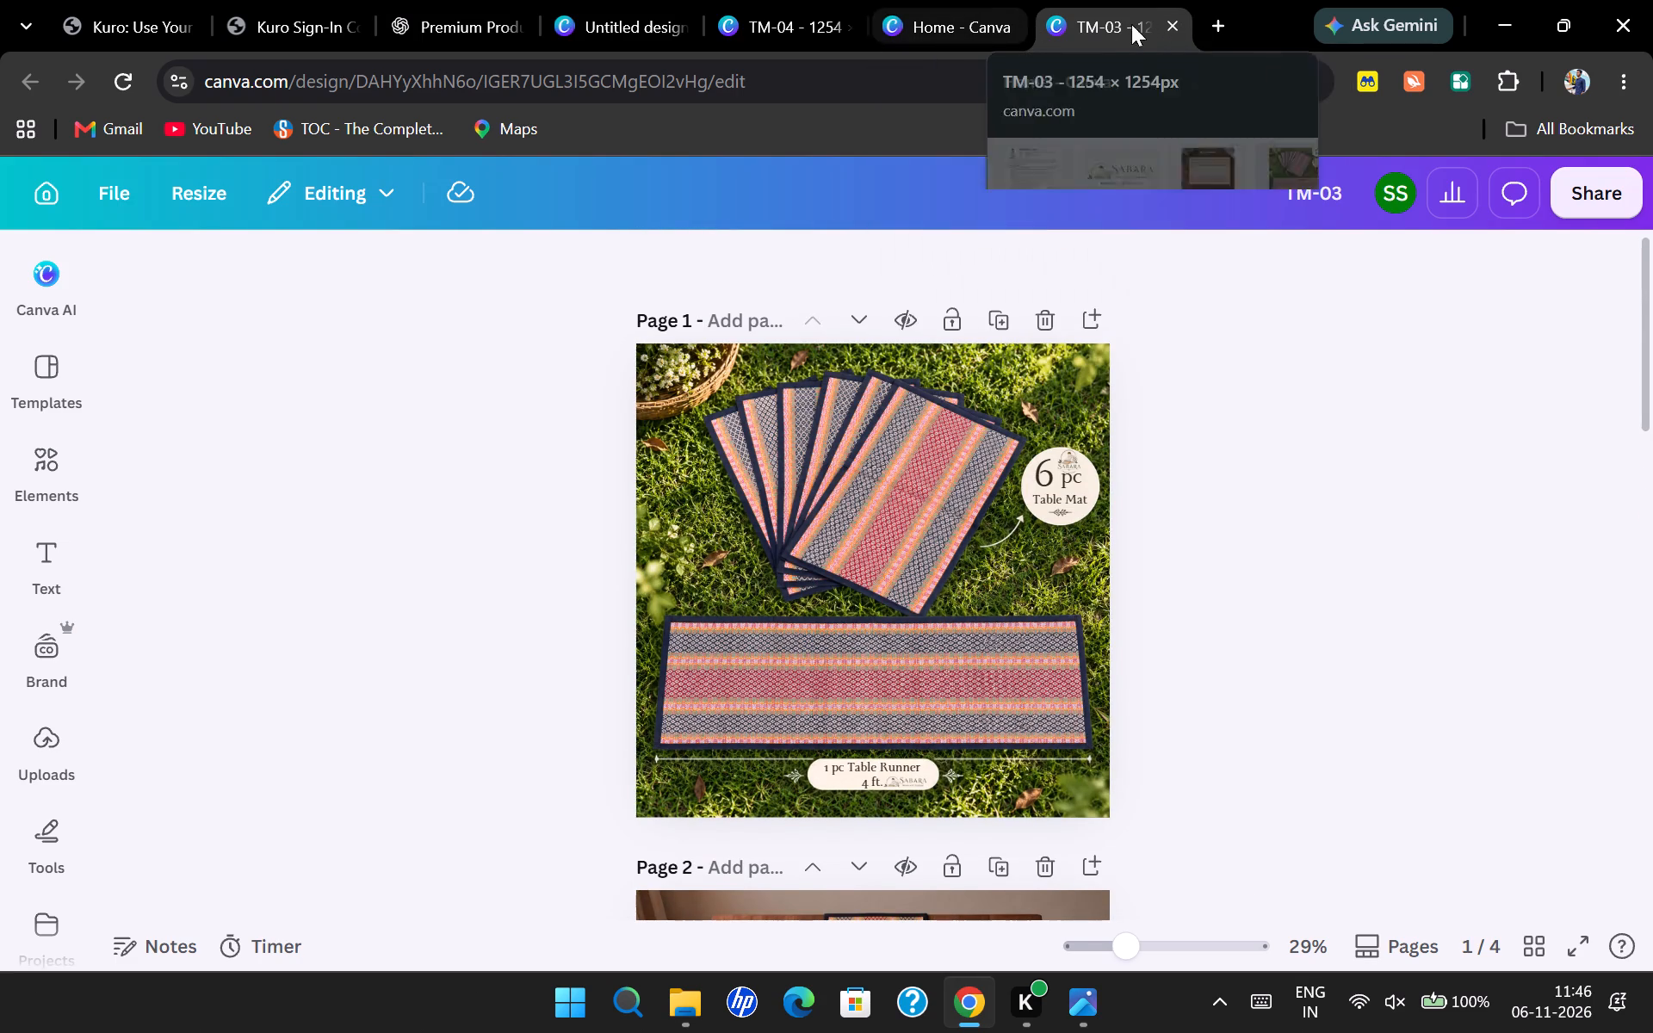
click(1170, 26)
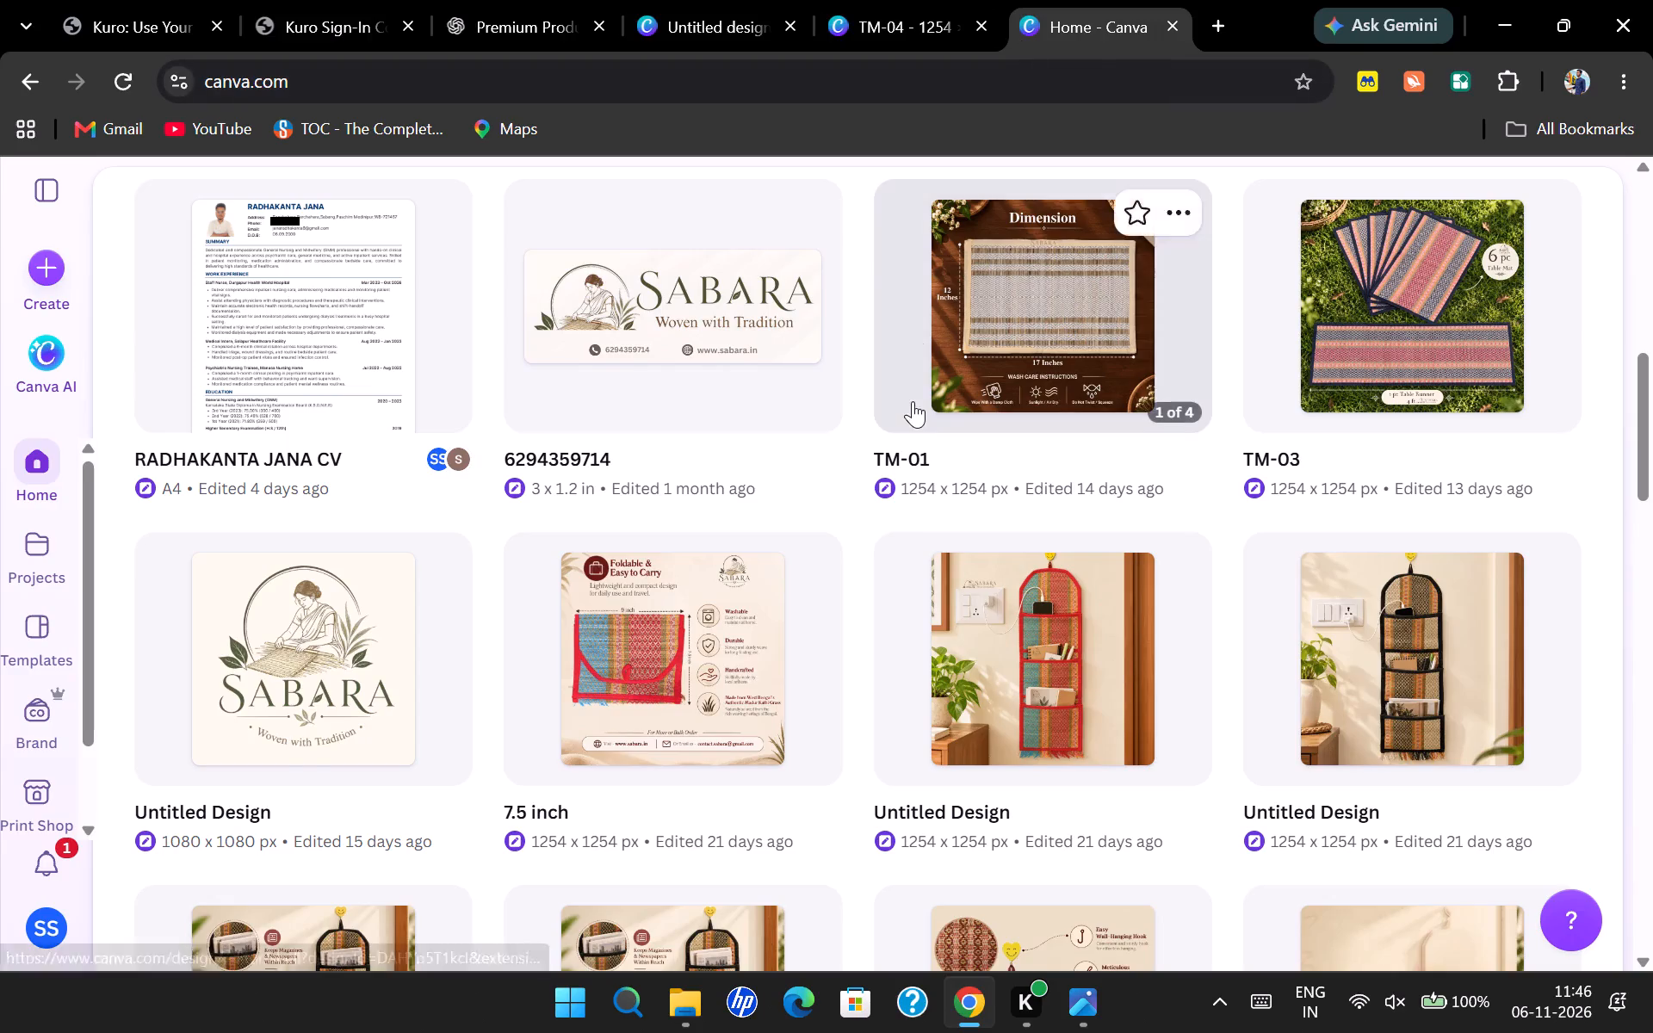
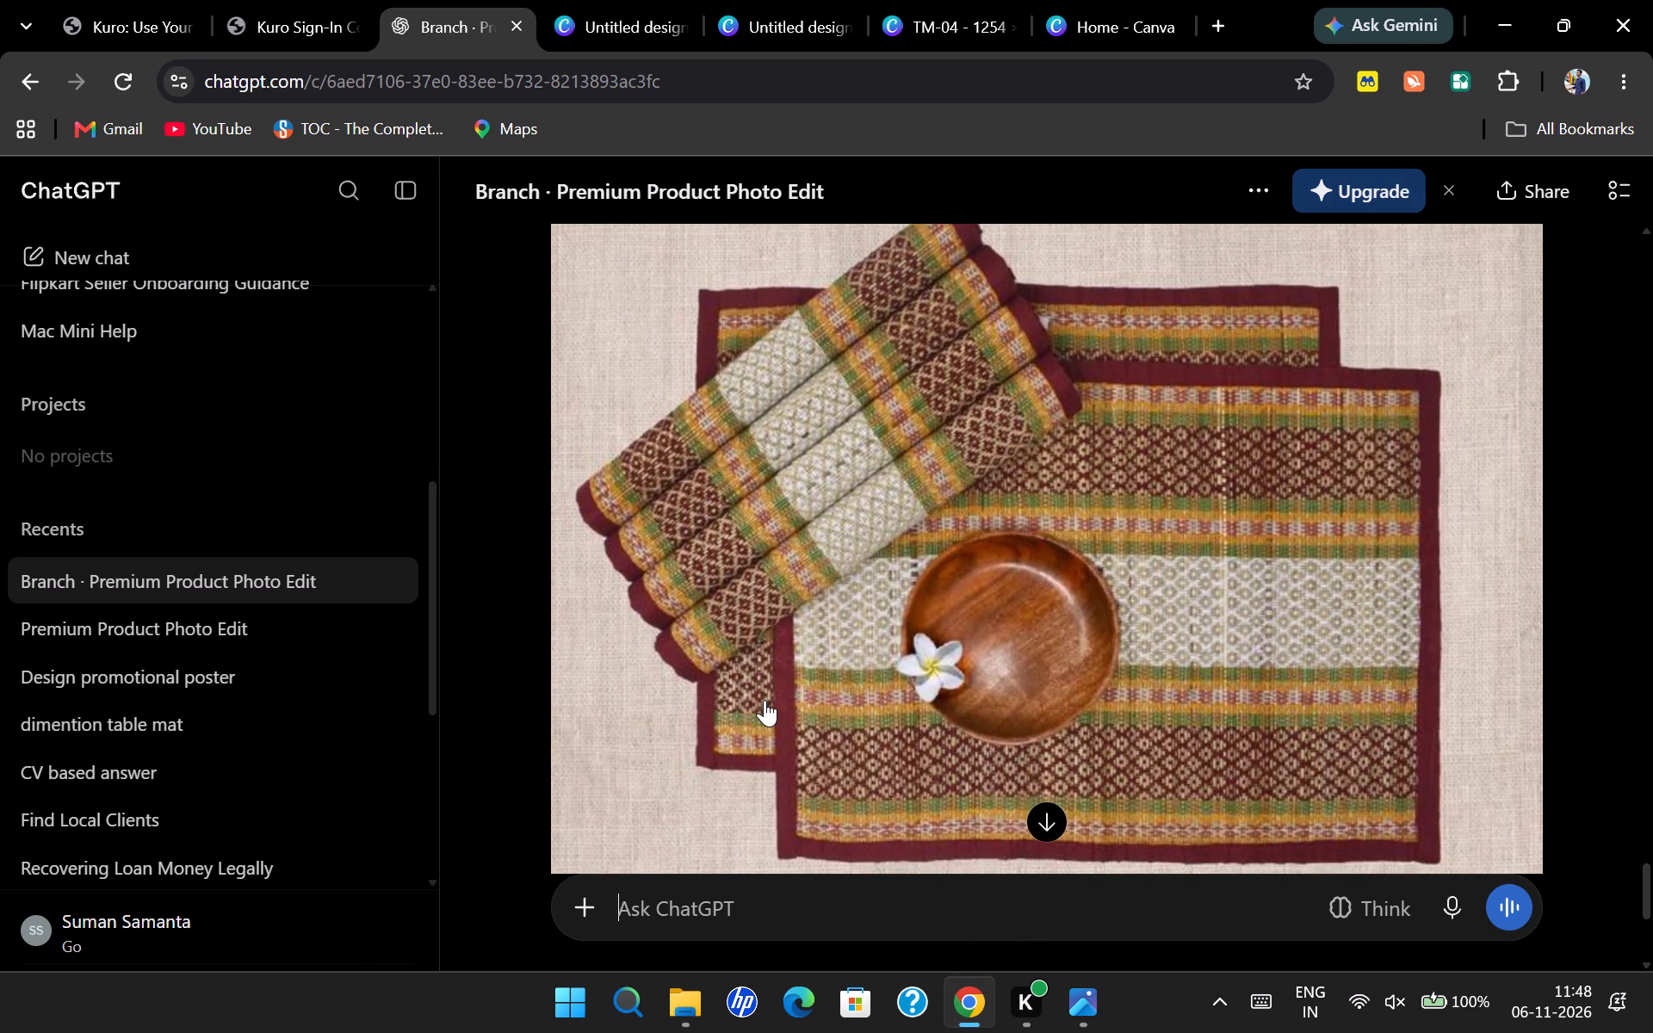
scroll(765, 700, up, 3)
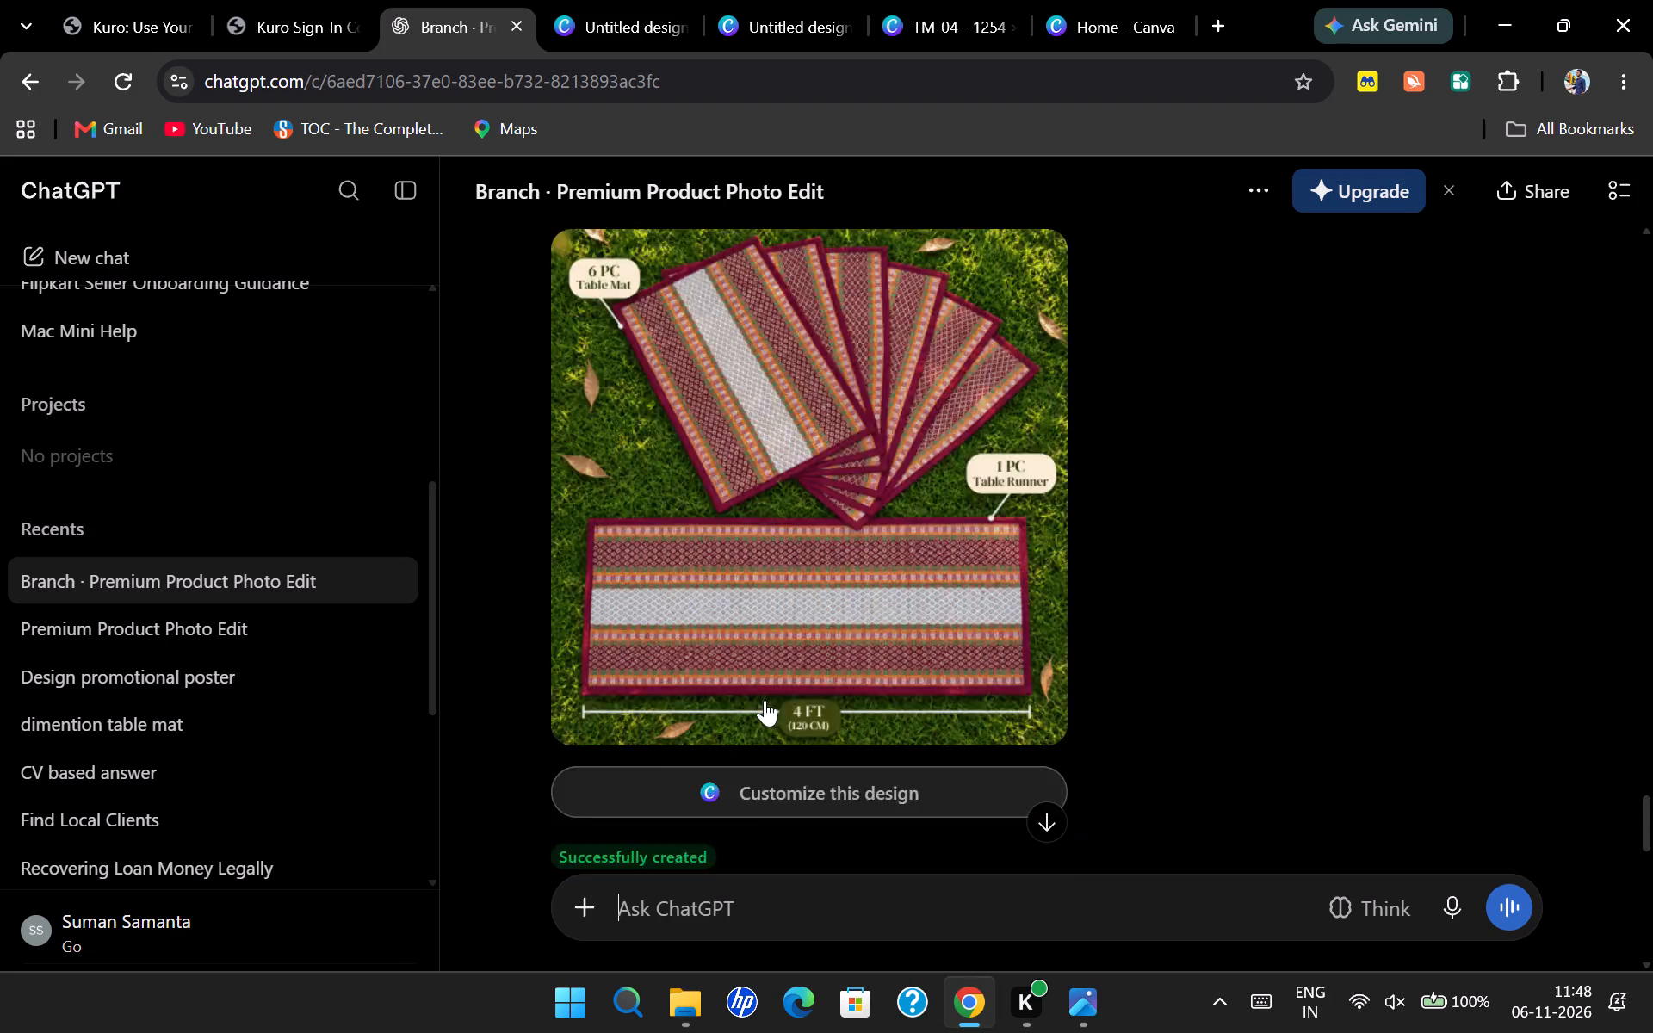
scroll(765, 700, down, 4)
click(752, 727)
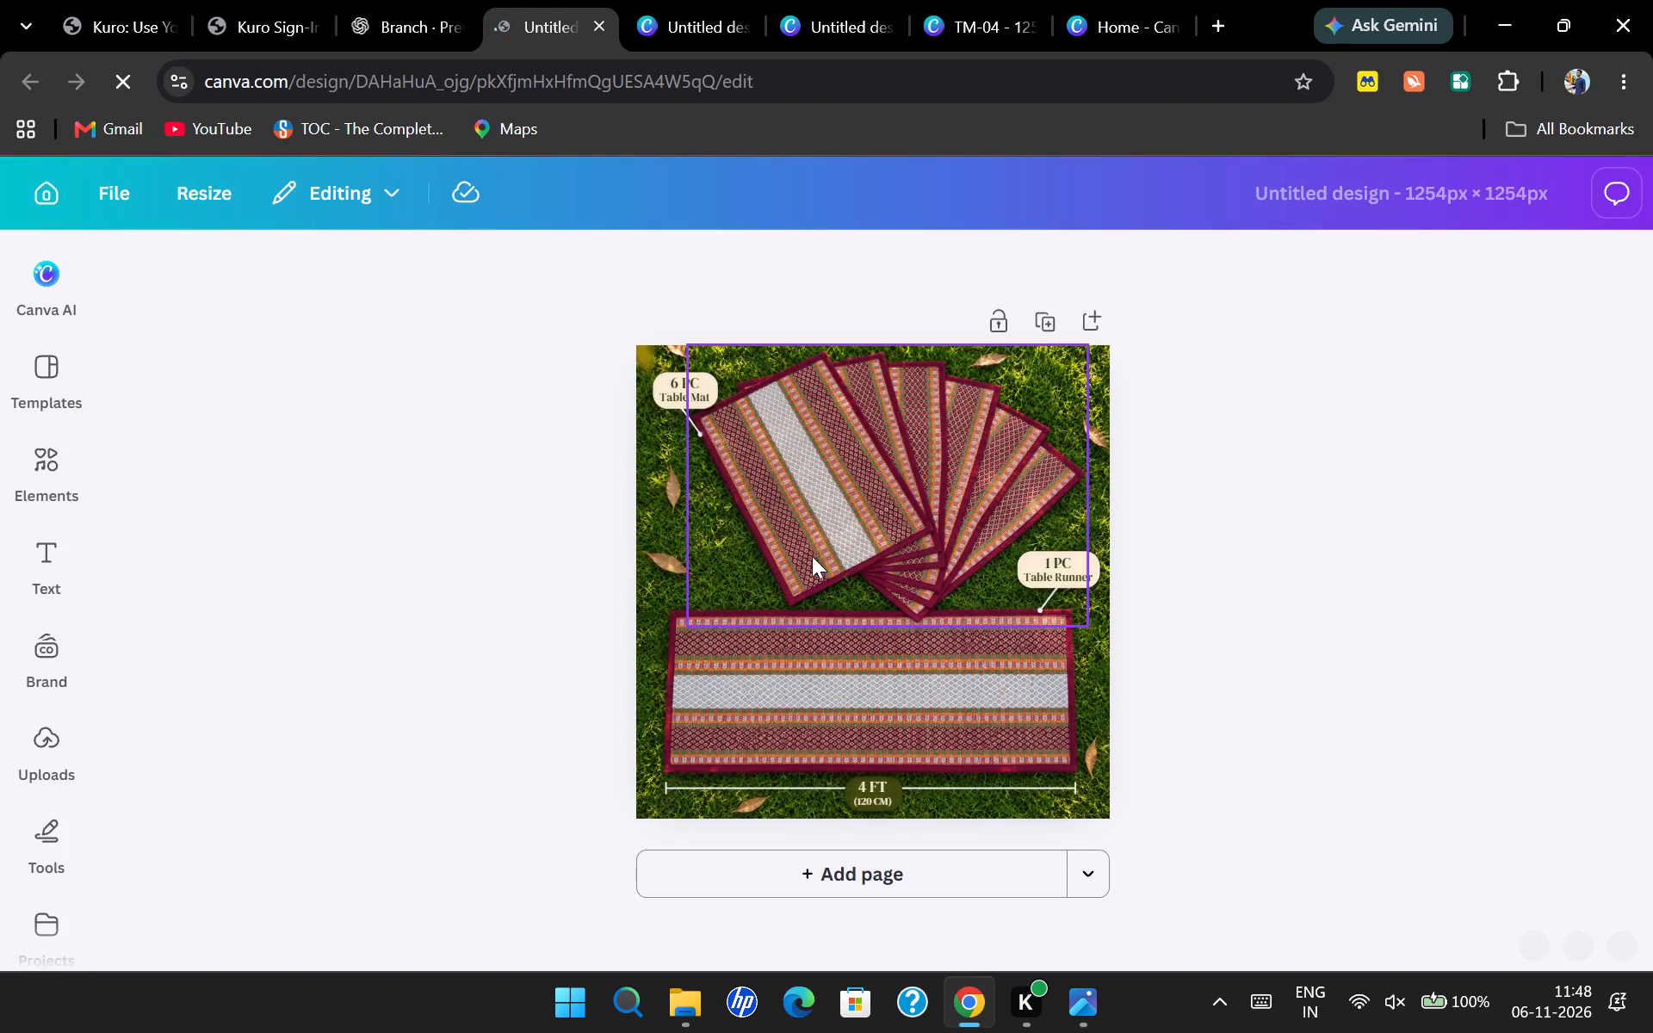
Copy all the elements of the converted grass design and paste them onto the blank page 3 of TM-04.
click(808, 537)
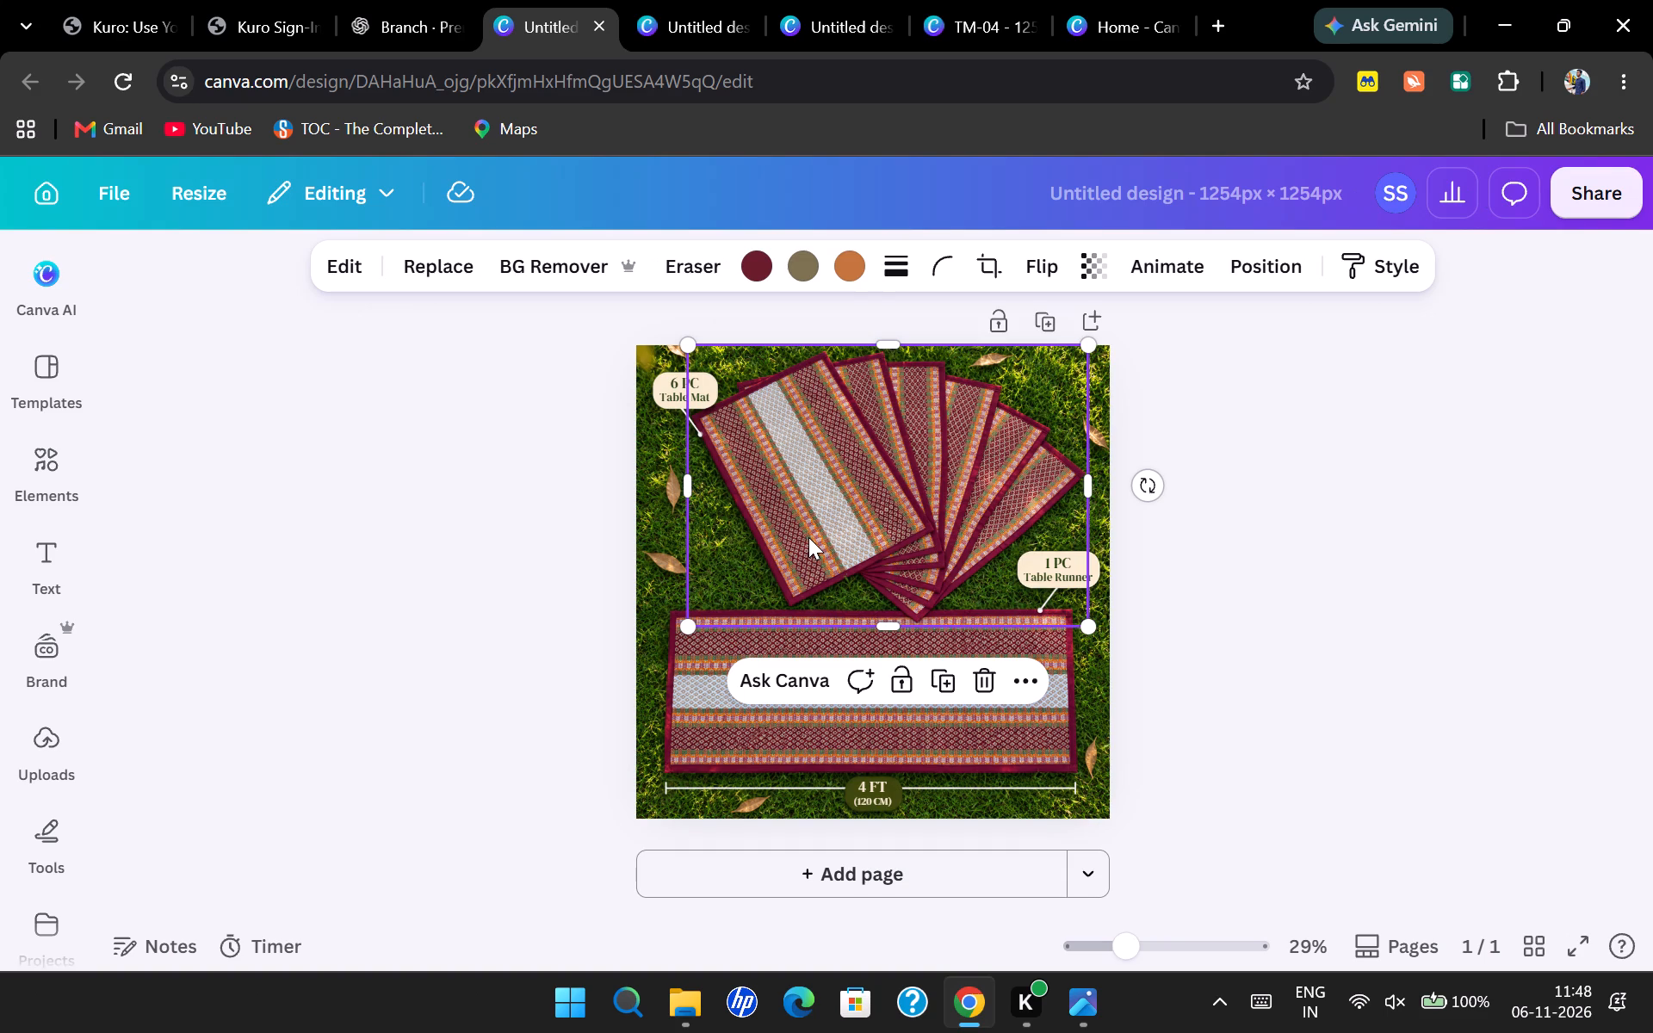
key(ctrl+a)
key(ctrl+c)
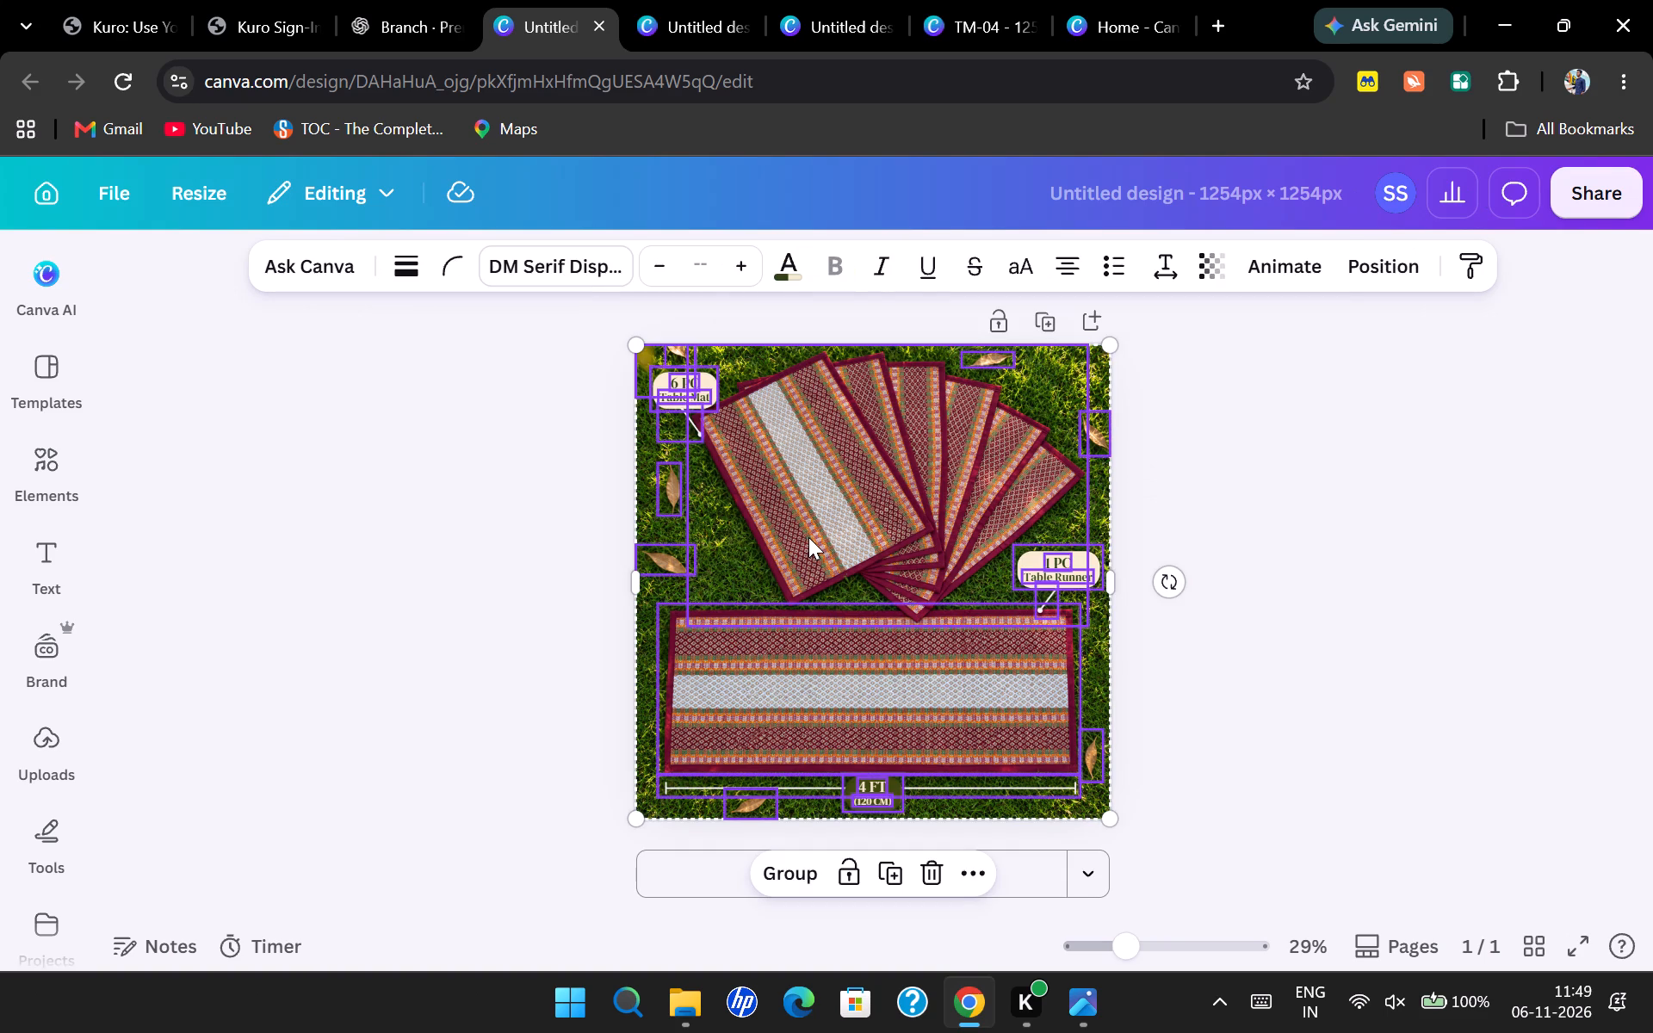
click(960, 16)
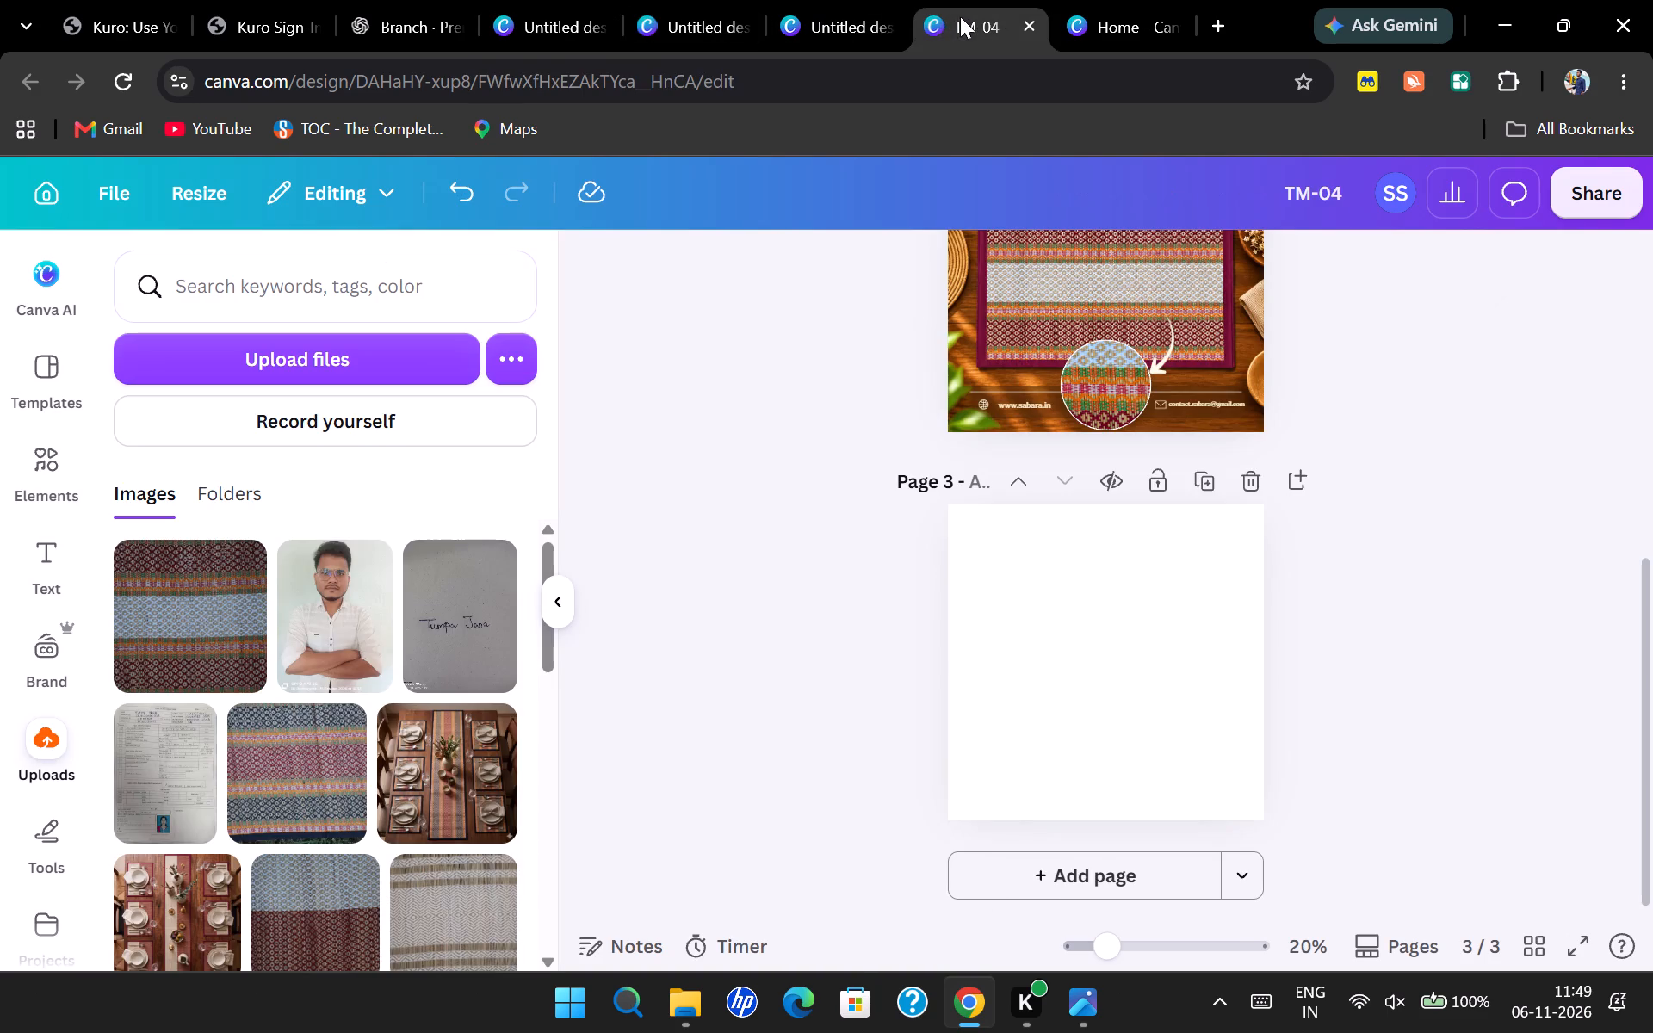
click(1086, 604)
key(ctrl+v)
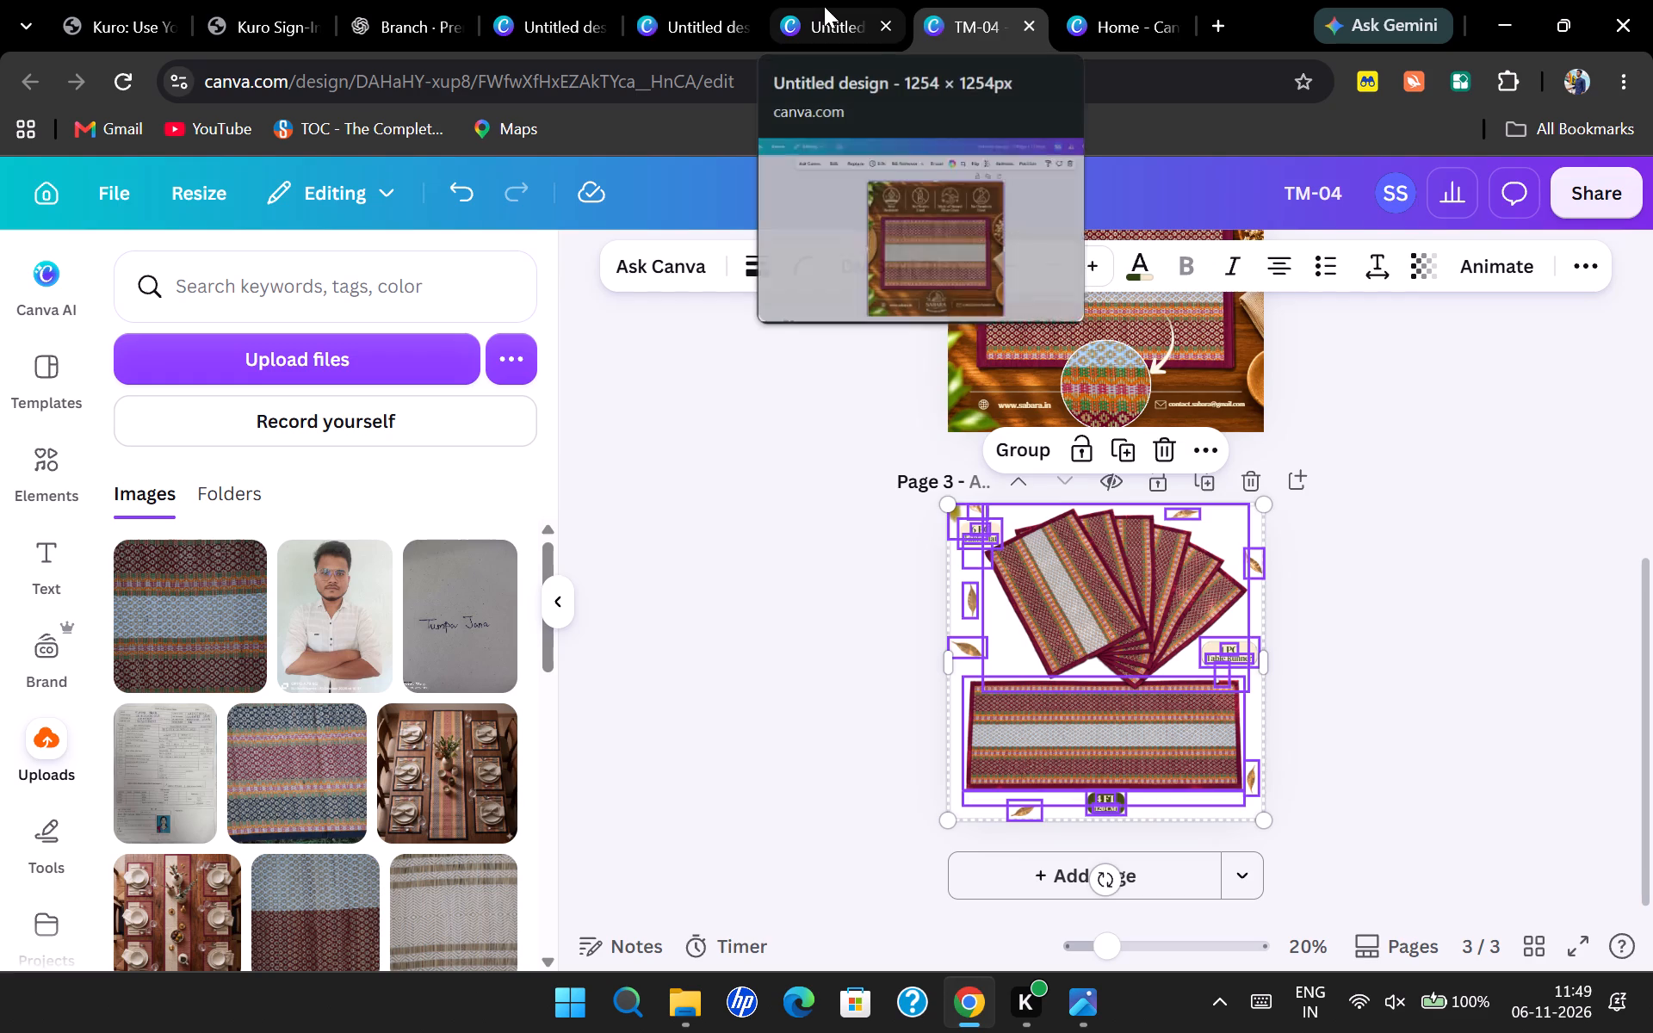
Copy the grass background image from the newly converted design and paste it behind the mats and runner on TM-04's page 3.
click(826, 14)
click(685, 32)
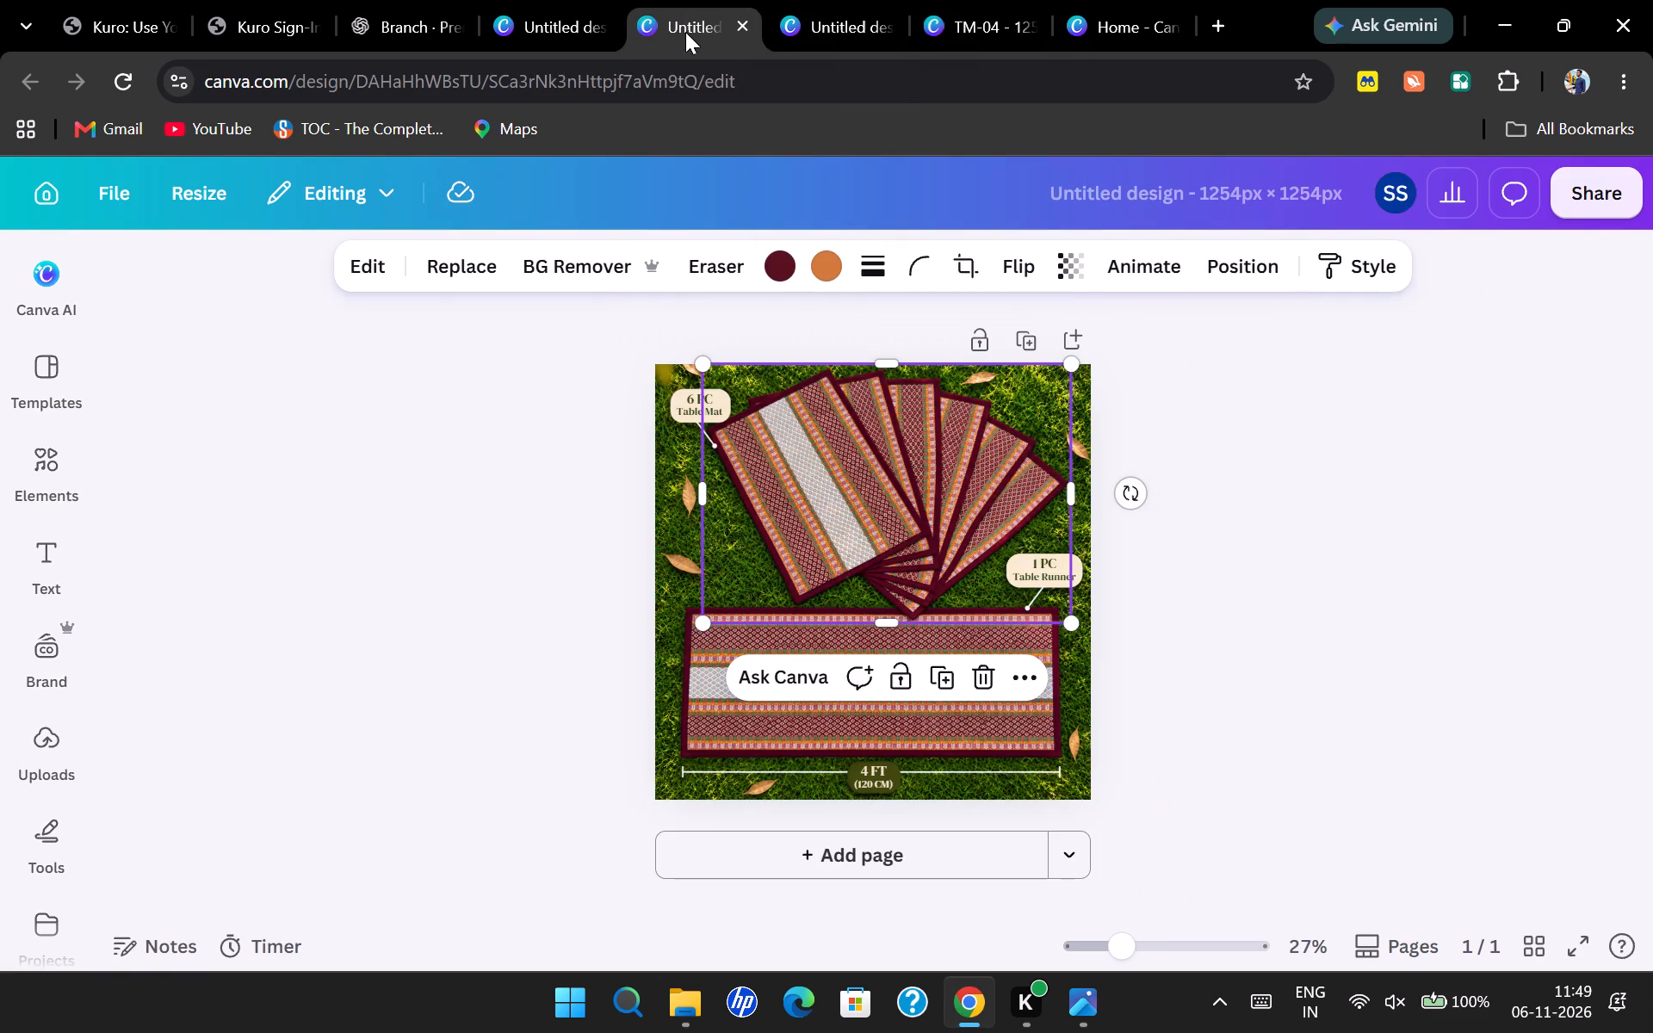
click(561, 28)
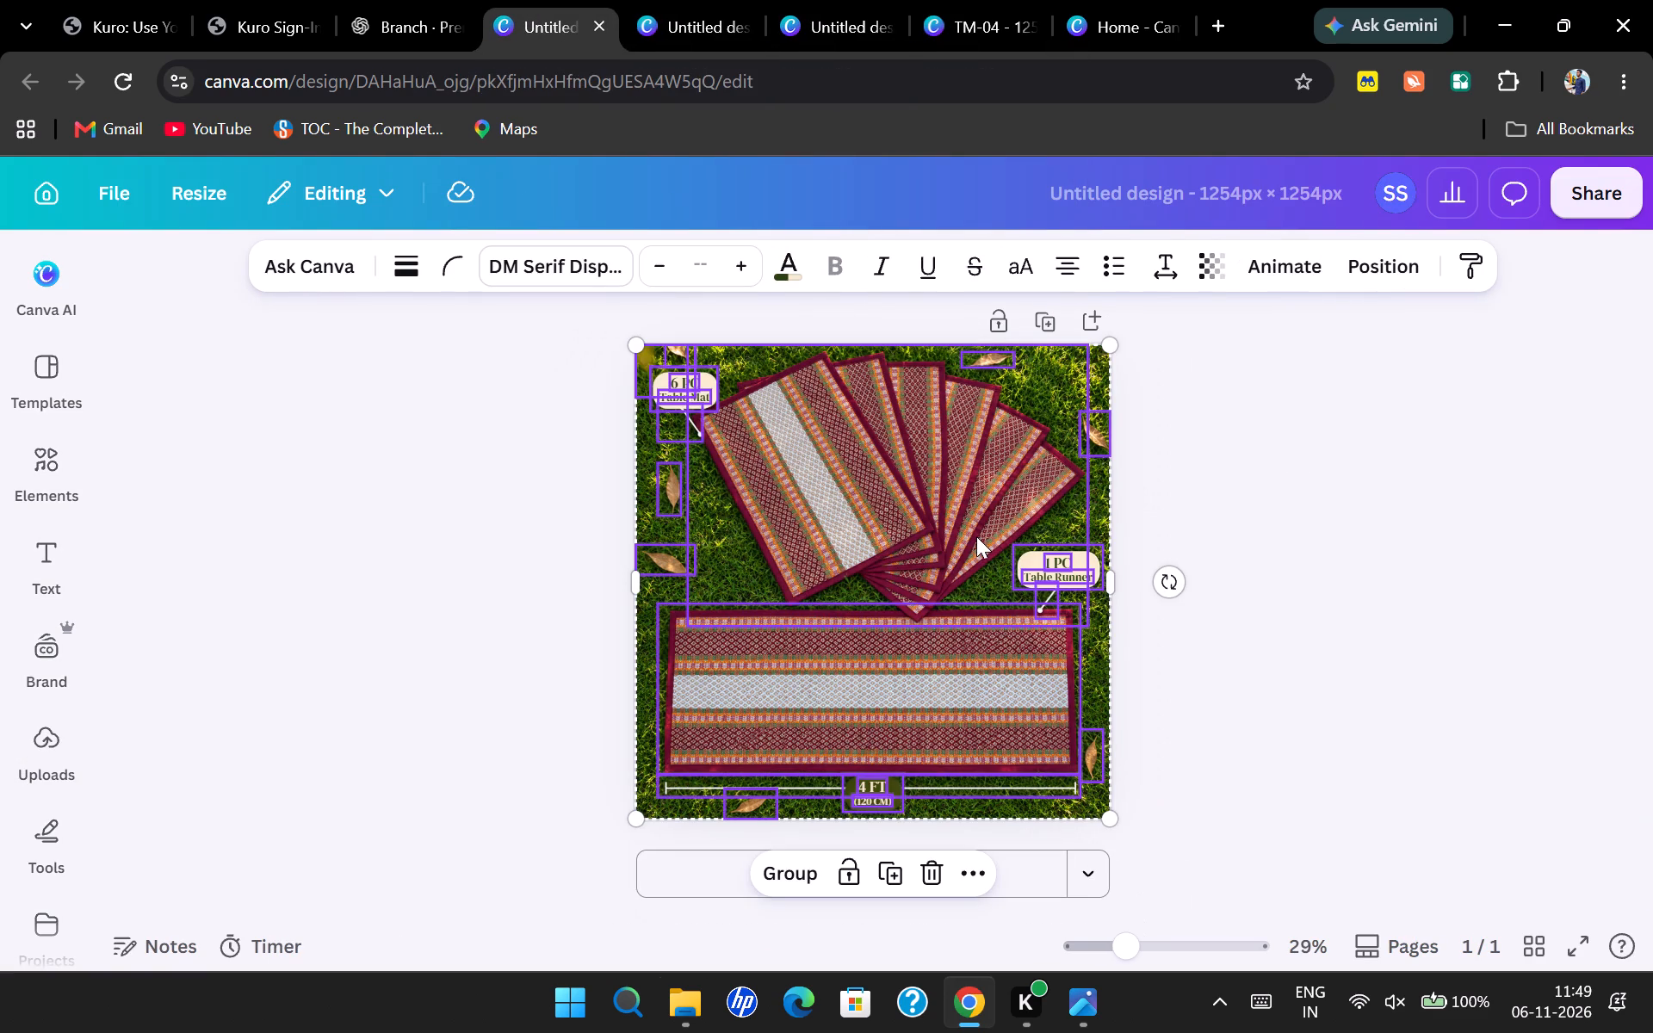
click(714, 554)
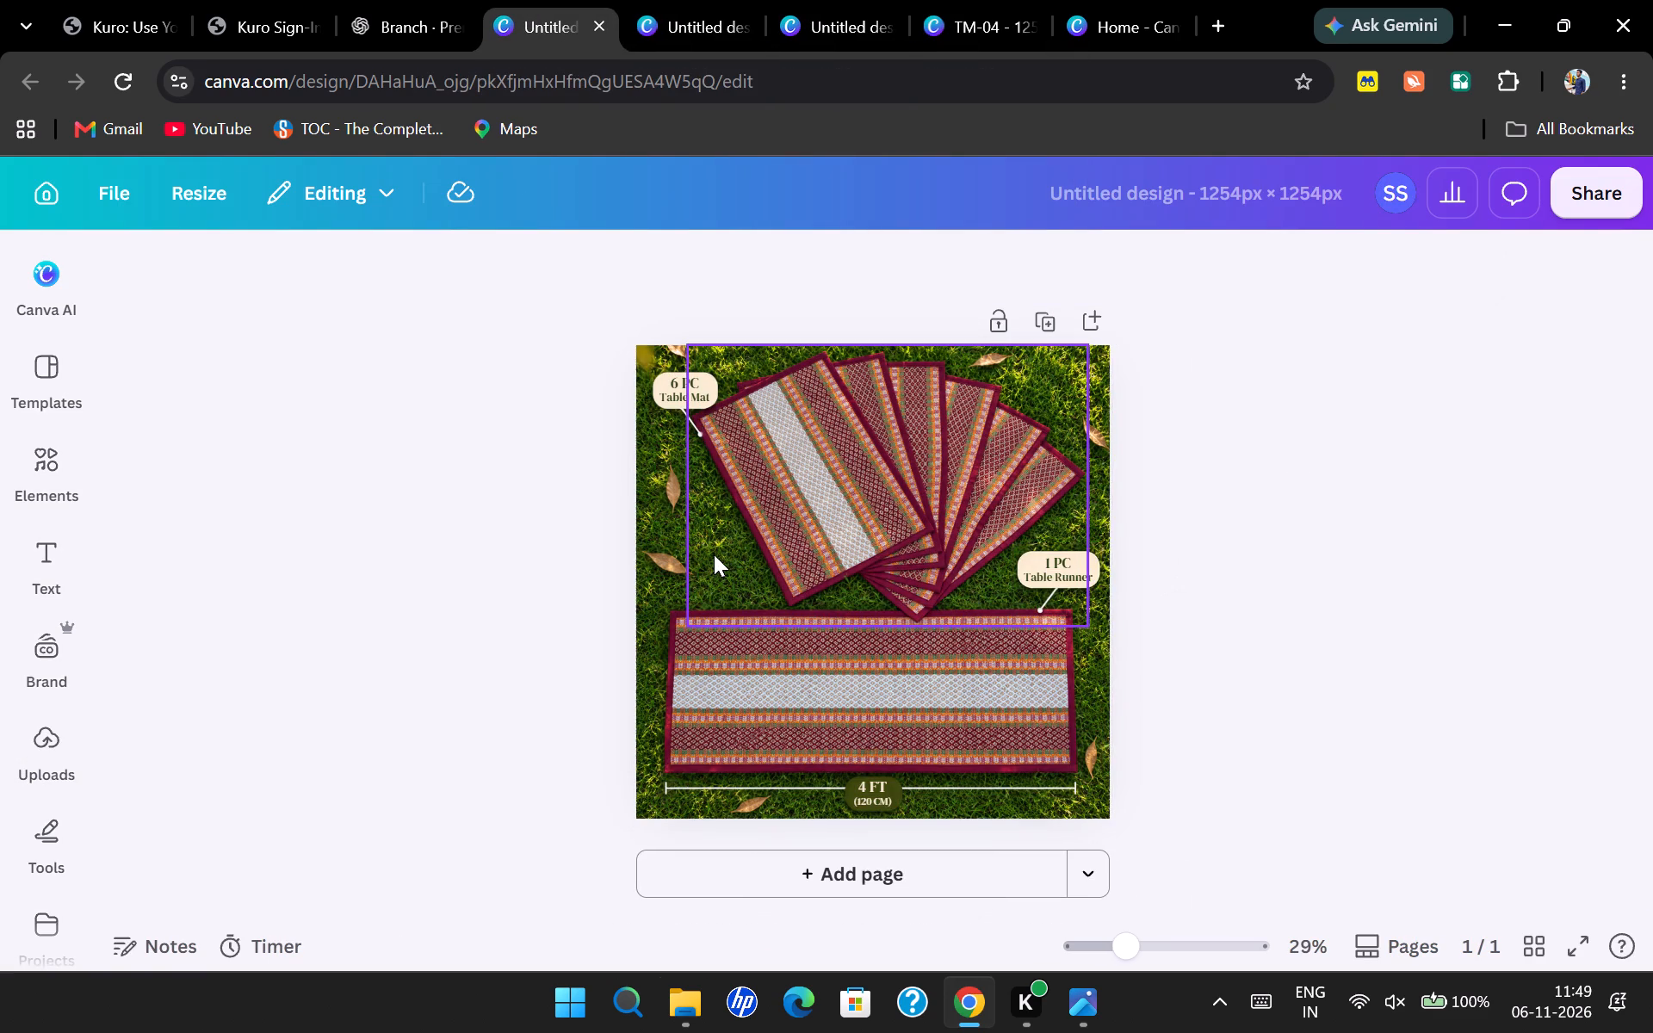
click(643, 623)
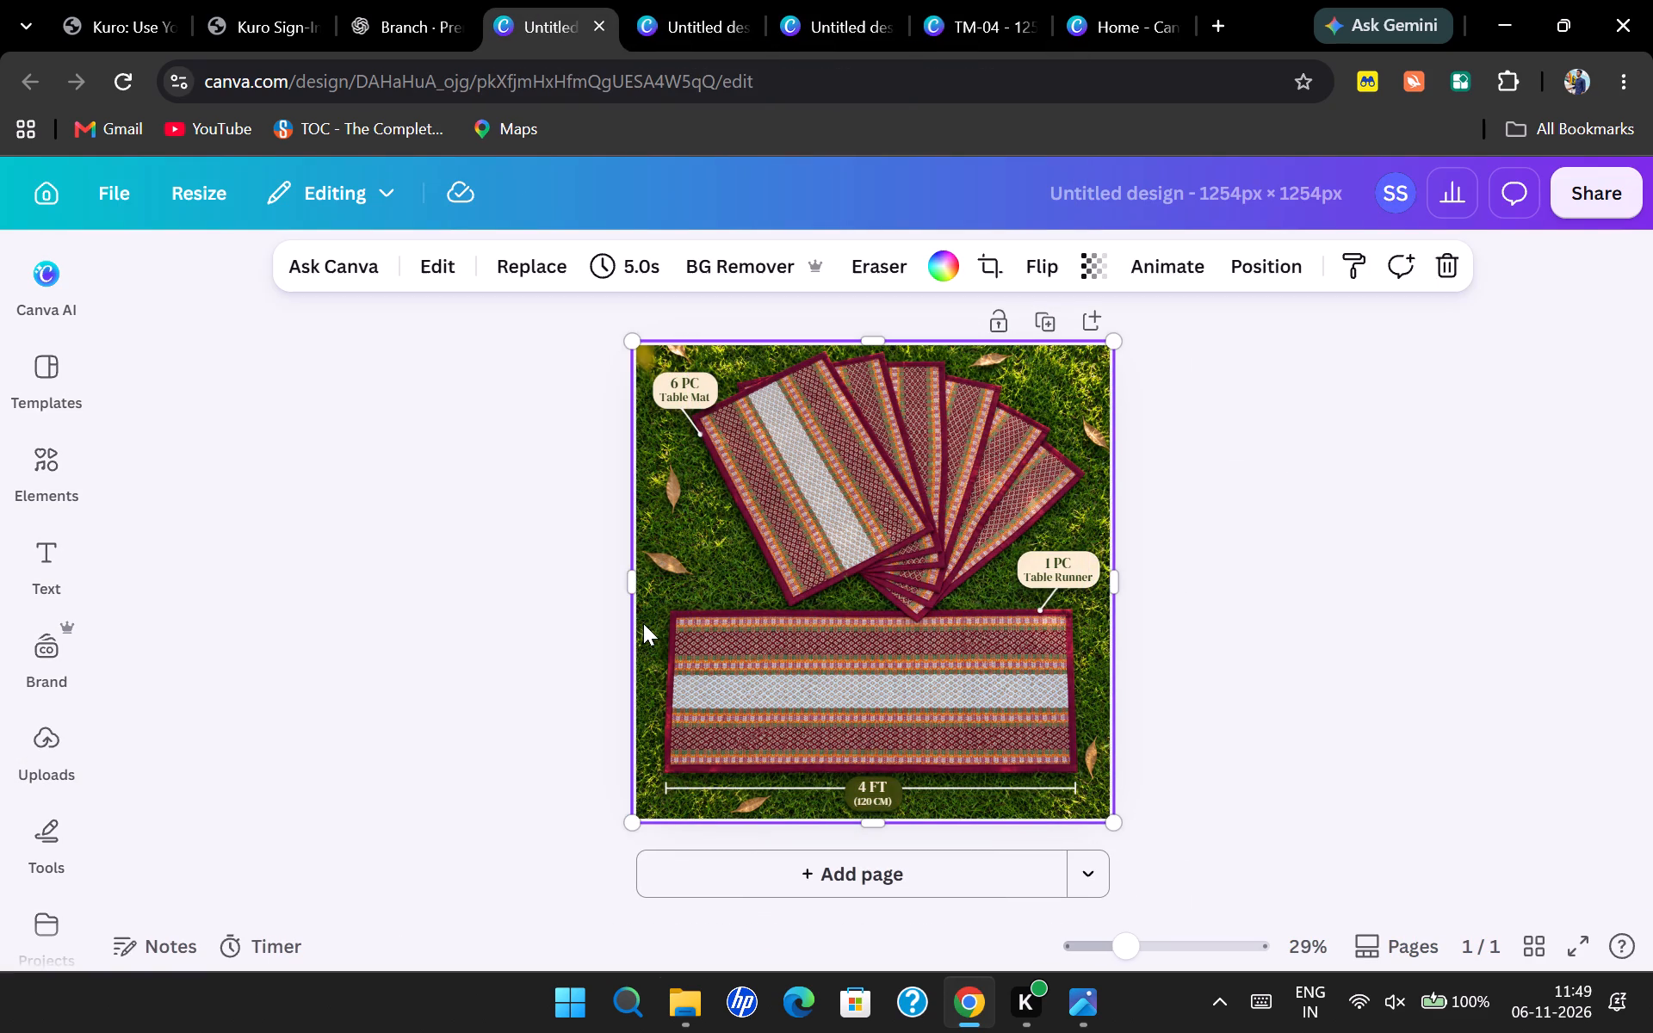
key(ctrl+c)
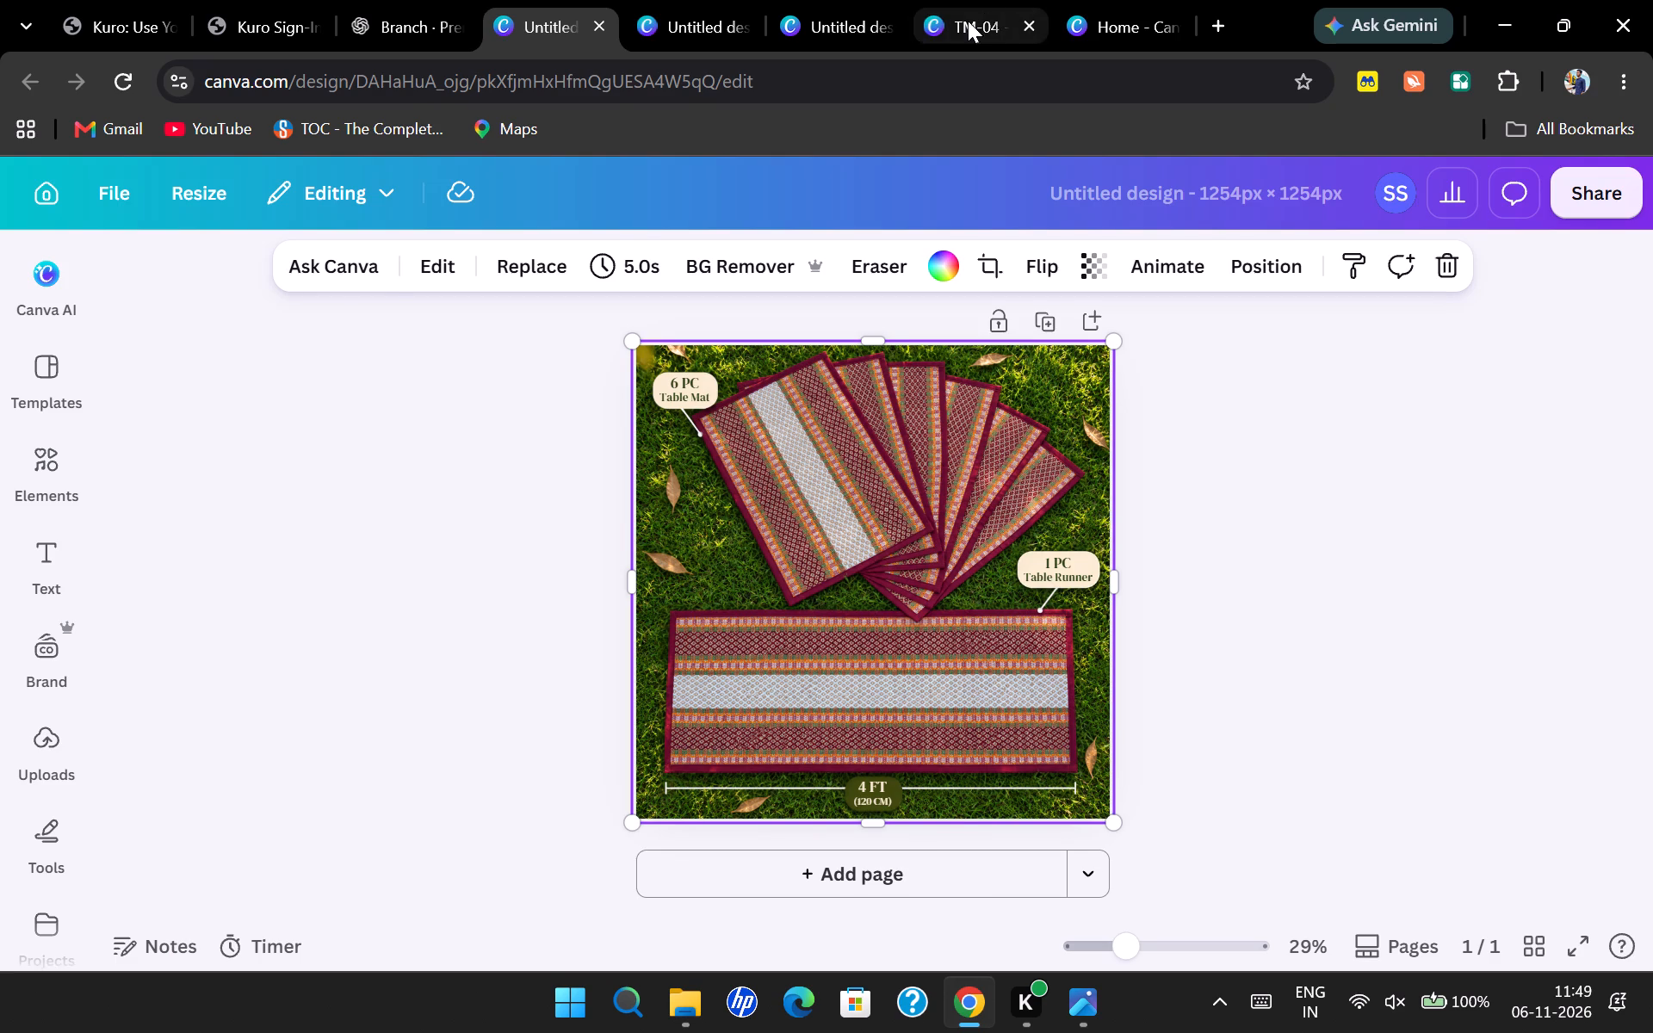
click(965, 22)
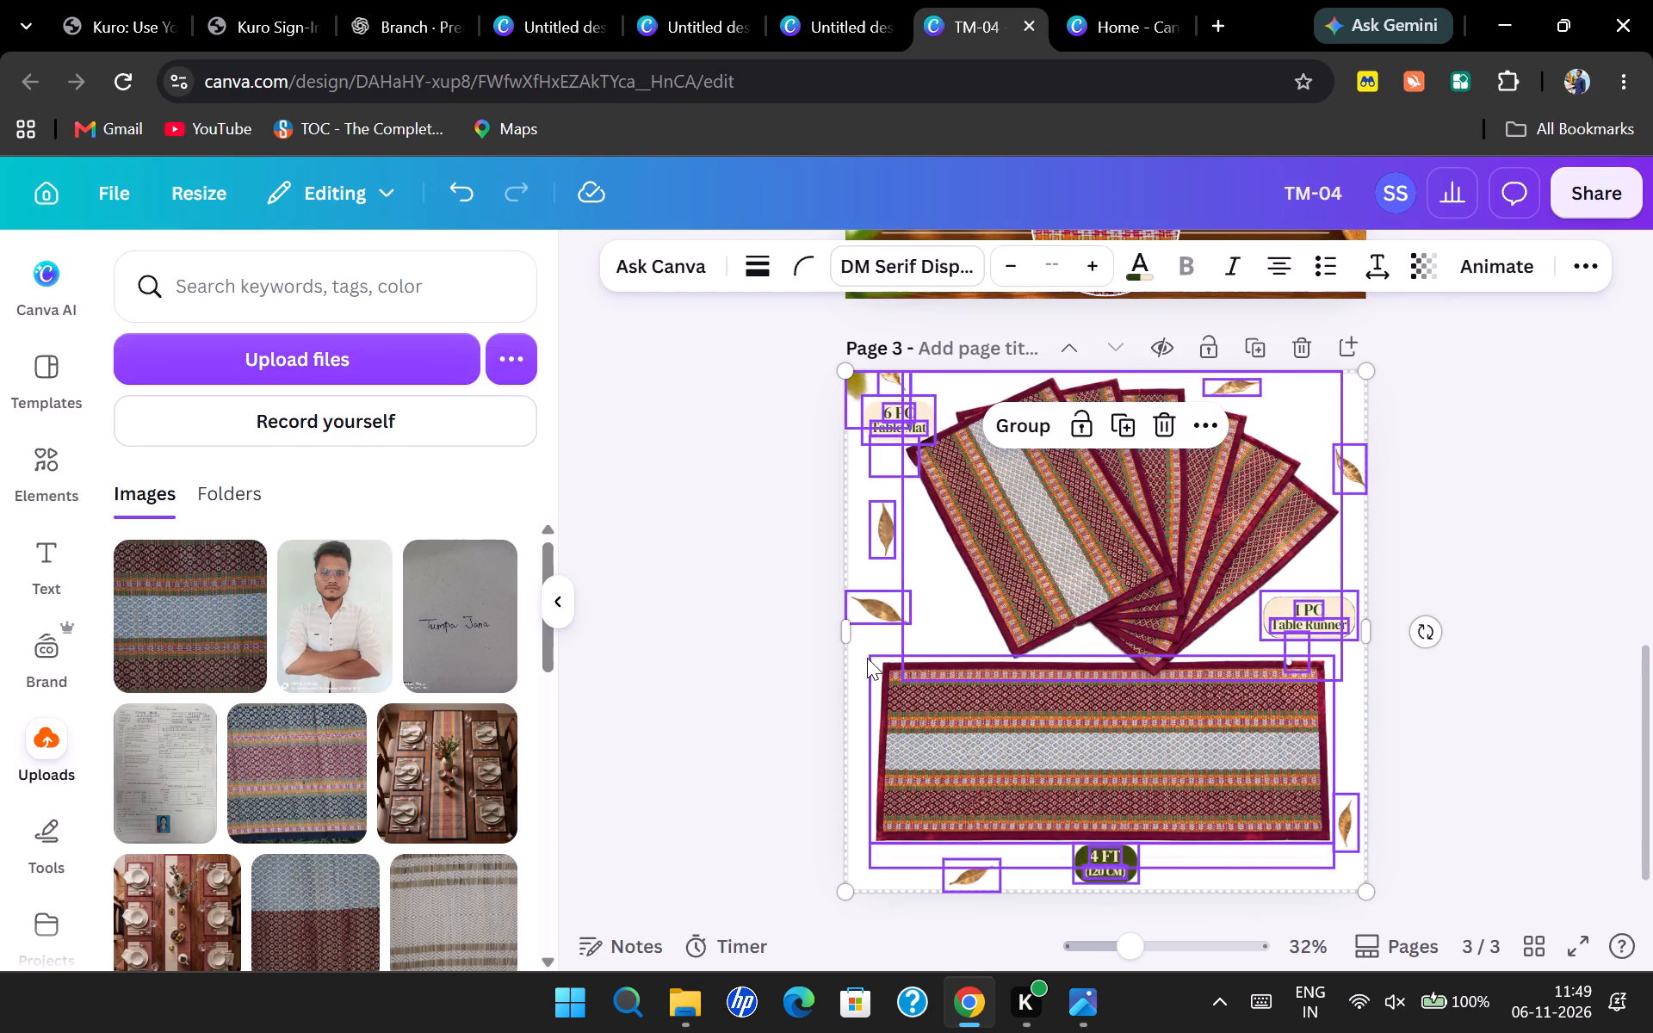
click(858, 660)
key(ctrl+v)
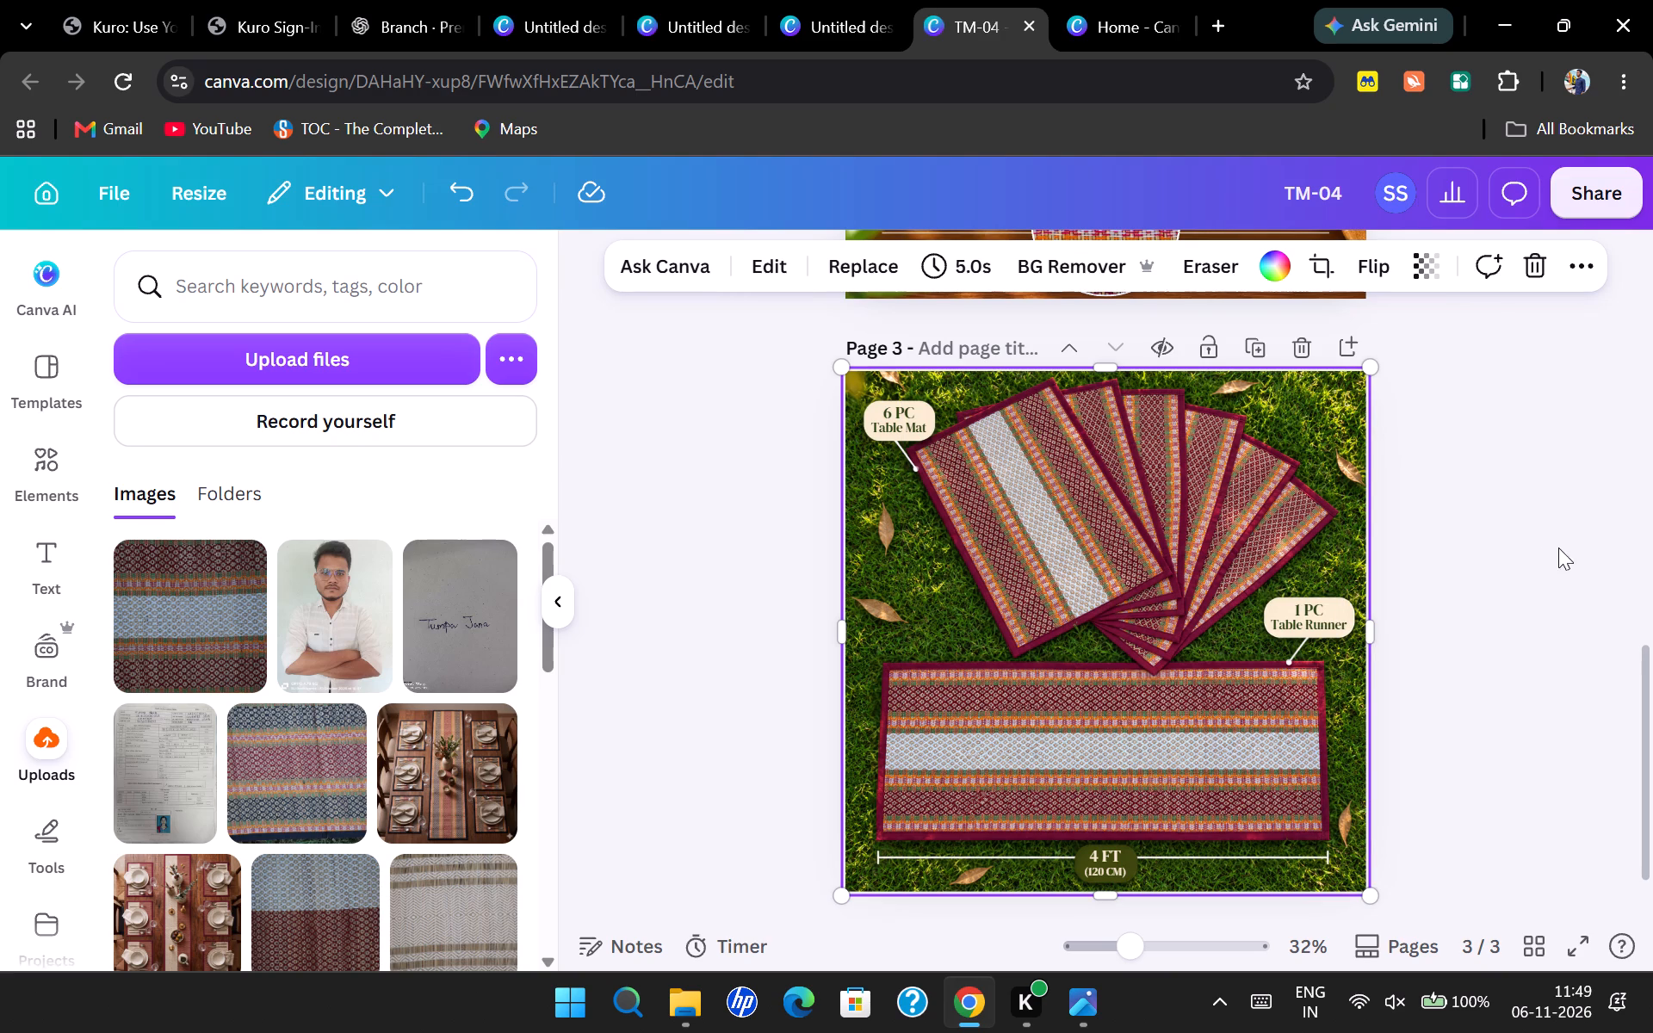
click(1492, 589)
Check TM-04's page order and move the grass image page from third to first position.
scroll(1492, 589, up, 8)
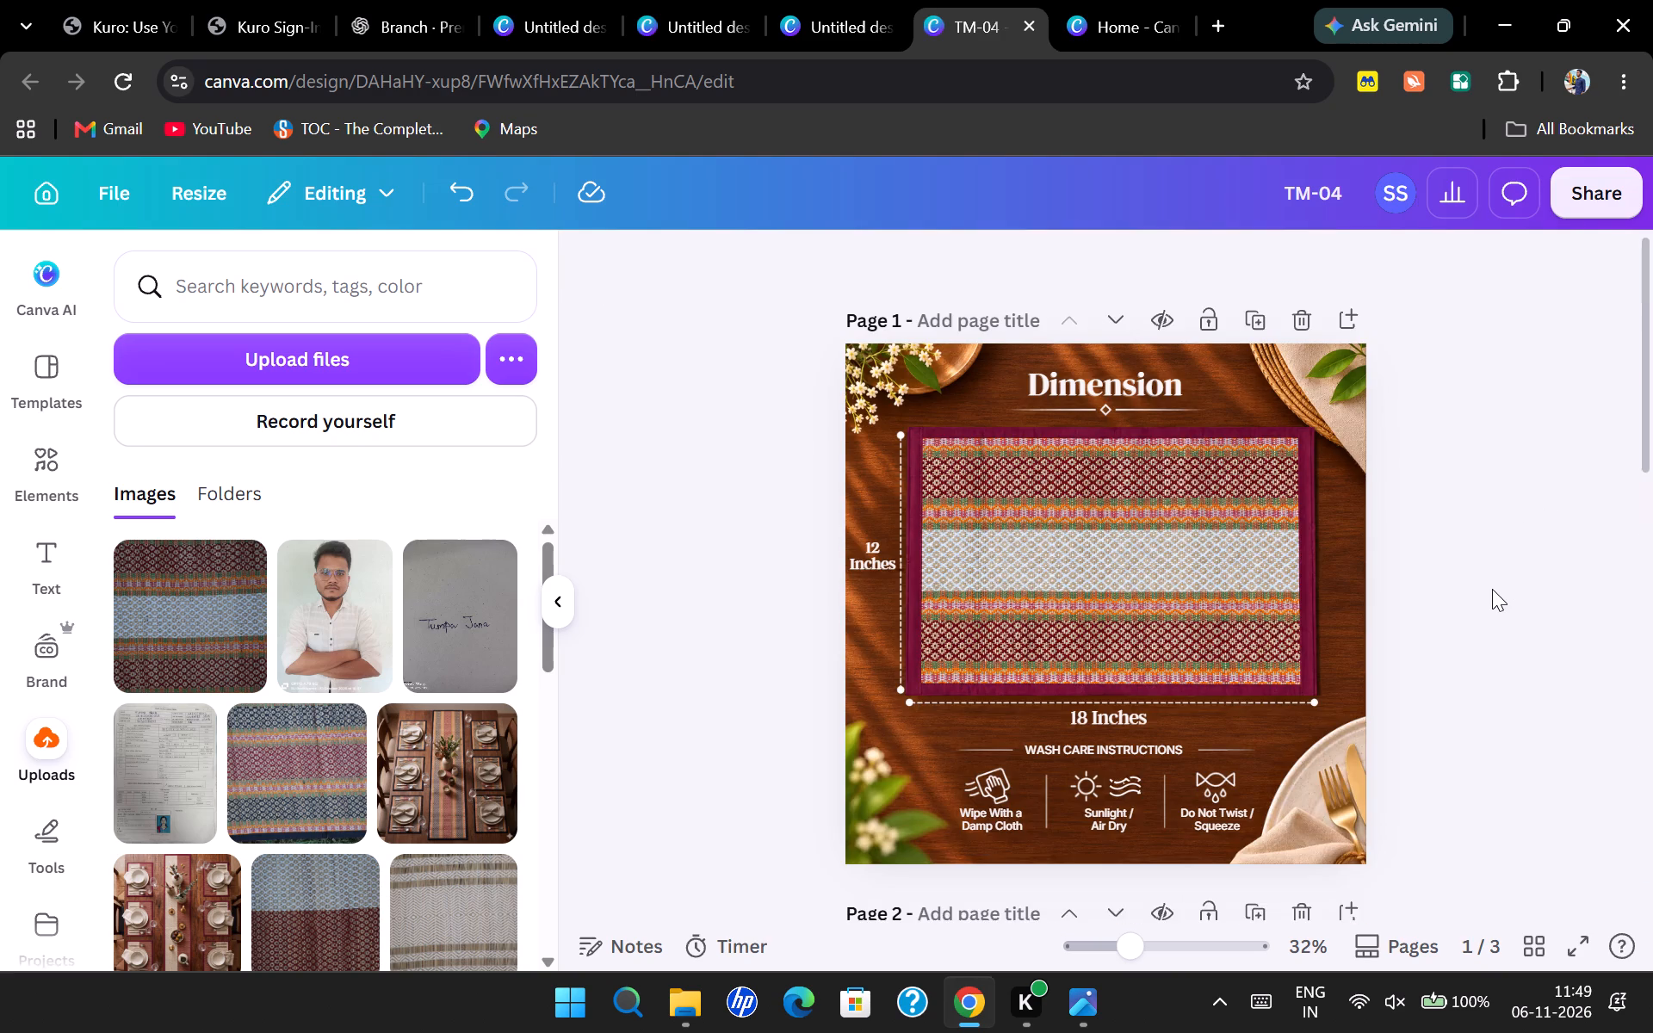
scroll(1492, 589, down, 9)
scroll(1492, 589, right, 1)
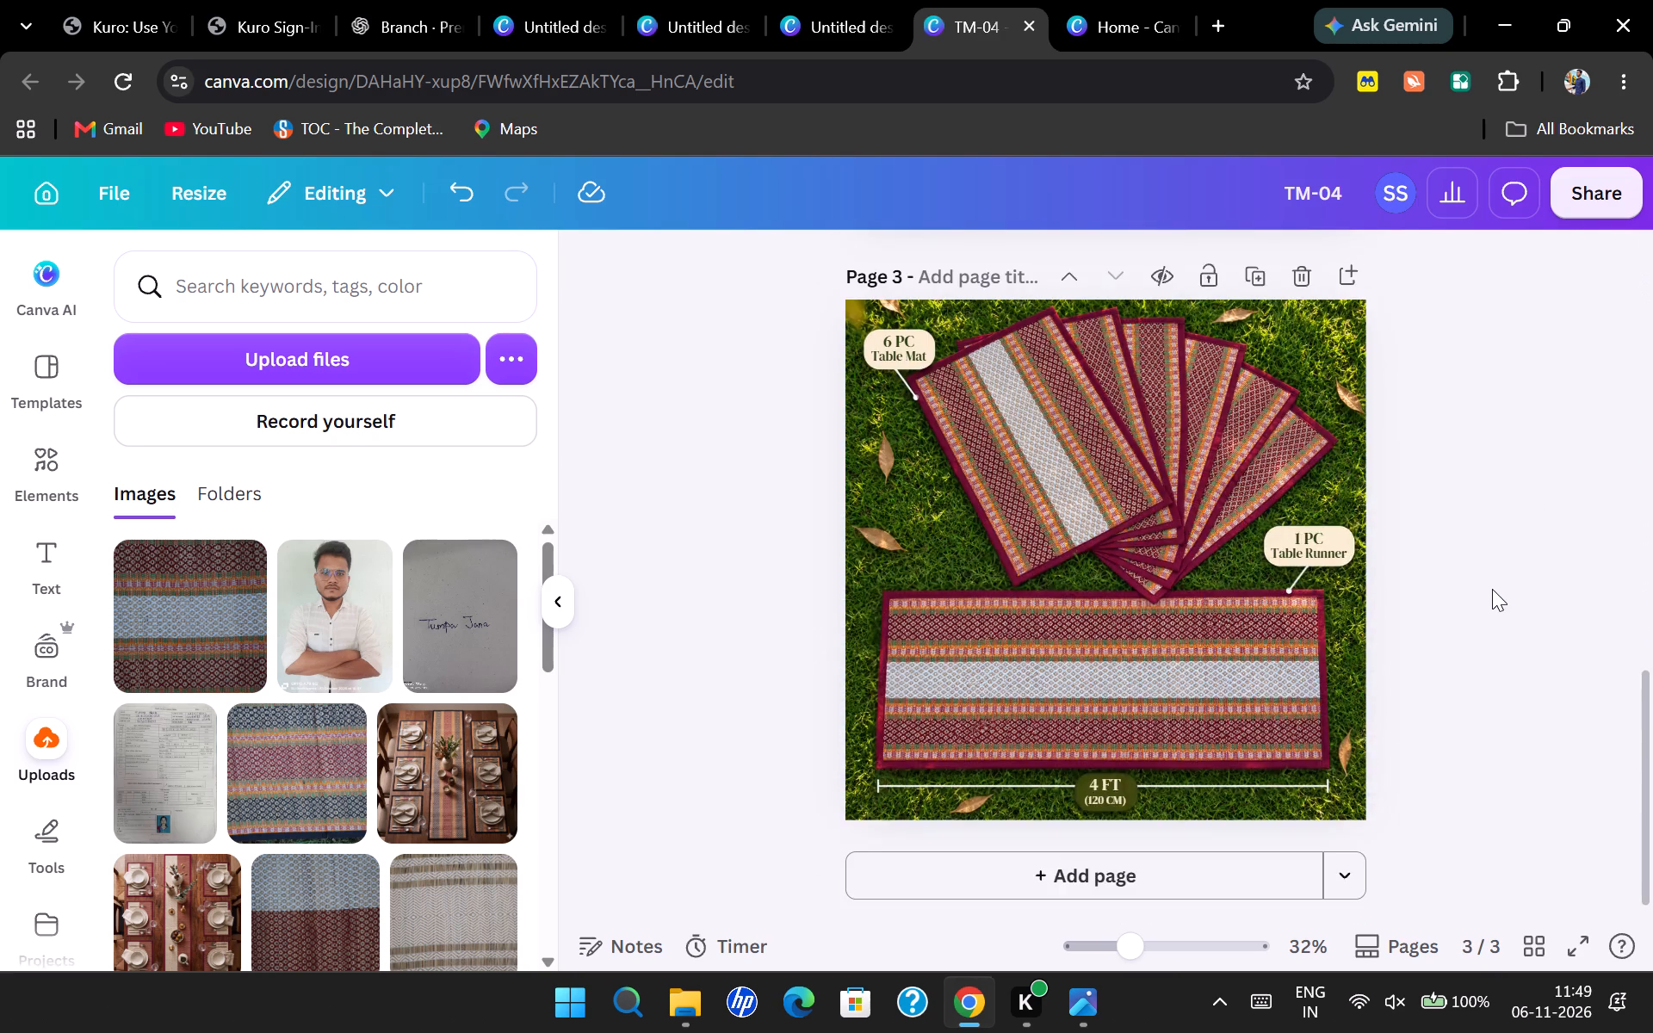
scroll(1492, 589, right, 1)
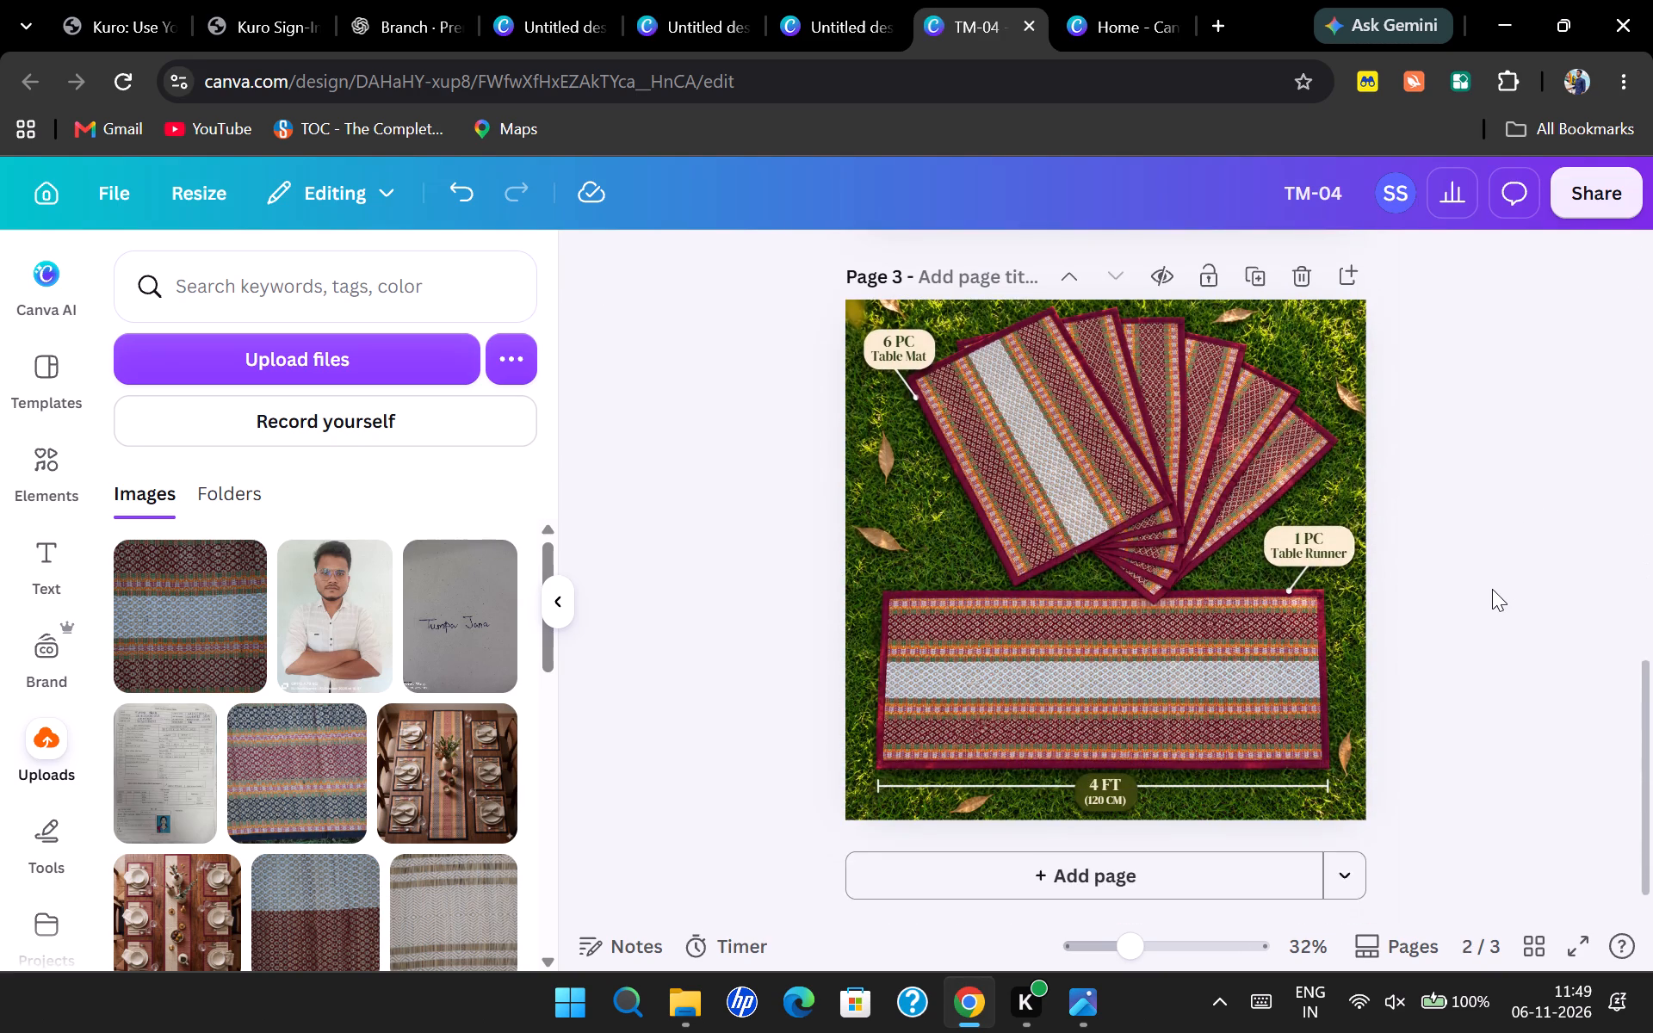
scroll(1492, 589, right, 1)
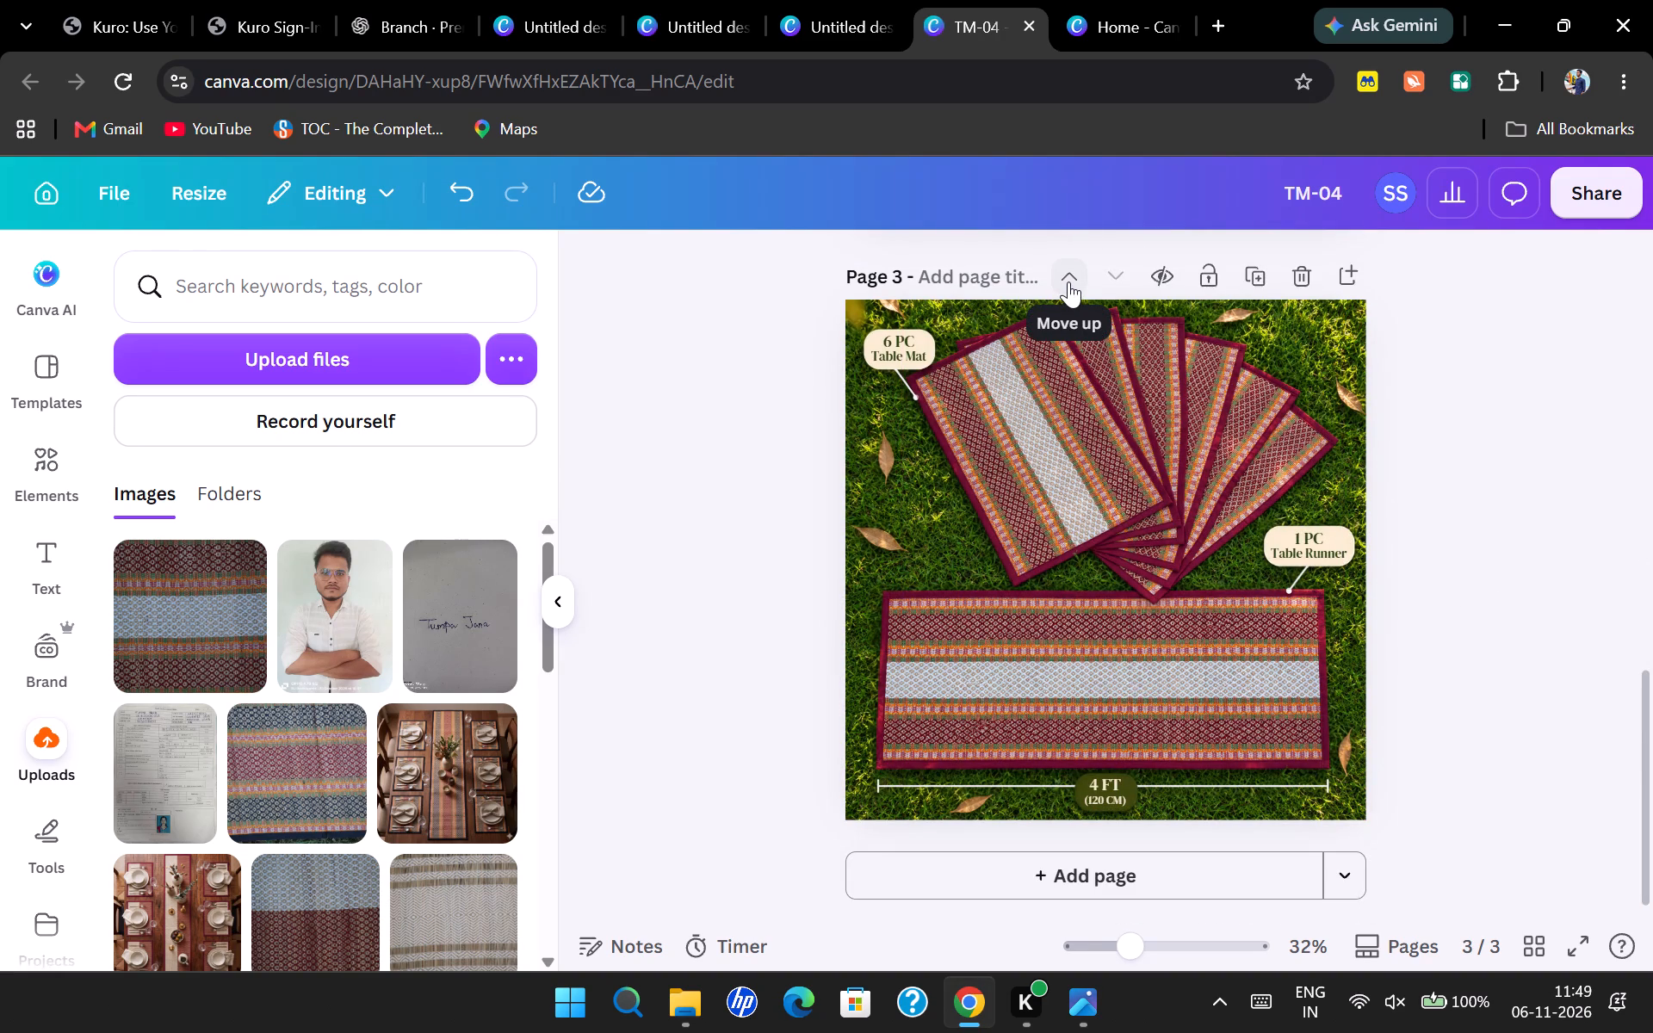
click(1068, 281)
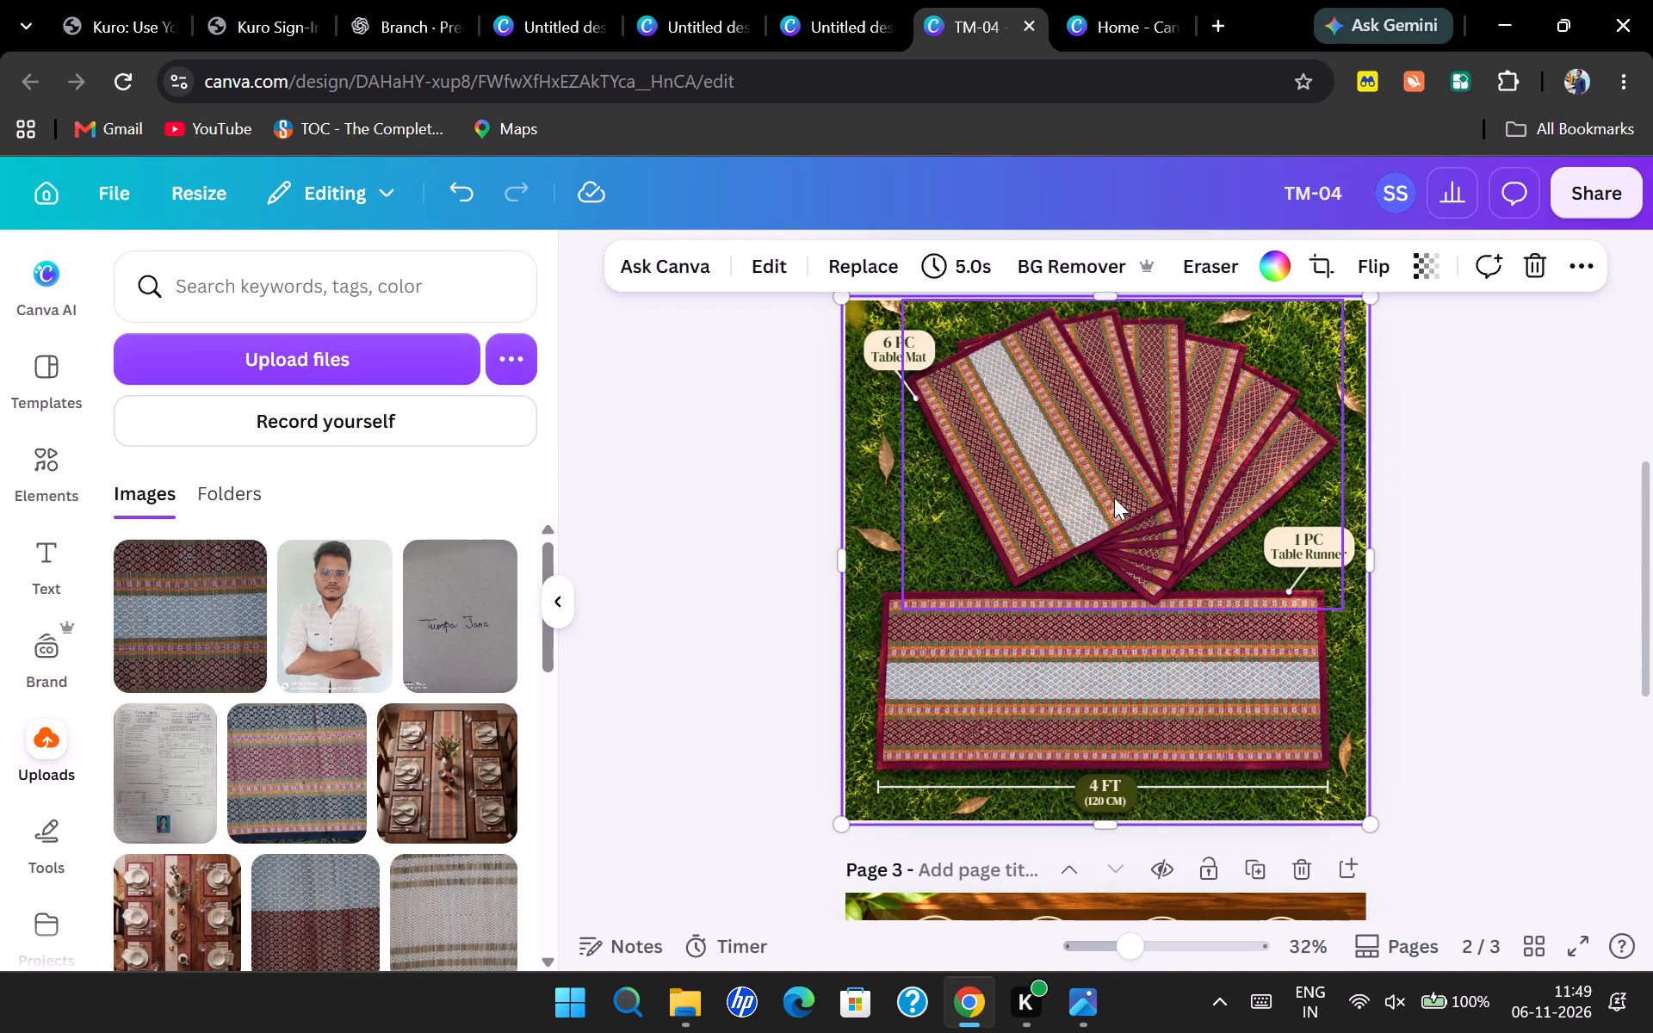
scroll(1114, 498, up, 1)
click(1070, 492)
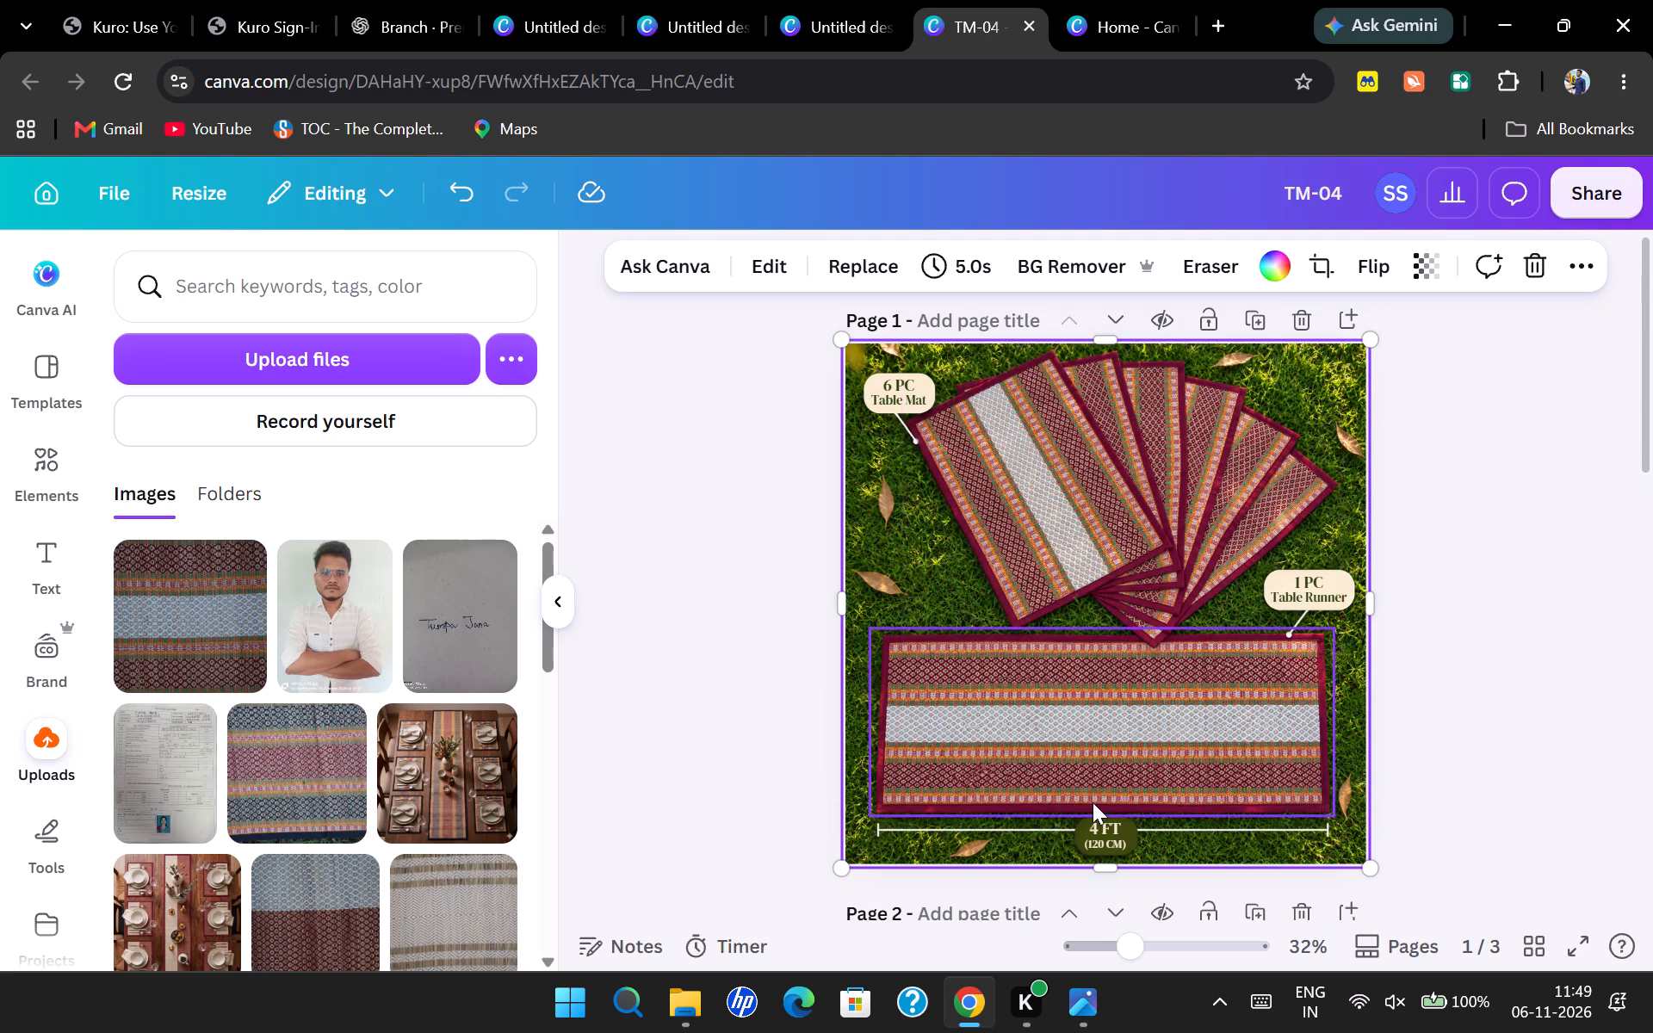
Delete the "(120 CM)" text from the runner's length label on page 1.
scroll(1093, 802, down, 2)
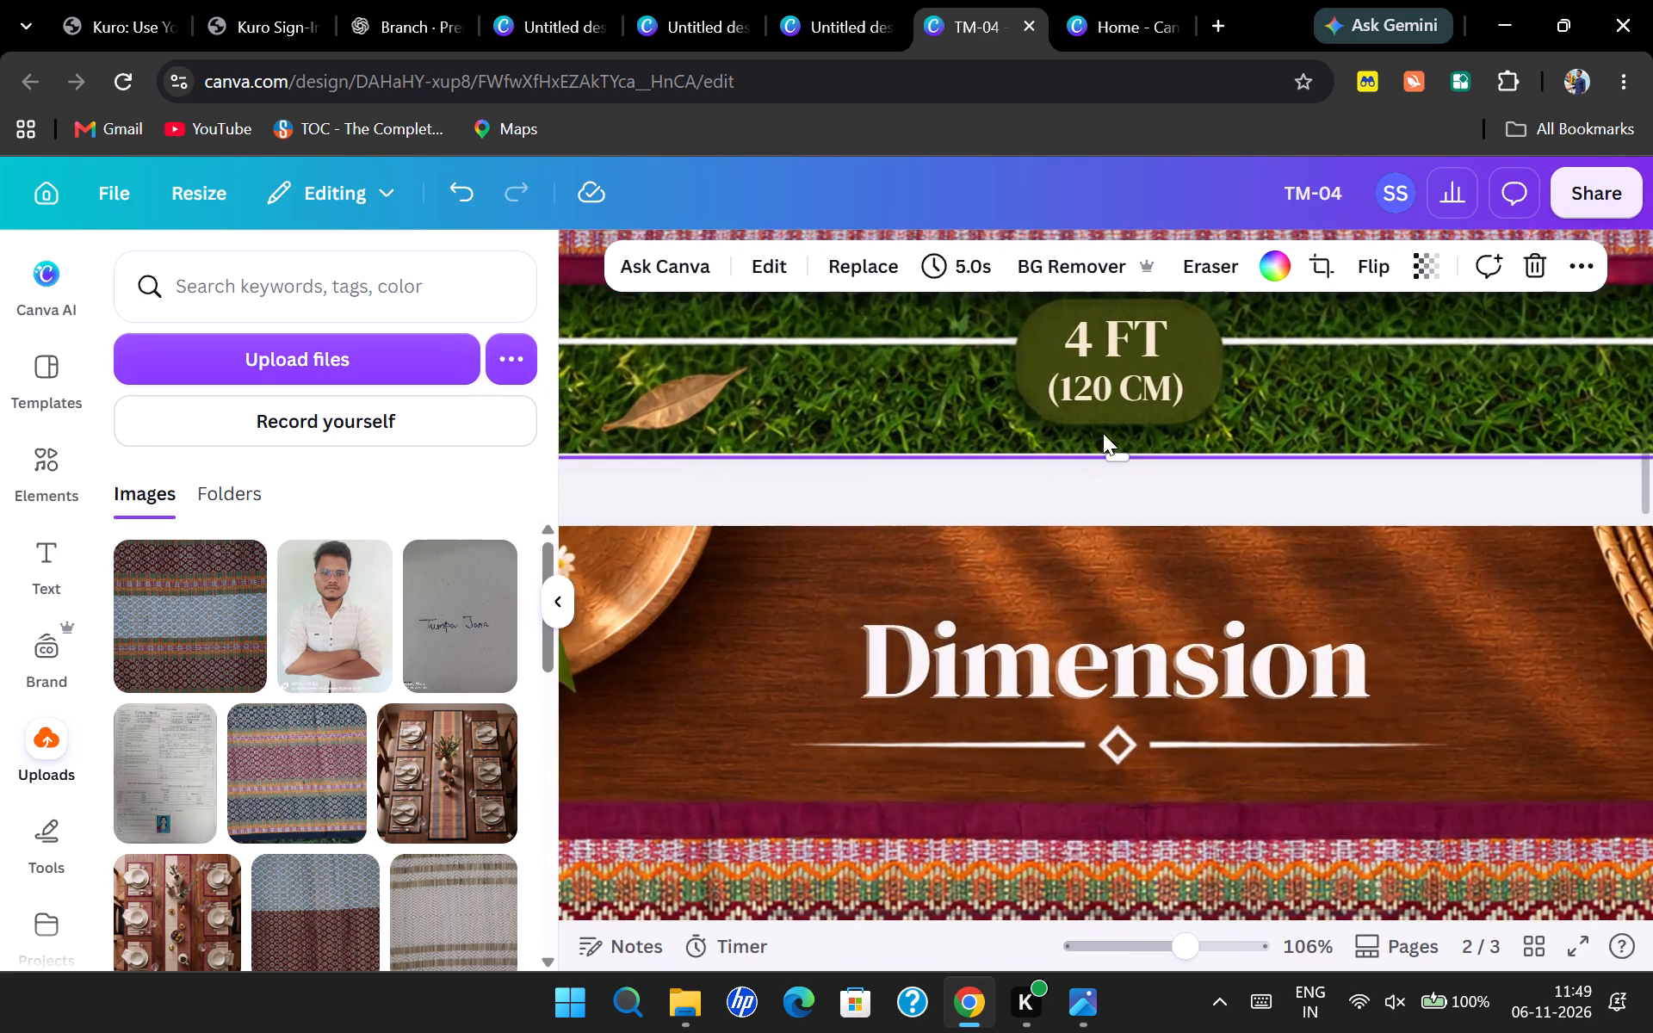
scroll(1103, 433, up, 1)
click(1108, 549)
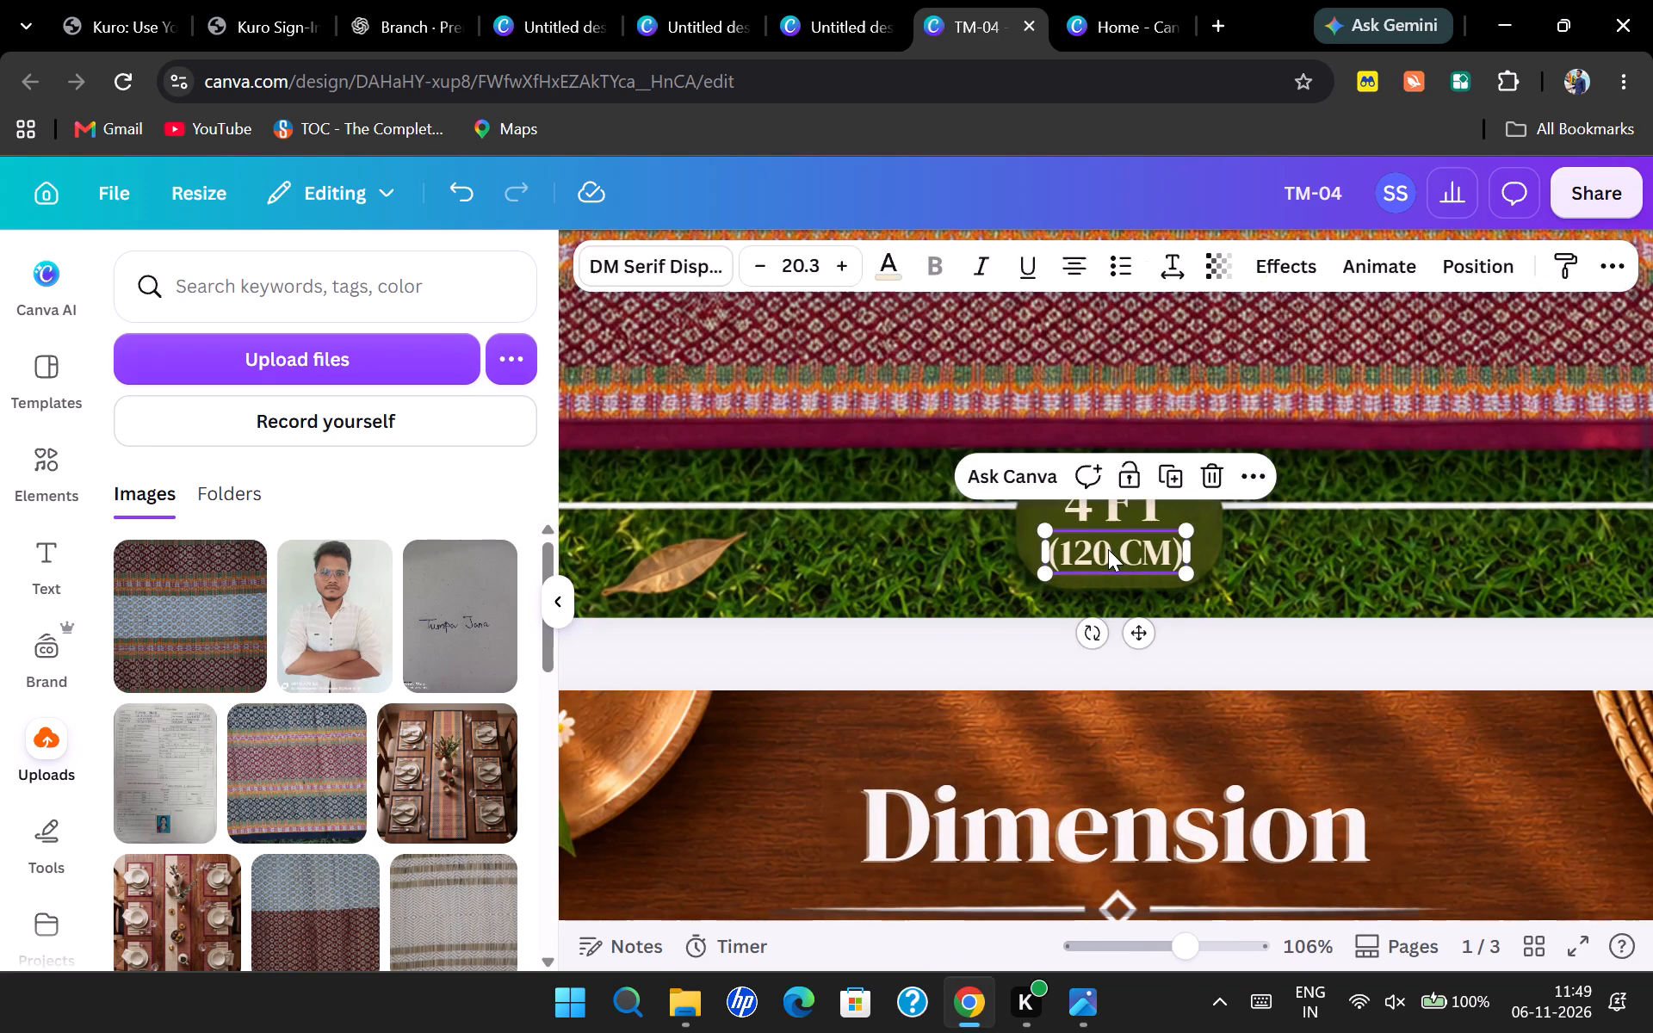
key(Delete)
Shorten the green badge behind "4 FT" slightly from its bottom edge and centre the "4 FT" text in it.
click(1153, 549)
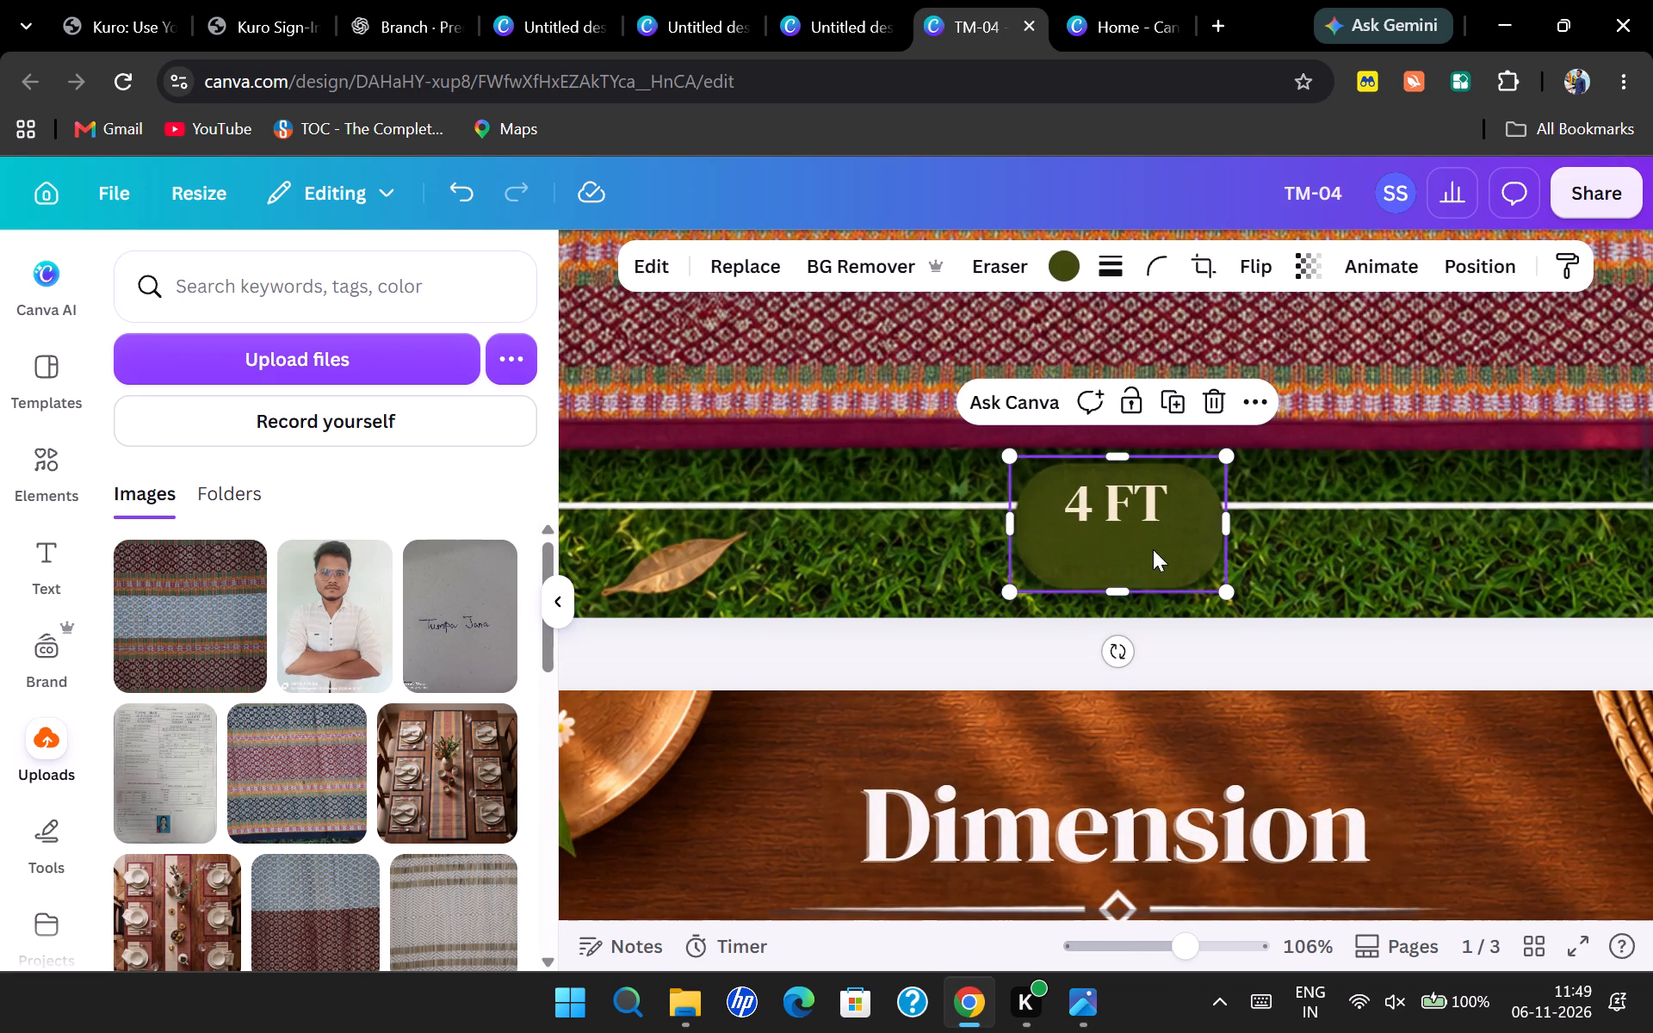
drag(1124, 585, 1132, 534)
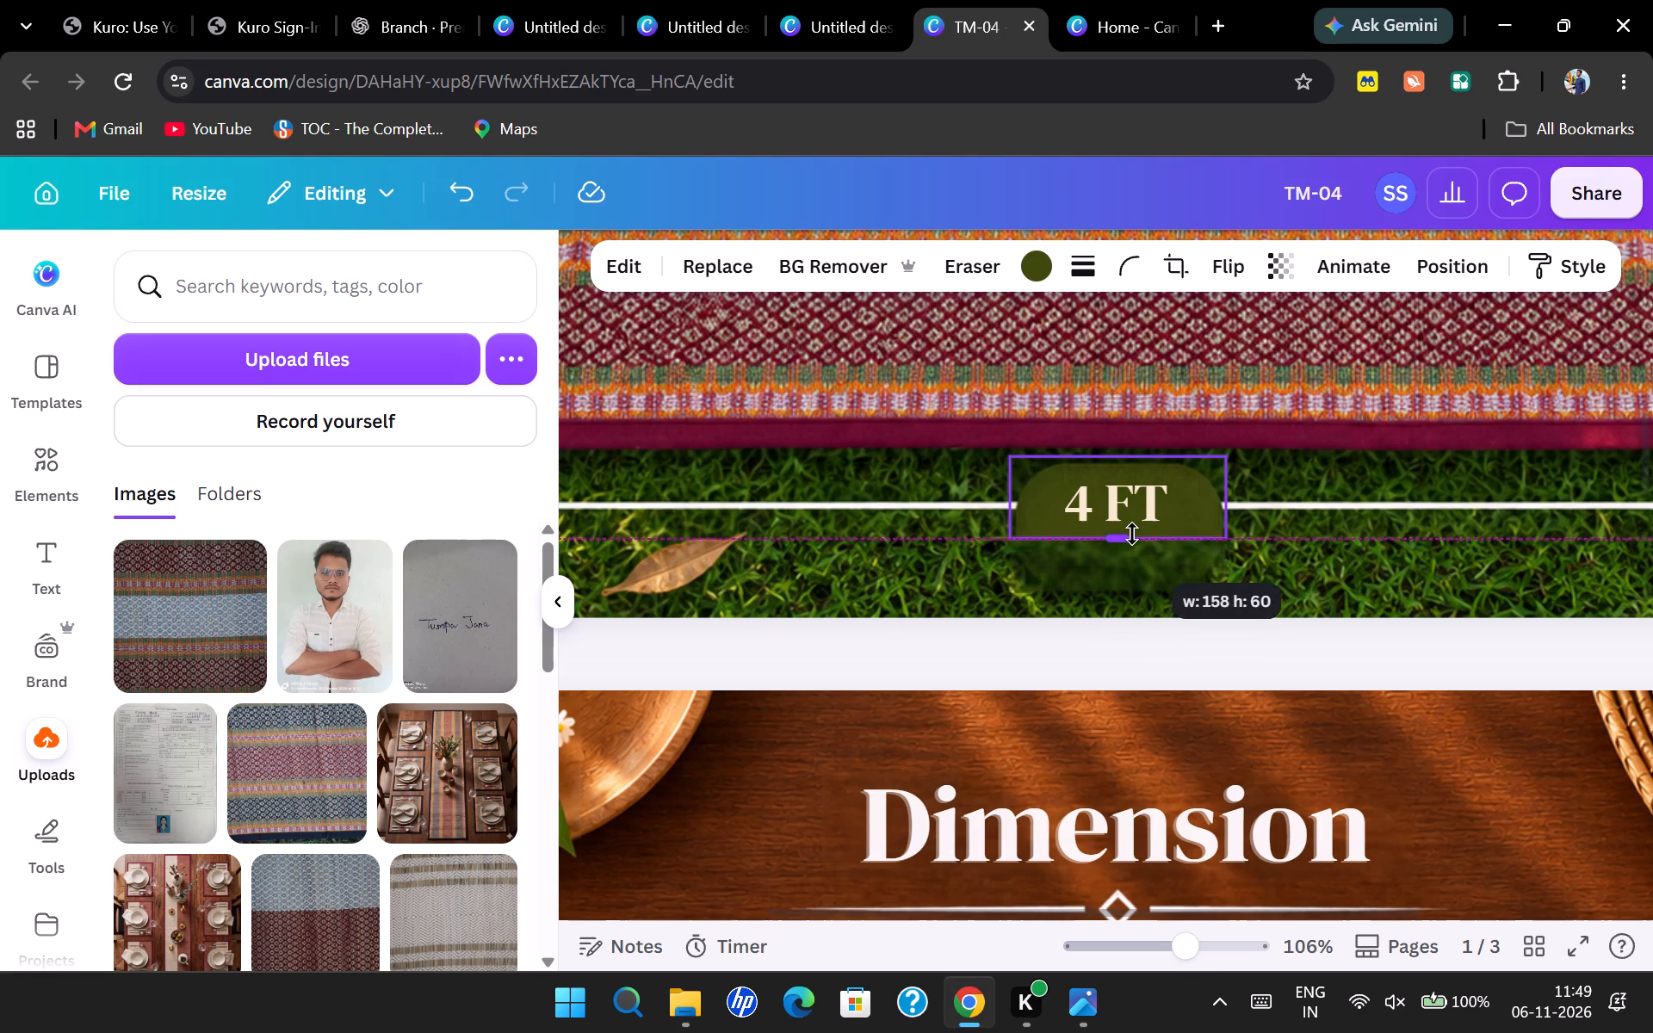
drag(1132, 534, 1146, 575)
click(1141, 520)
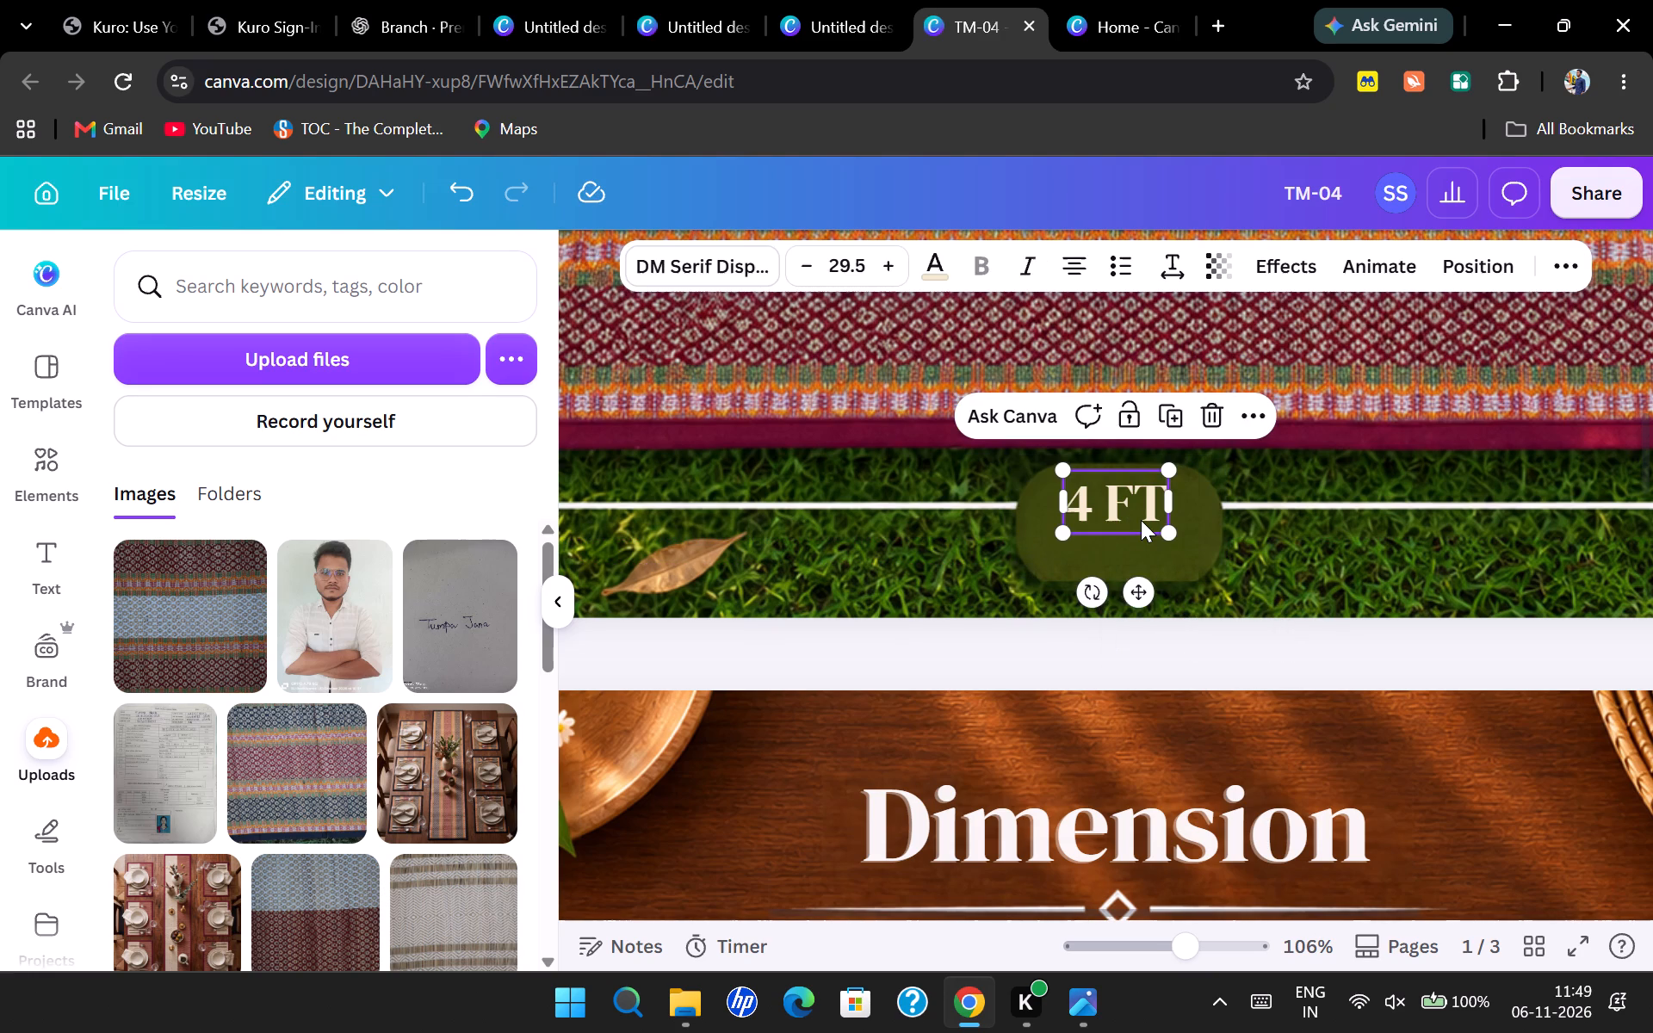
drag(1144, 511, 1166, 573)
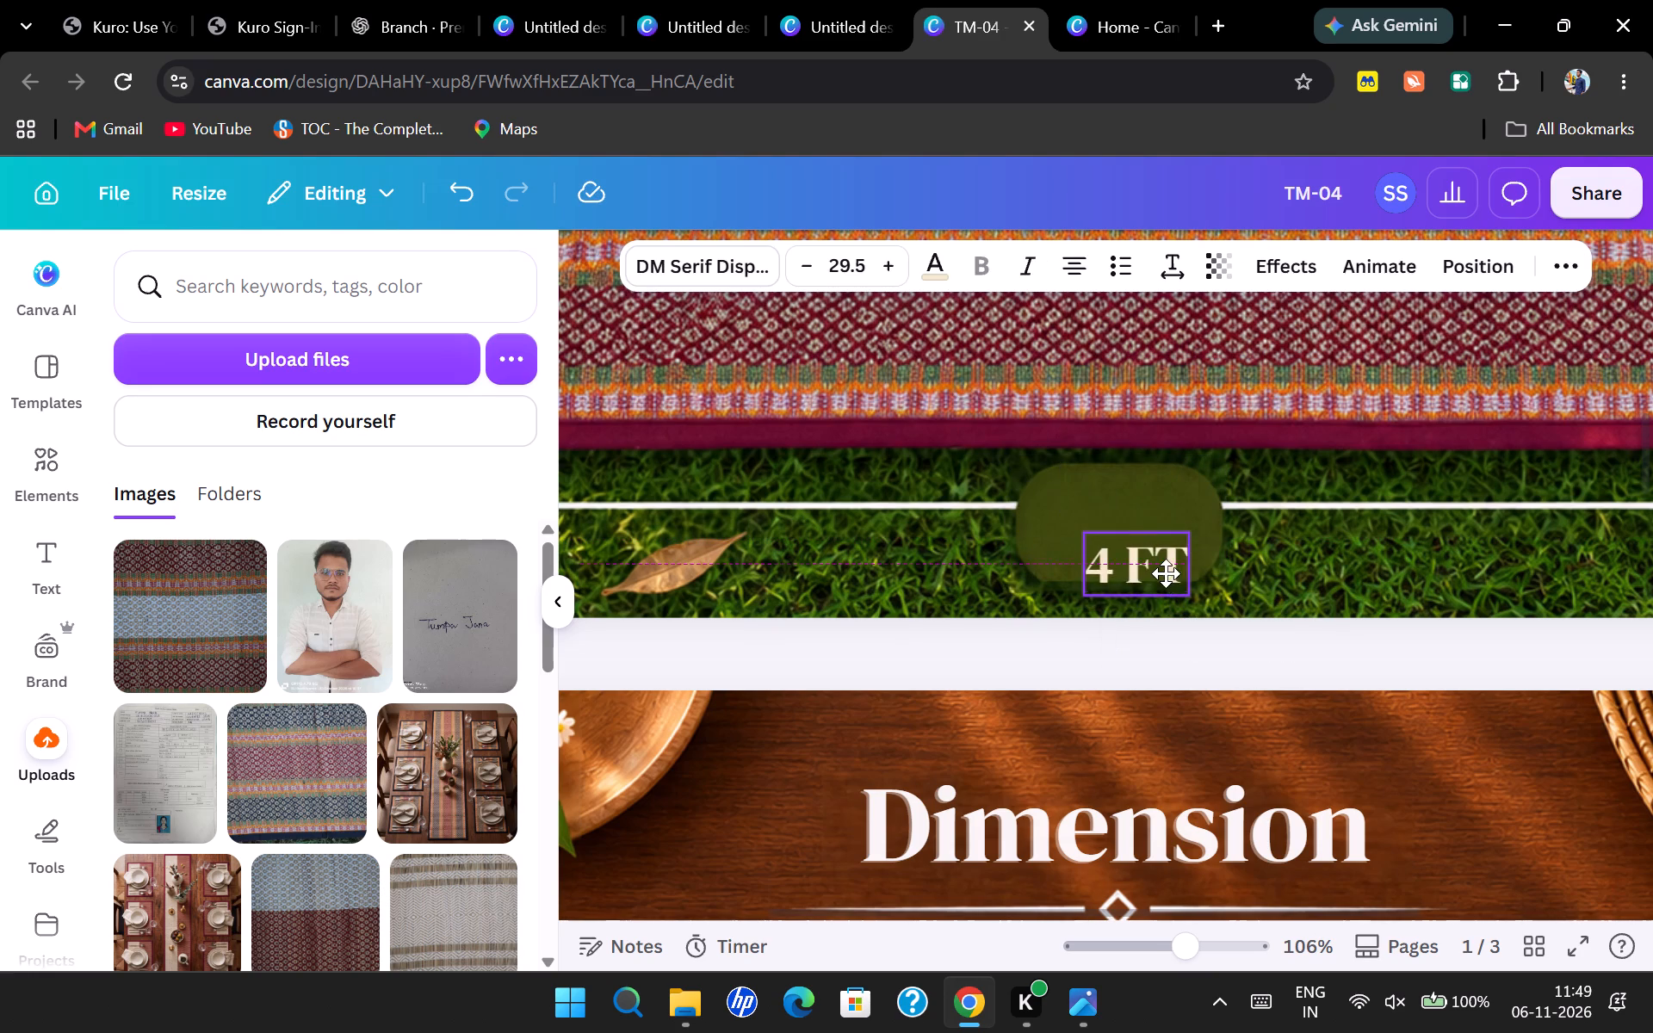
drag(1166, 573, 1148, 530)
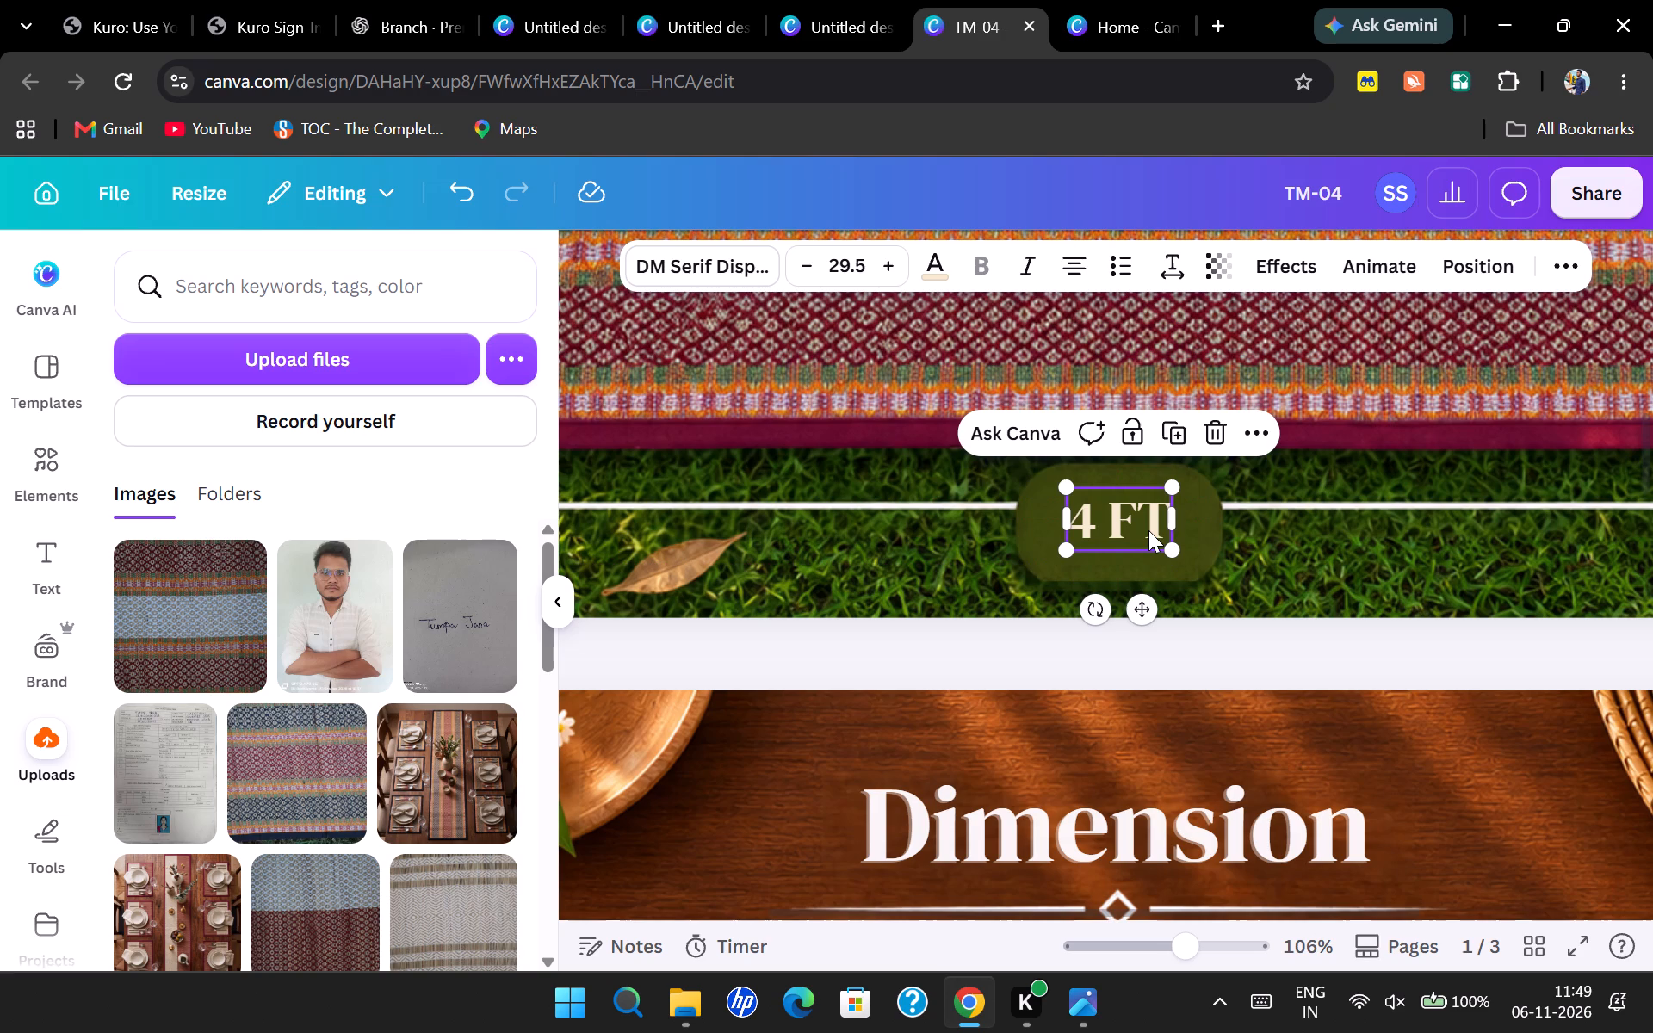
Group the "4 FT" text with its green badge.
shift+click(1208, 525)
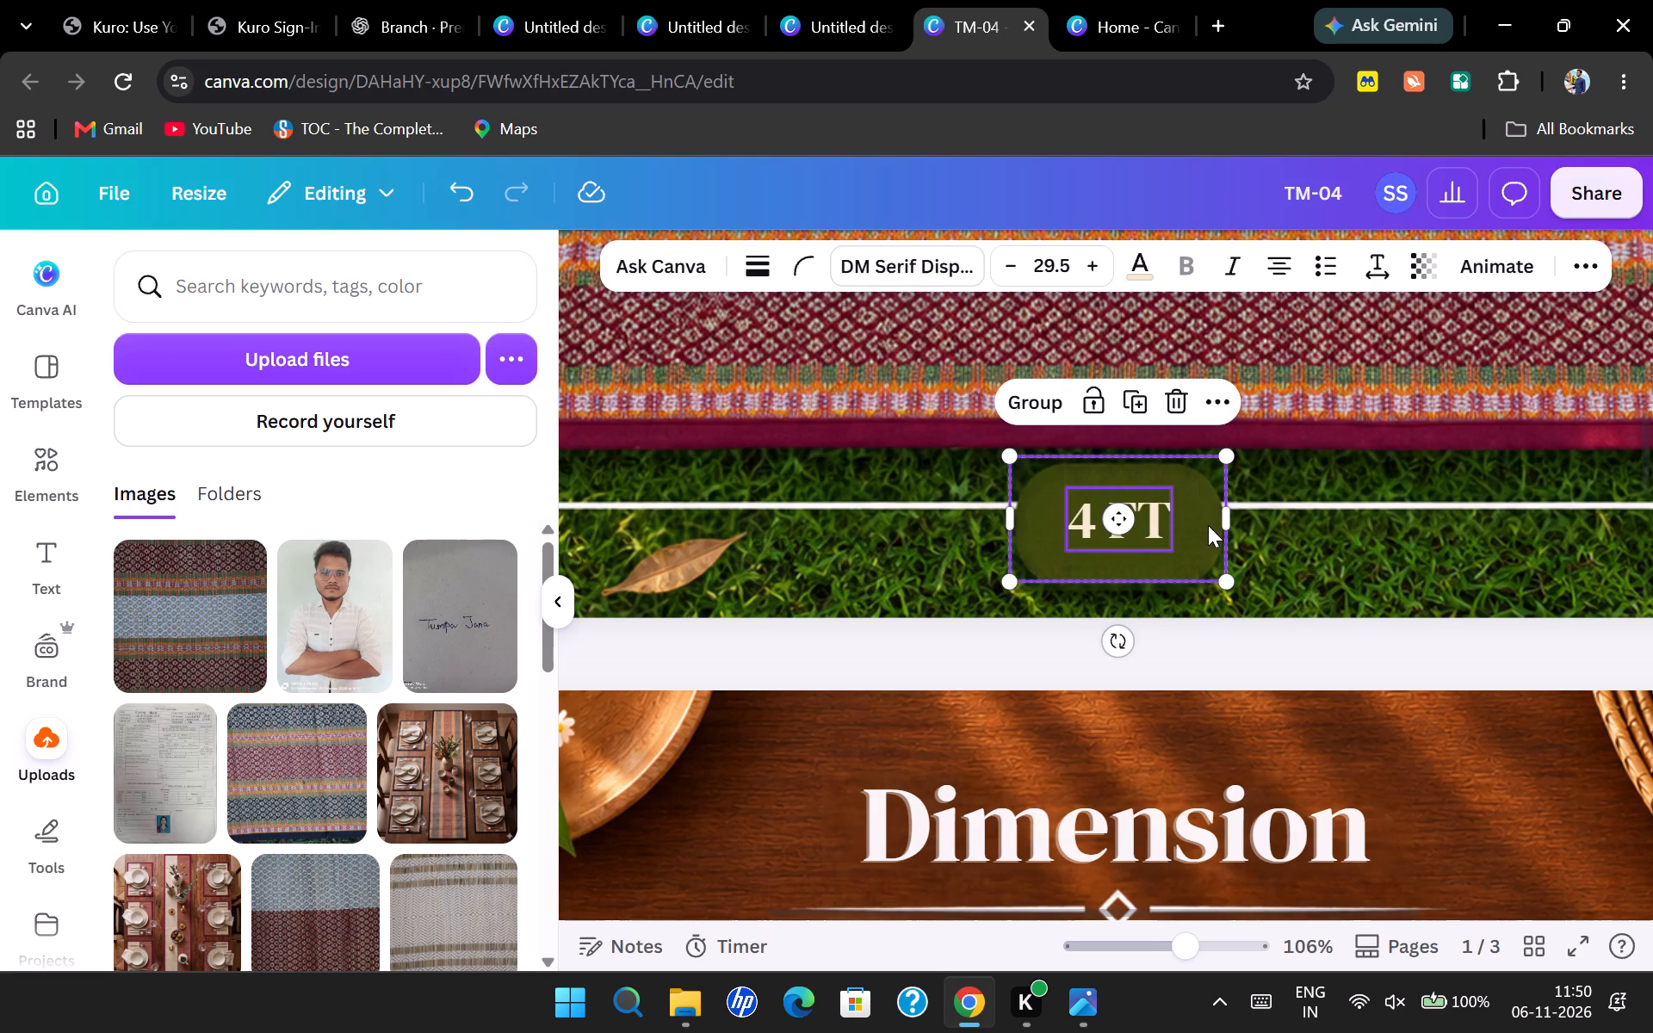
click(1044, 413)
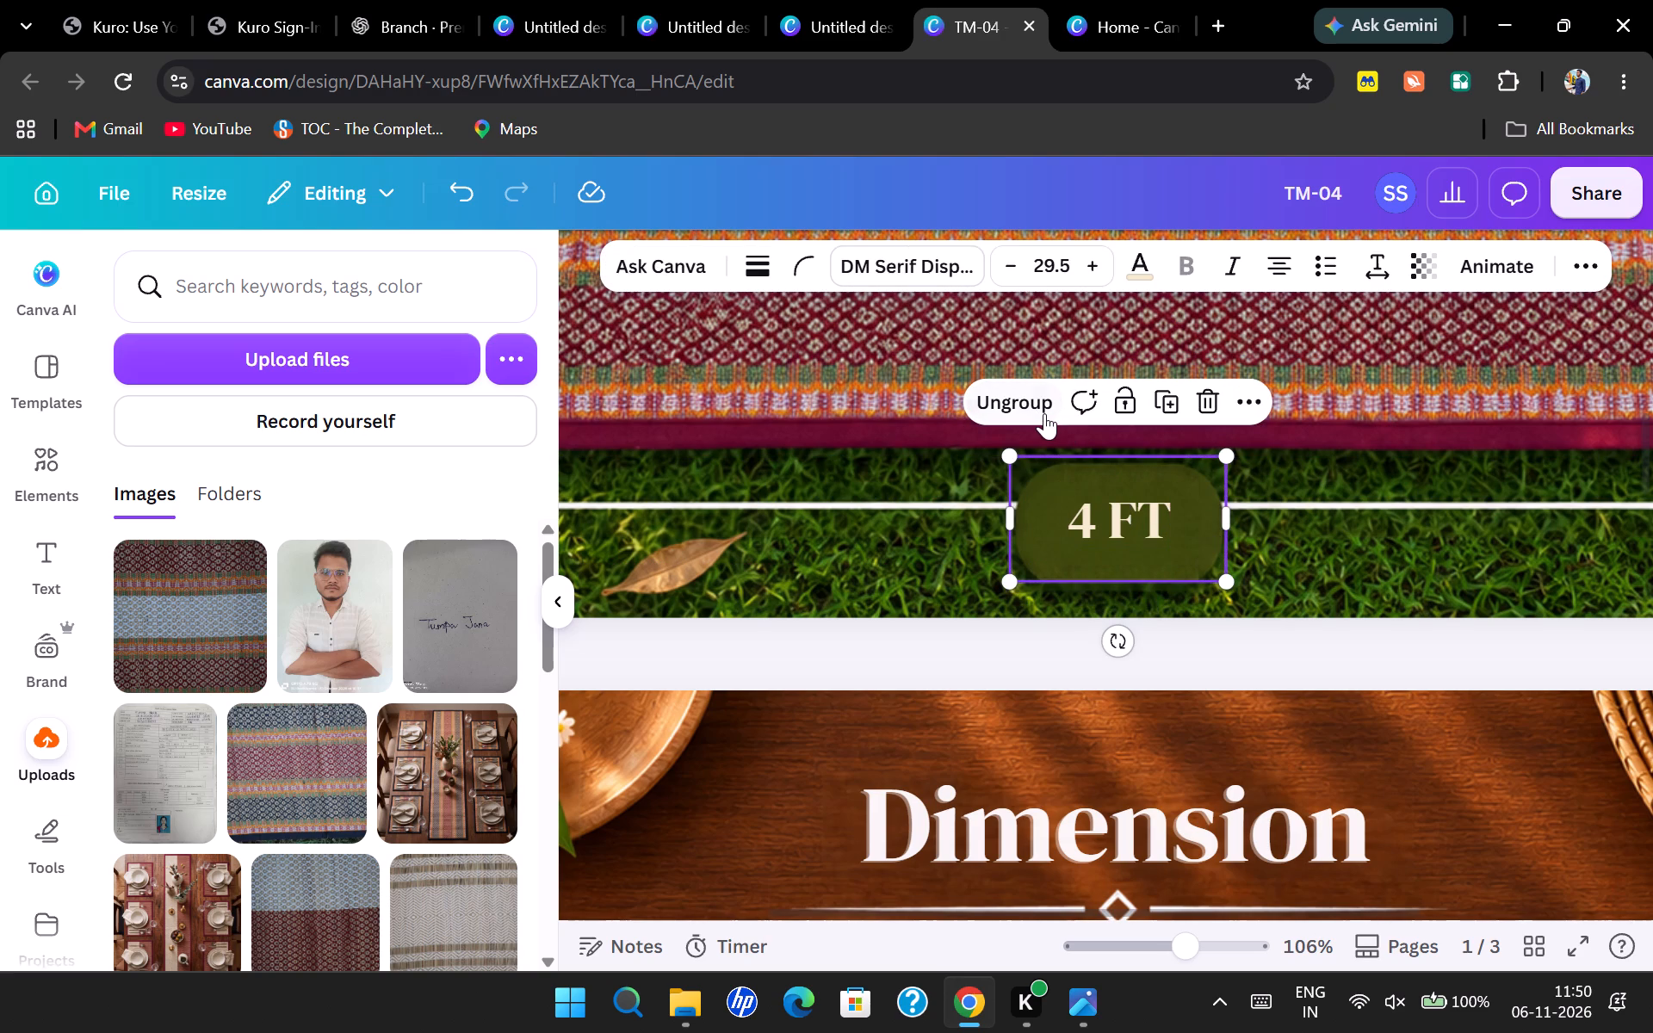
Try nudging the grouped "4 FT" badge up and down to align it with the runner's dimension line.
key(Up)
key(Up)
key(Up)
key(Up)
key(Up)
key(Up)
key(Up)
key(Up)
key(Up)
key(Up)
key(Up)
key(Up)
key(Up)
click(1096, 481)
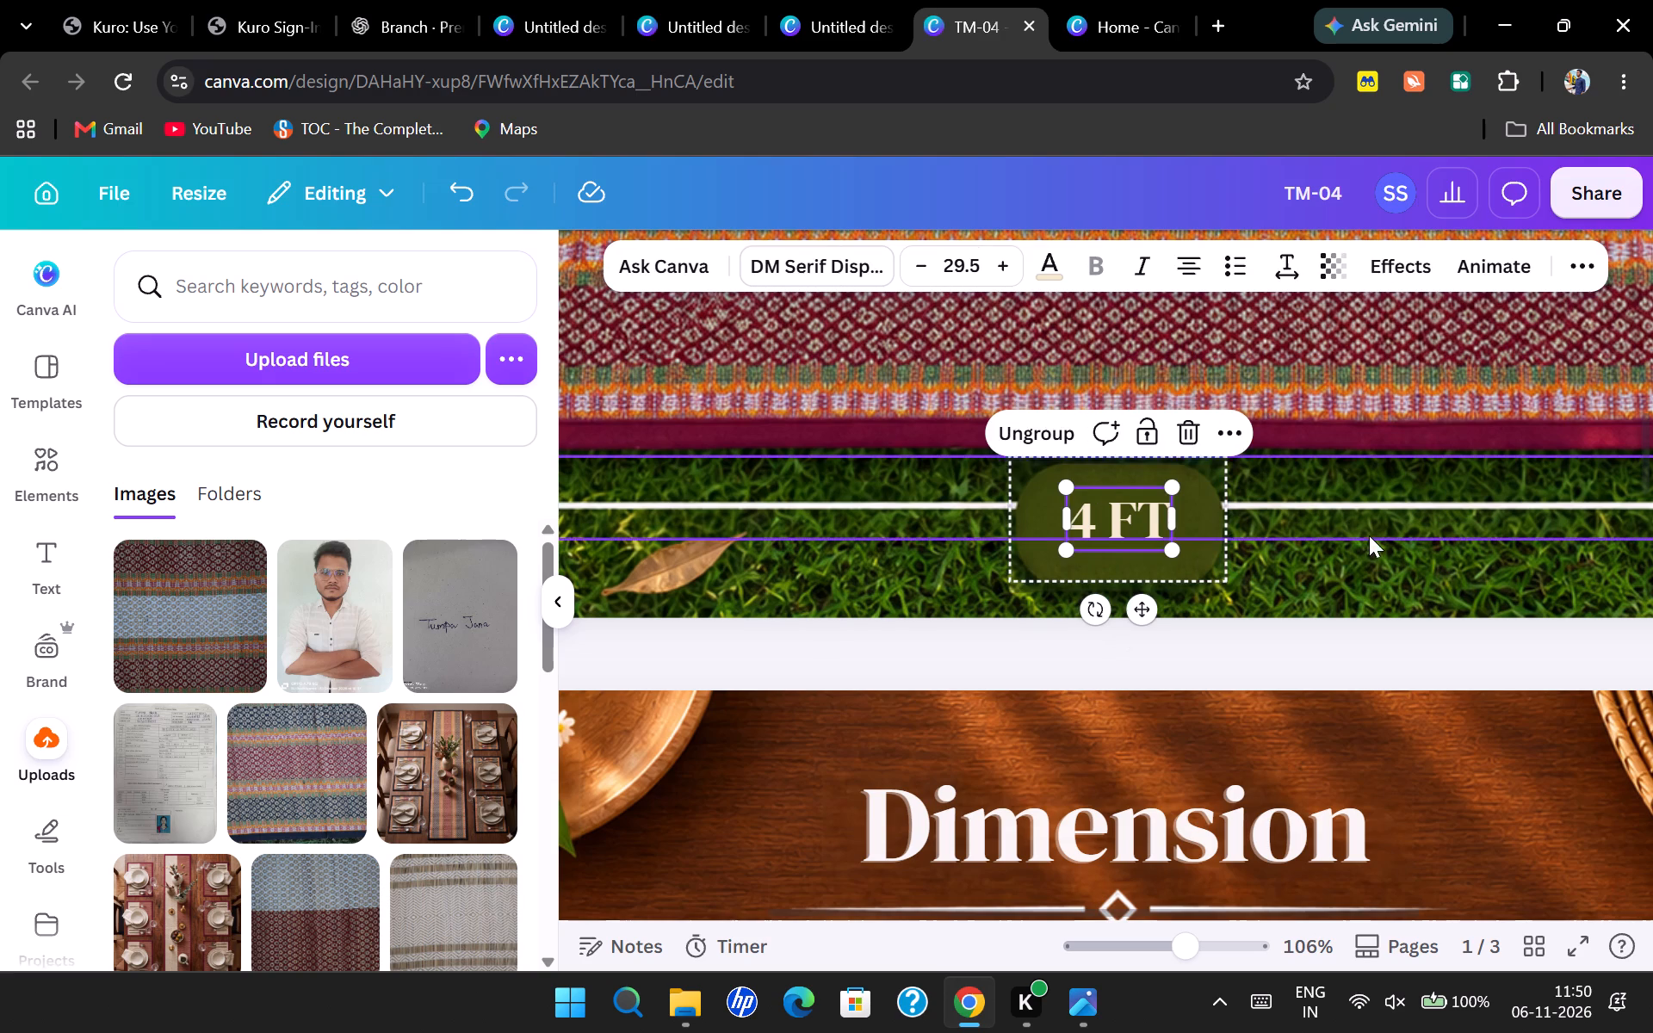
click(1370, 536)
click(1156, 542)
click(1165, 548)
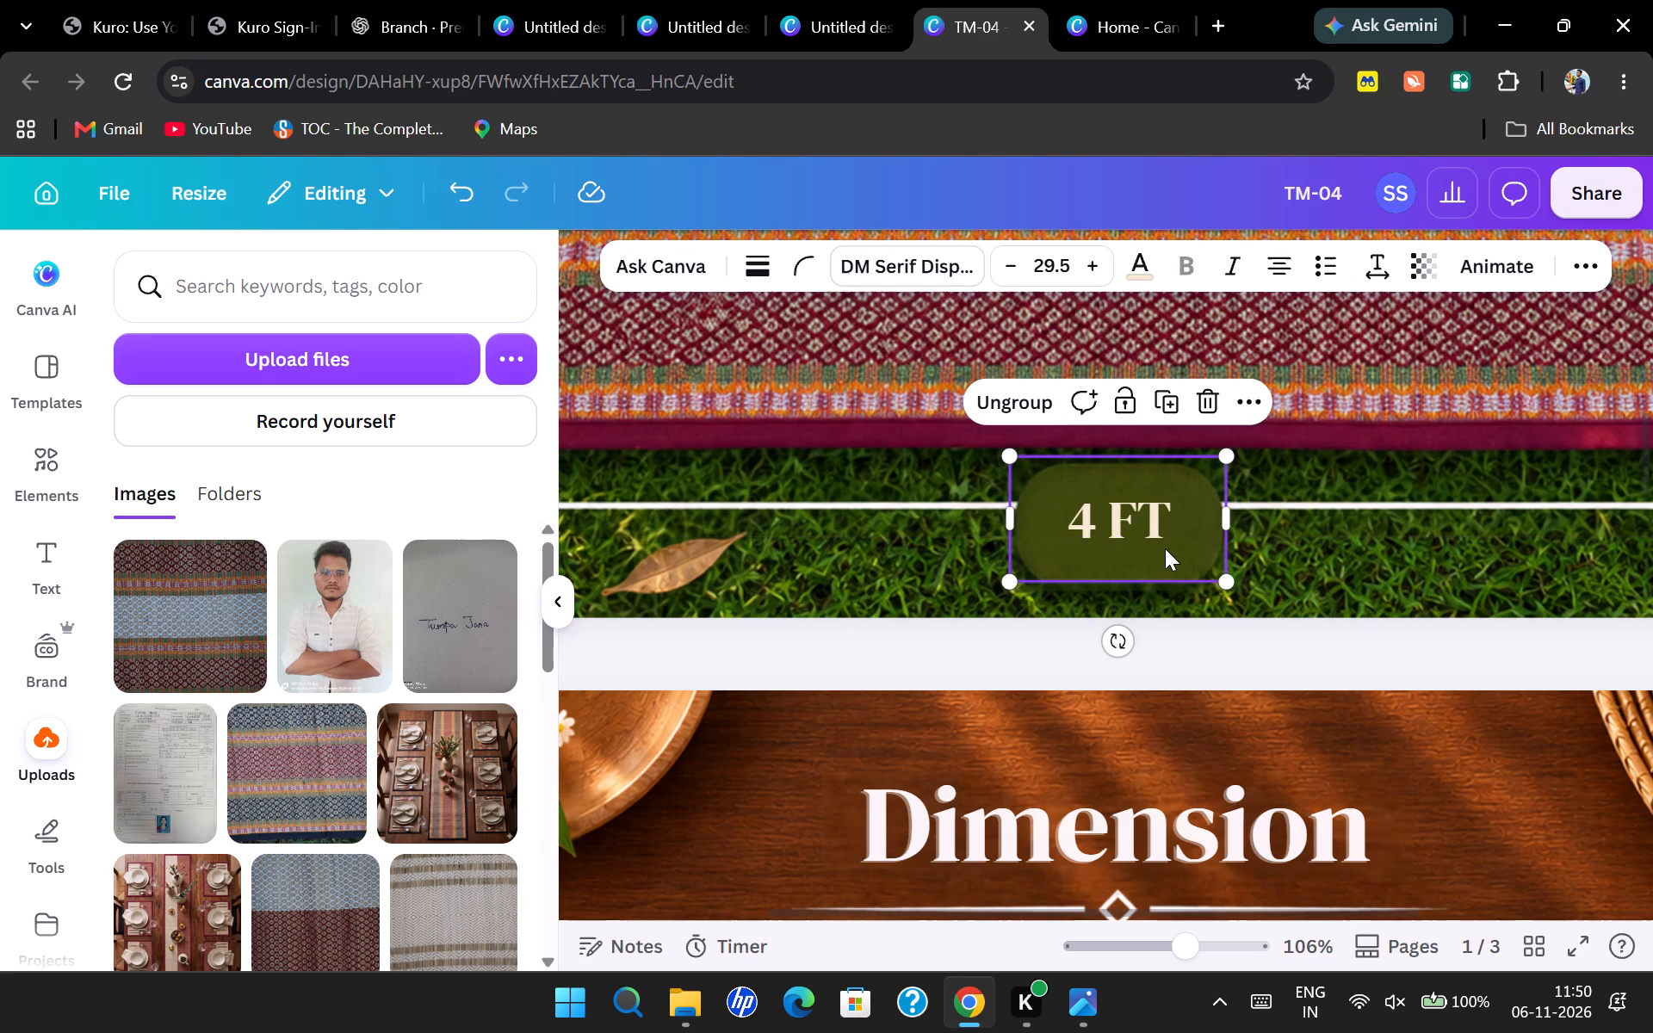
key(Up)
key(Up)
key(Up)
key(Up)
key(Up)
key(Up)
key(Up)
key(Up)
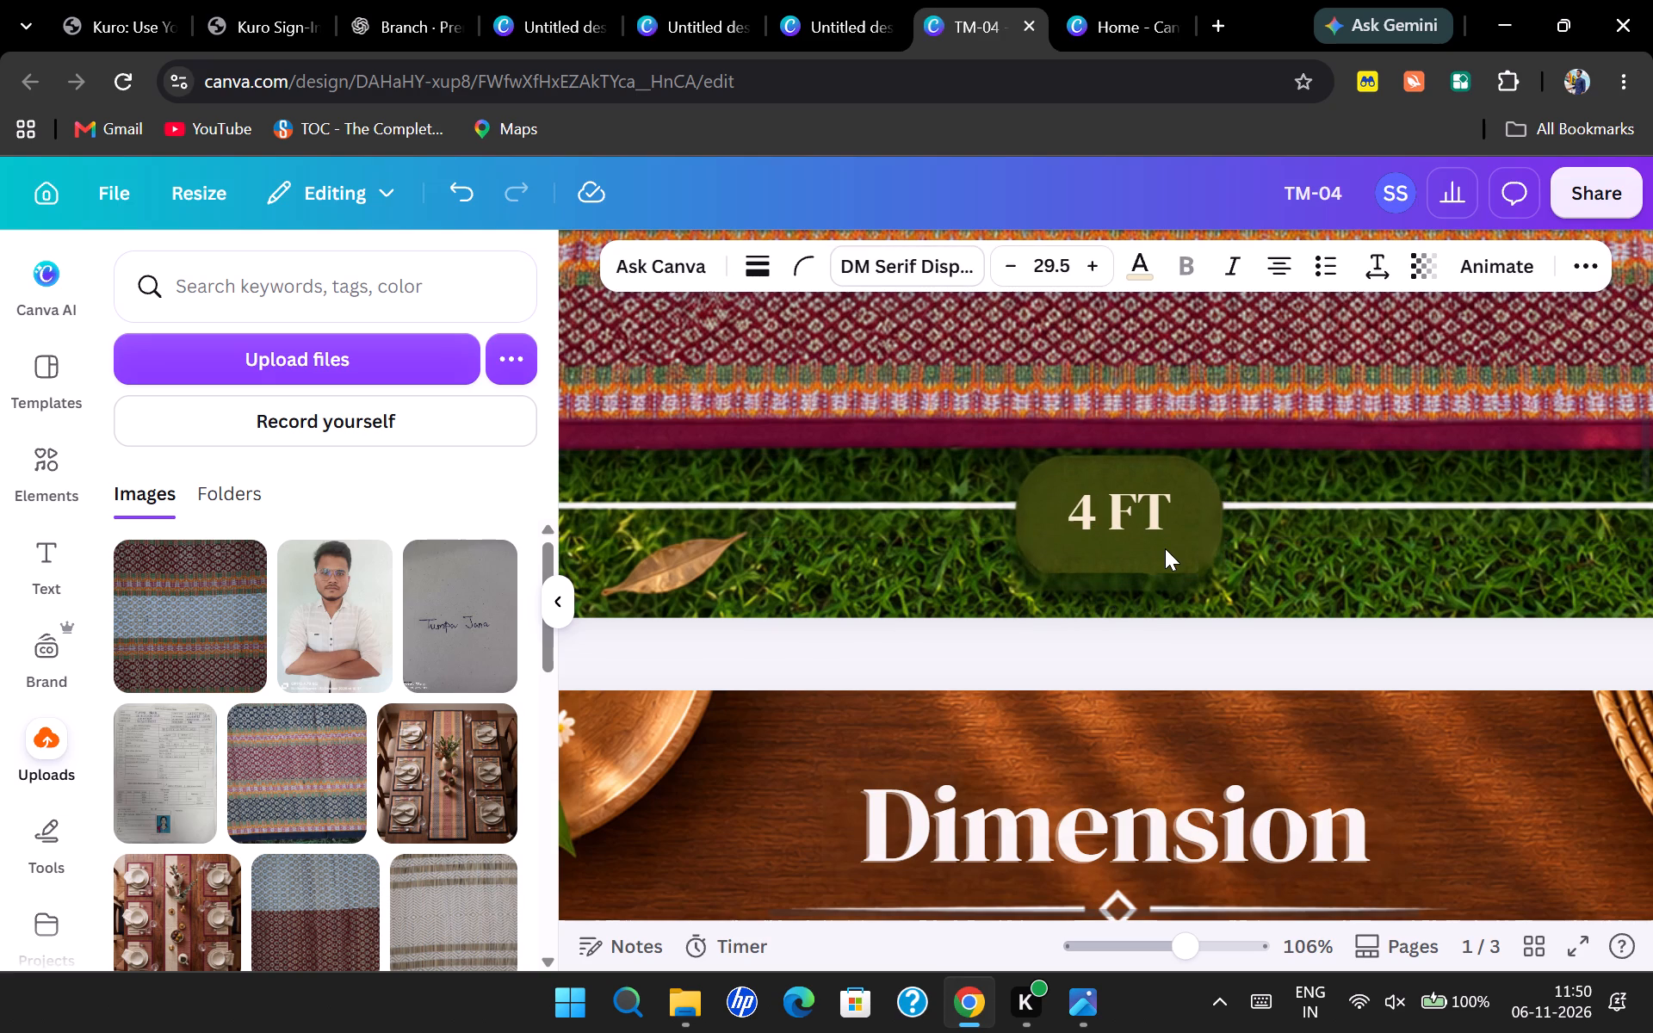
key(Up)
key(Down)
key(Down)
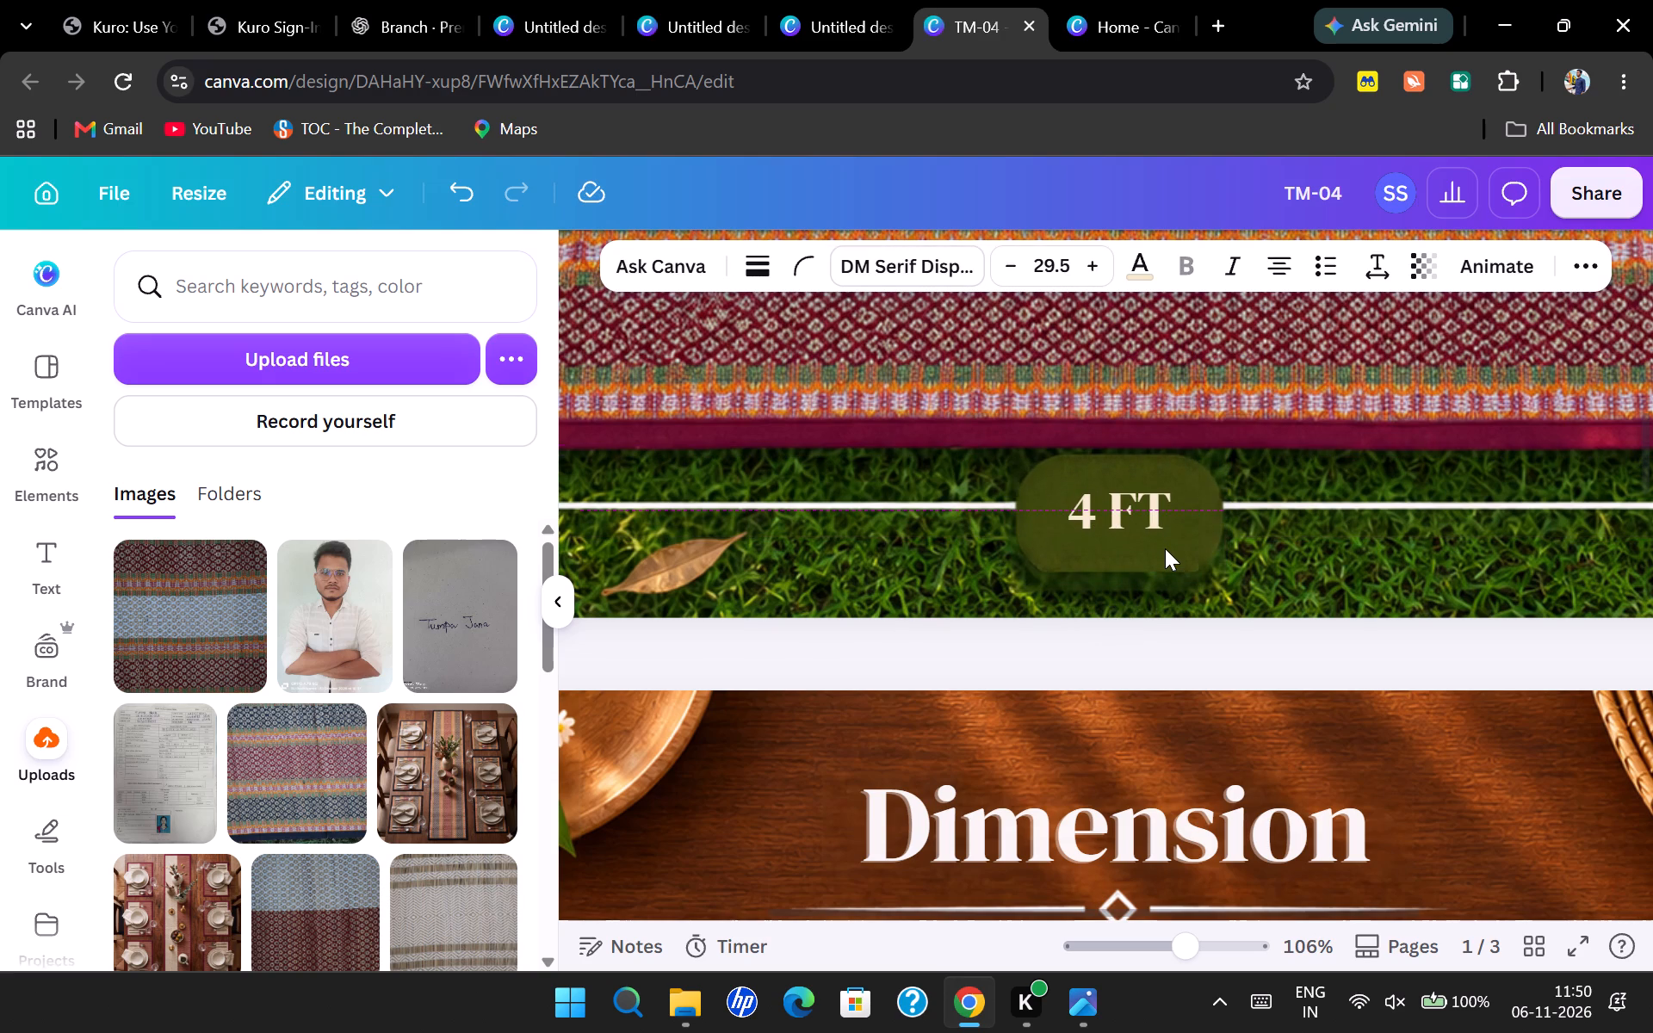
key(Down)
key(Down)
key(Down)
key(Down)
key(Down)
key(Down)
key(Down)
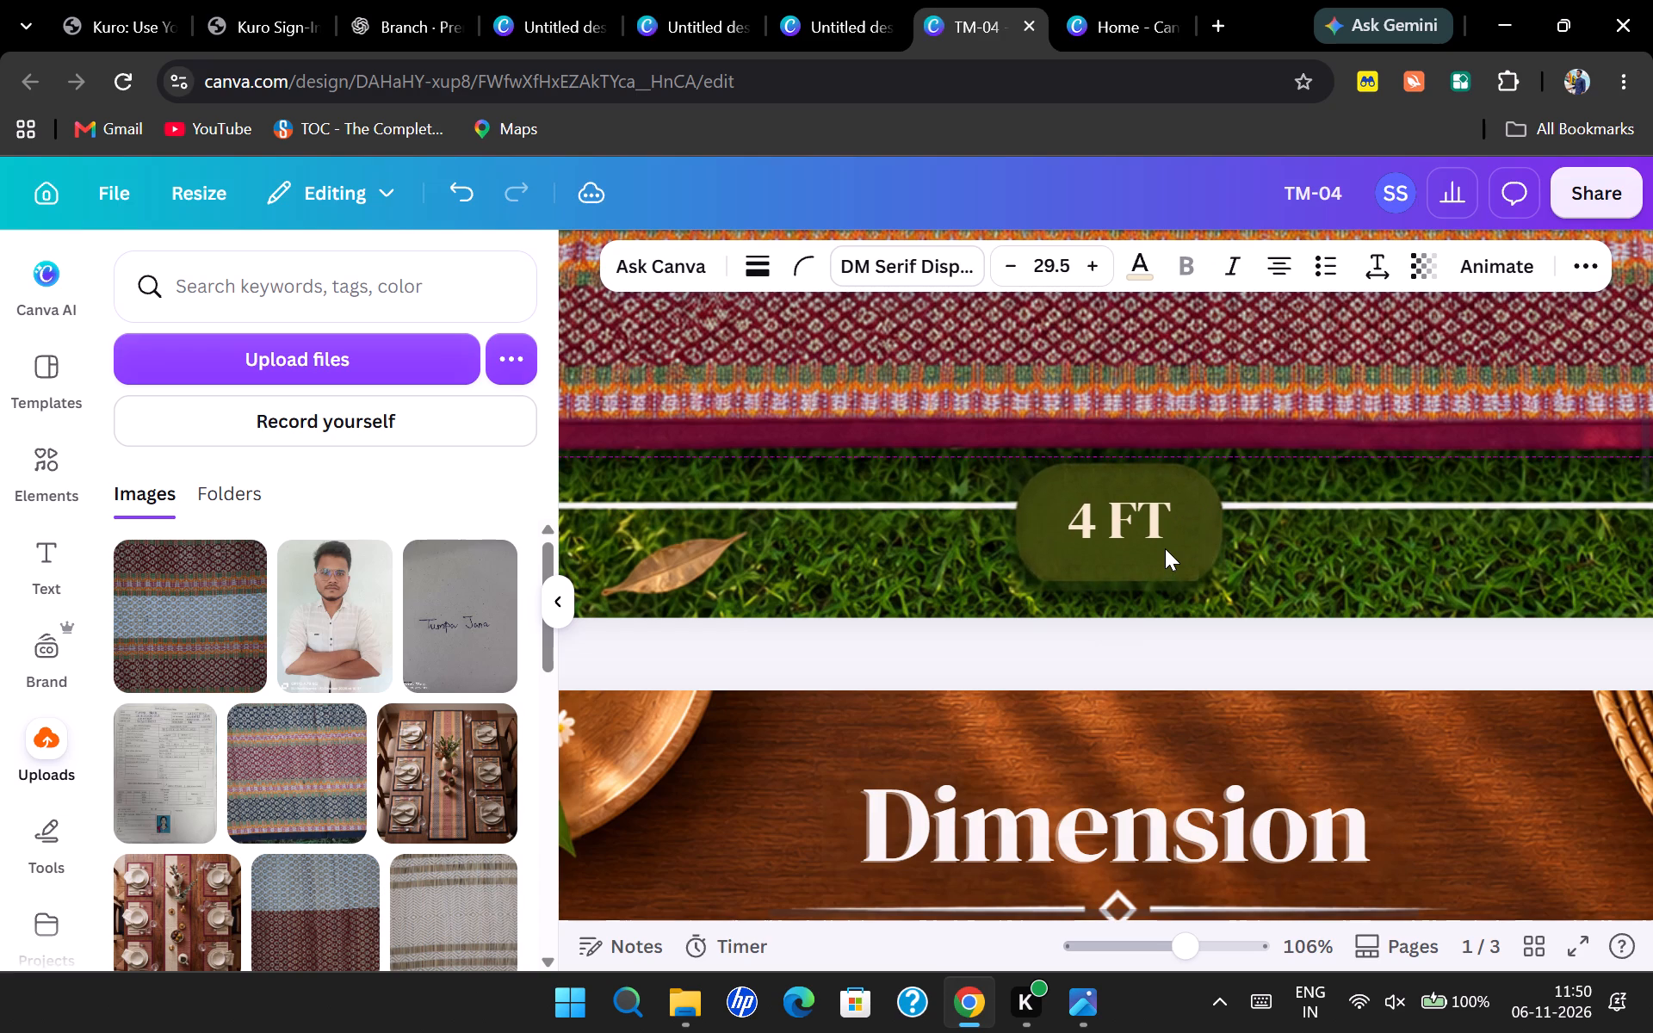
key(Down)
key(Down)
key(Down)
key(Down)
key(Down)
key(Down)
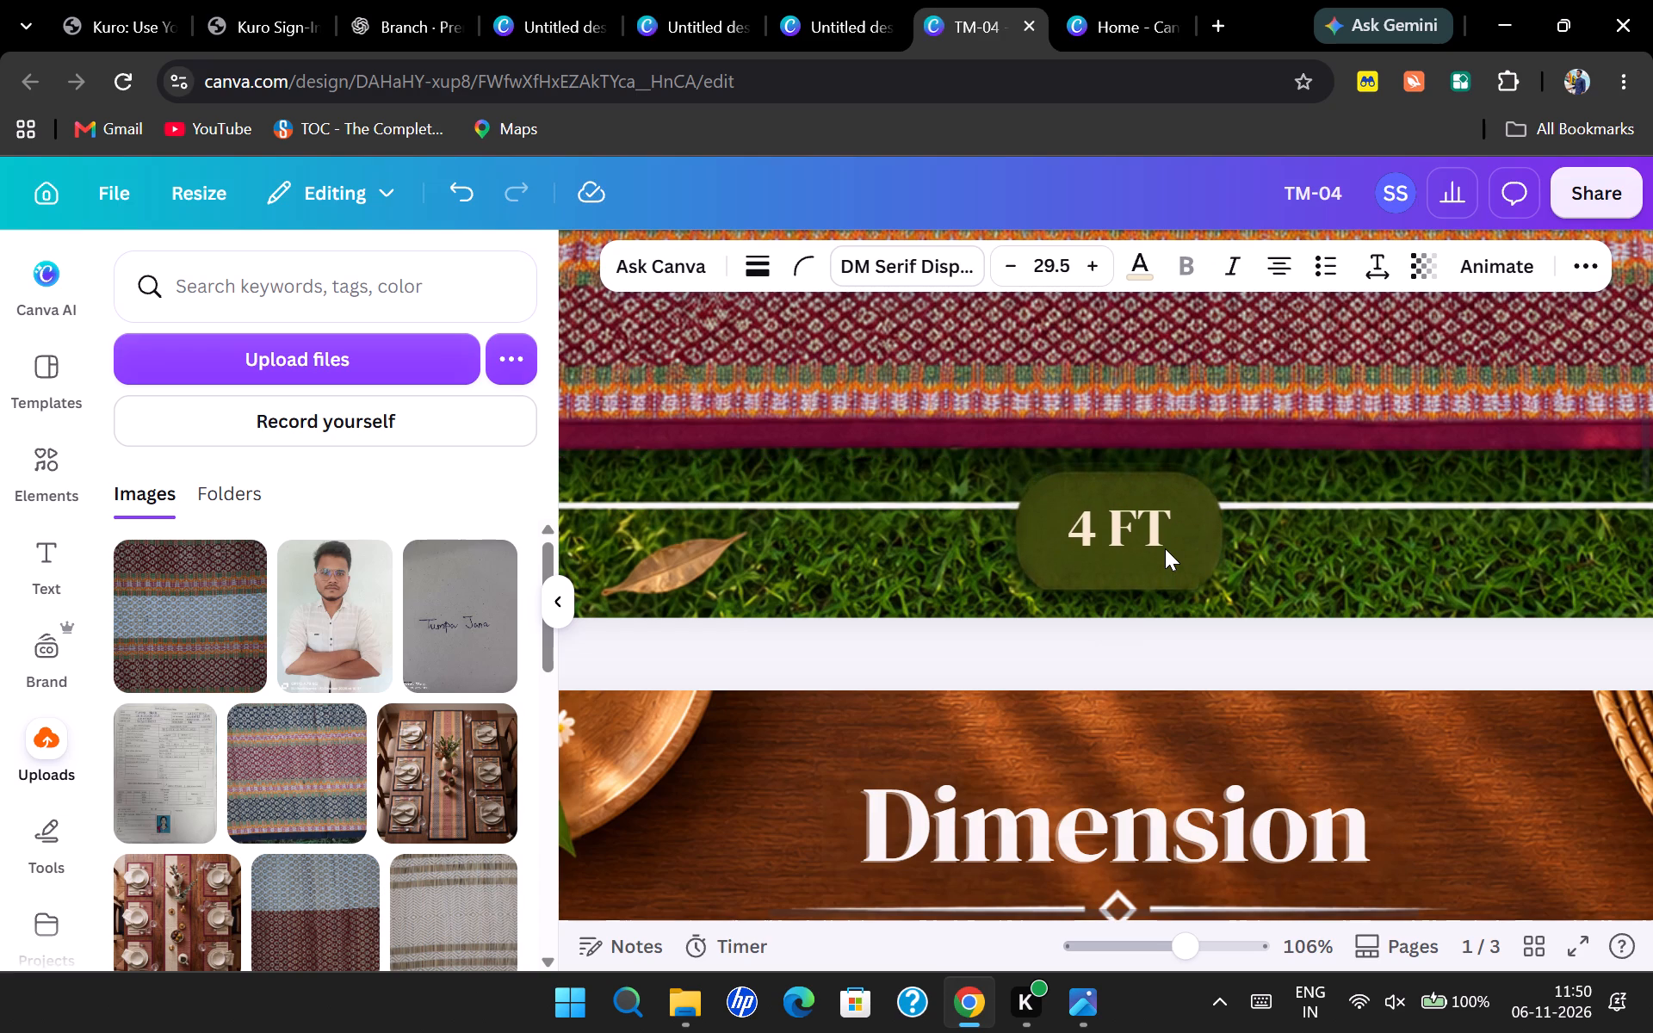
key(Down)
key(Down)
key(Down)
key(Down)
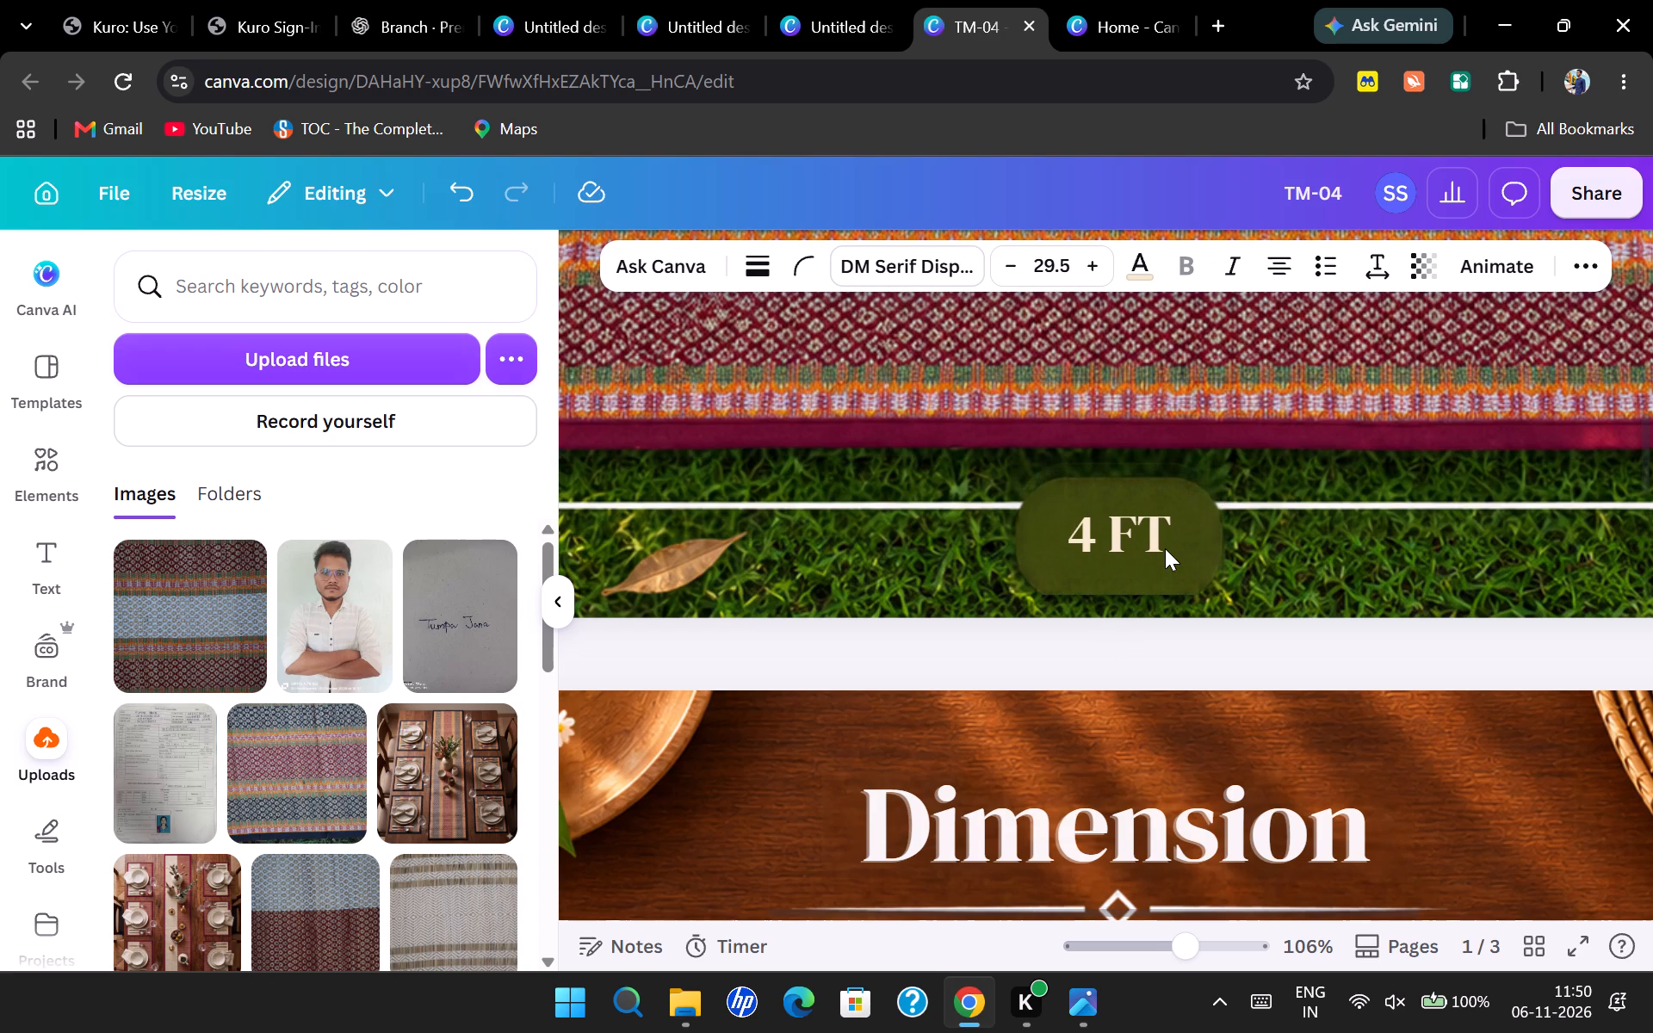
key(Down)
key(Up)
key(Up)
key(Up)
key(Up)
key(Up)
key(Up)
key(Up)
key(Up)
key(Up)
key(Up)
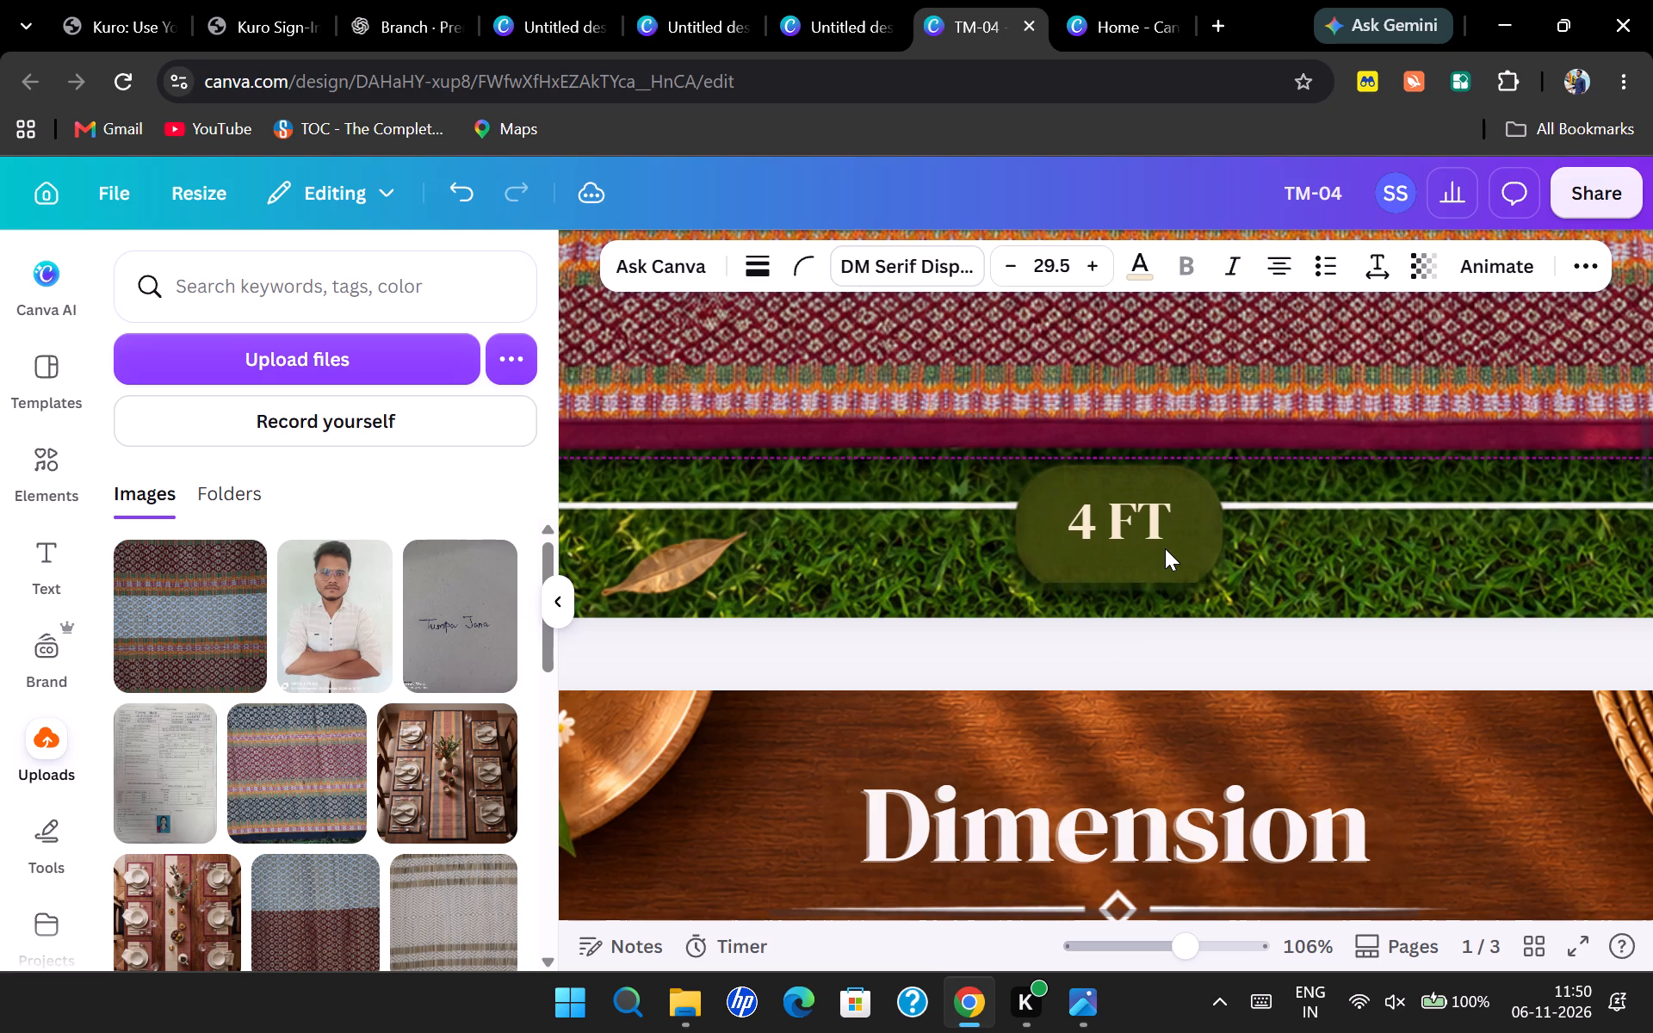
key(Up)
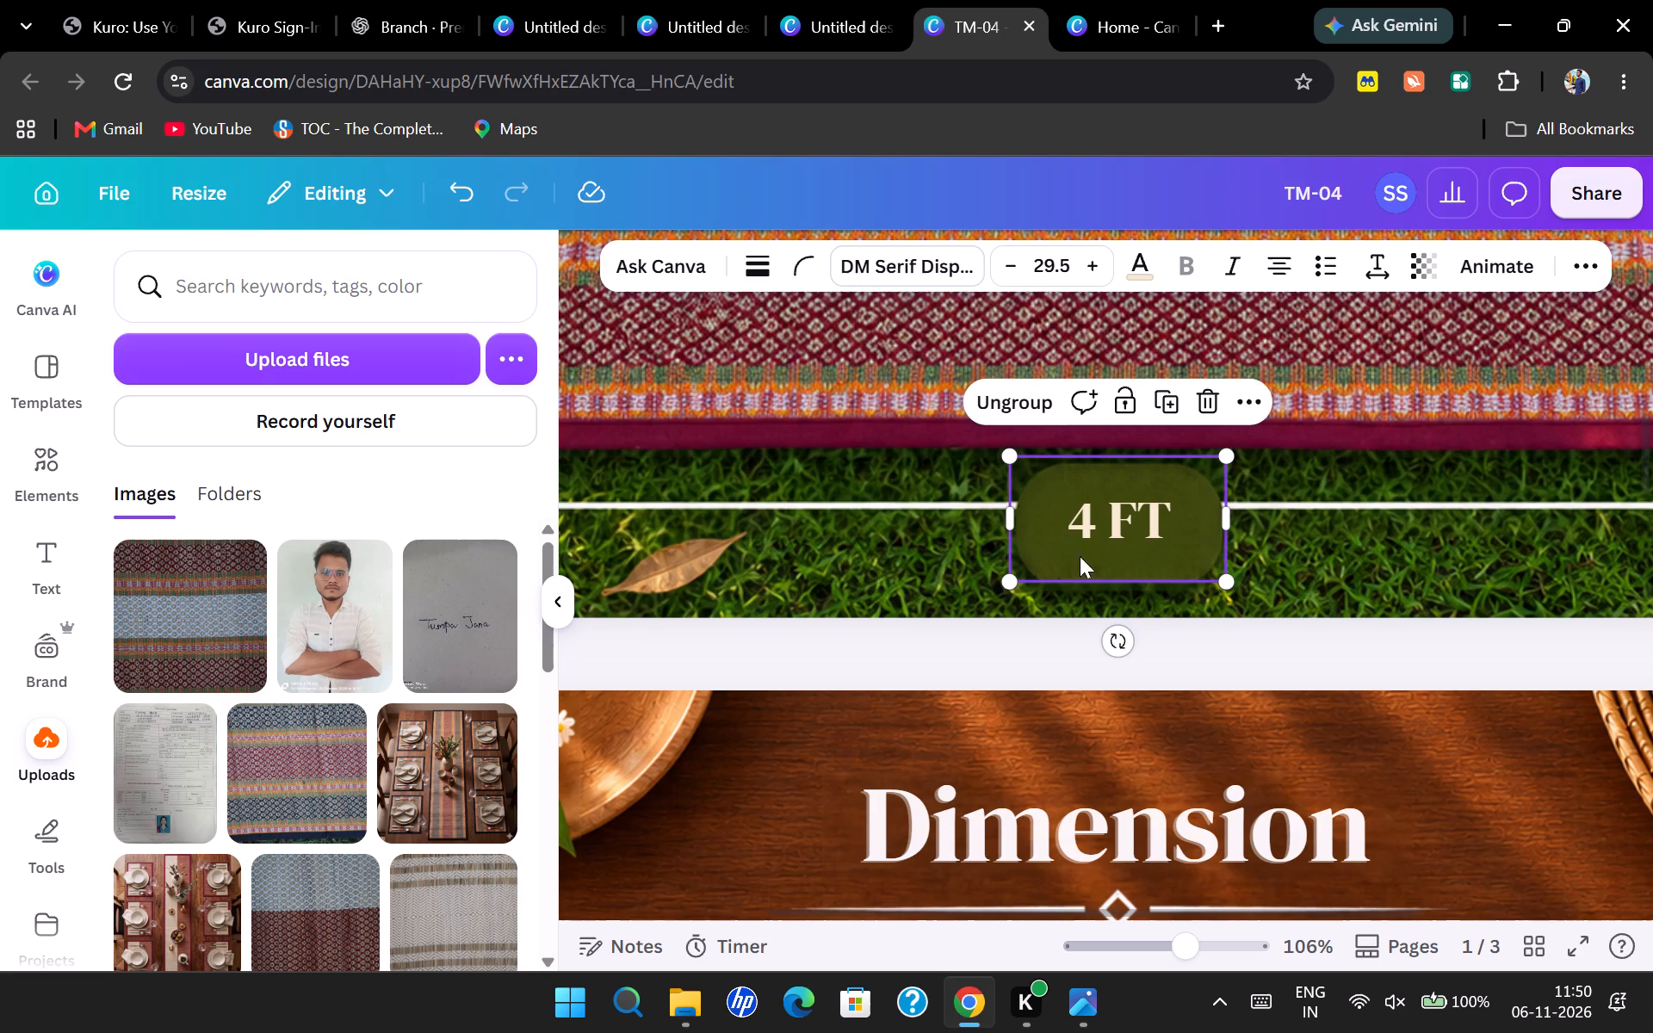
Ungroup the "4 FT" label and extend the green badge slightly downward.
click(1018, 397)
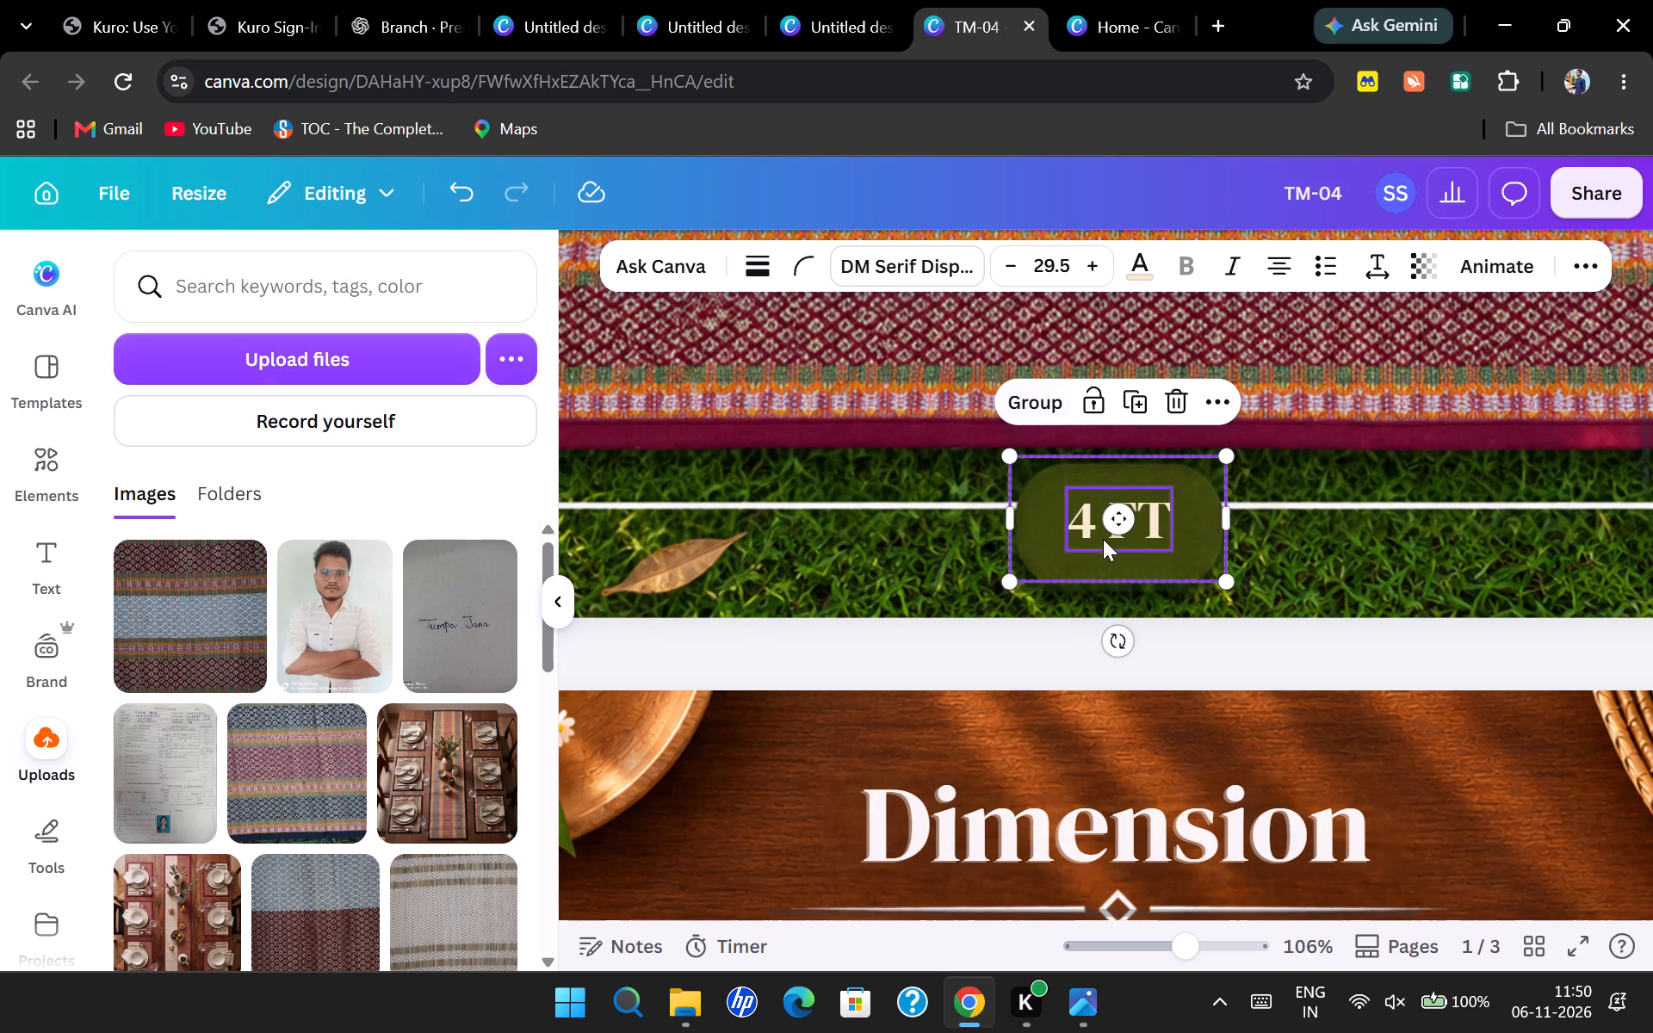
click(1336, 547)
click(1145, 573)
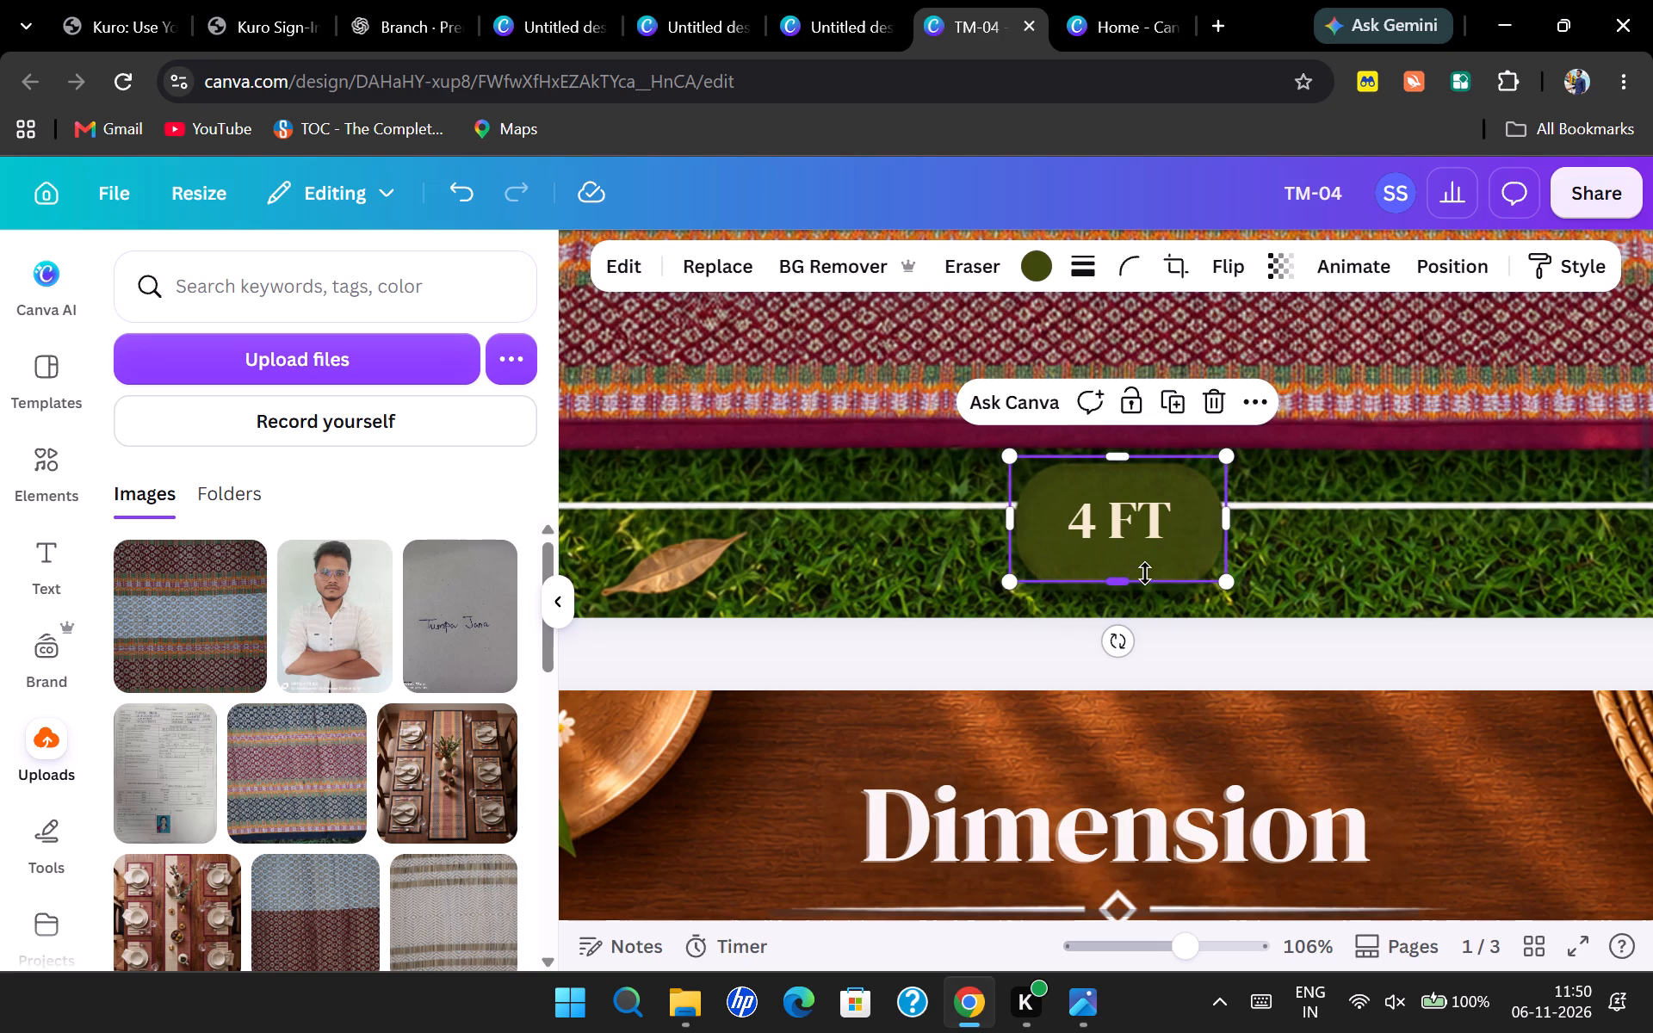
drag(1116, 582, 1120, 597)
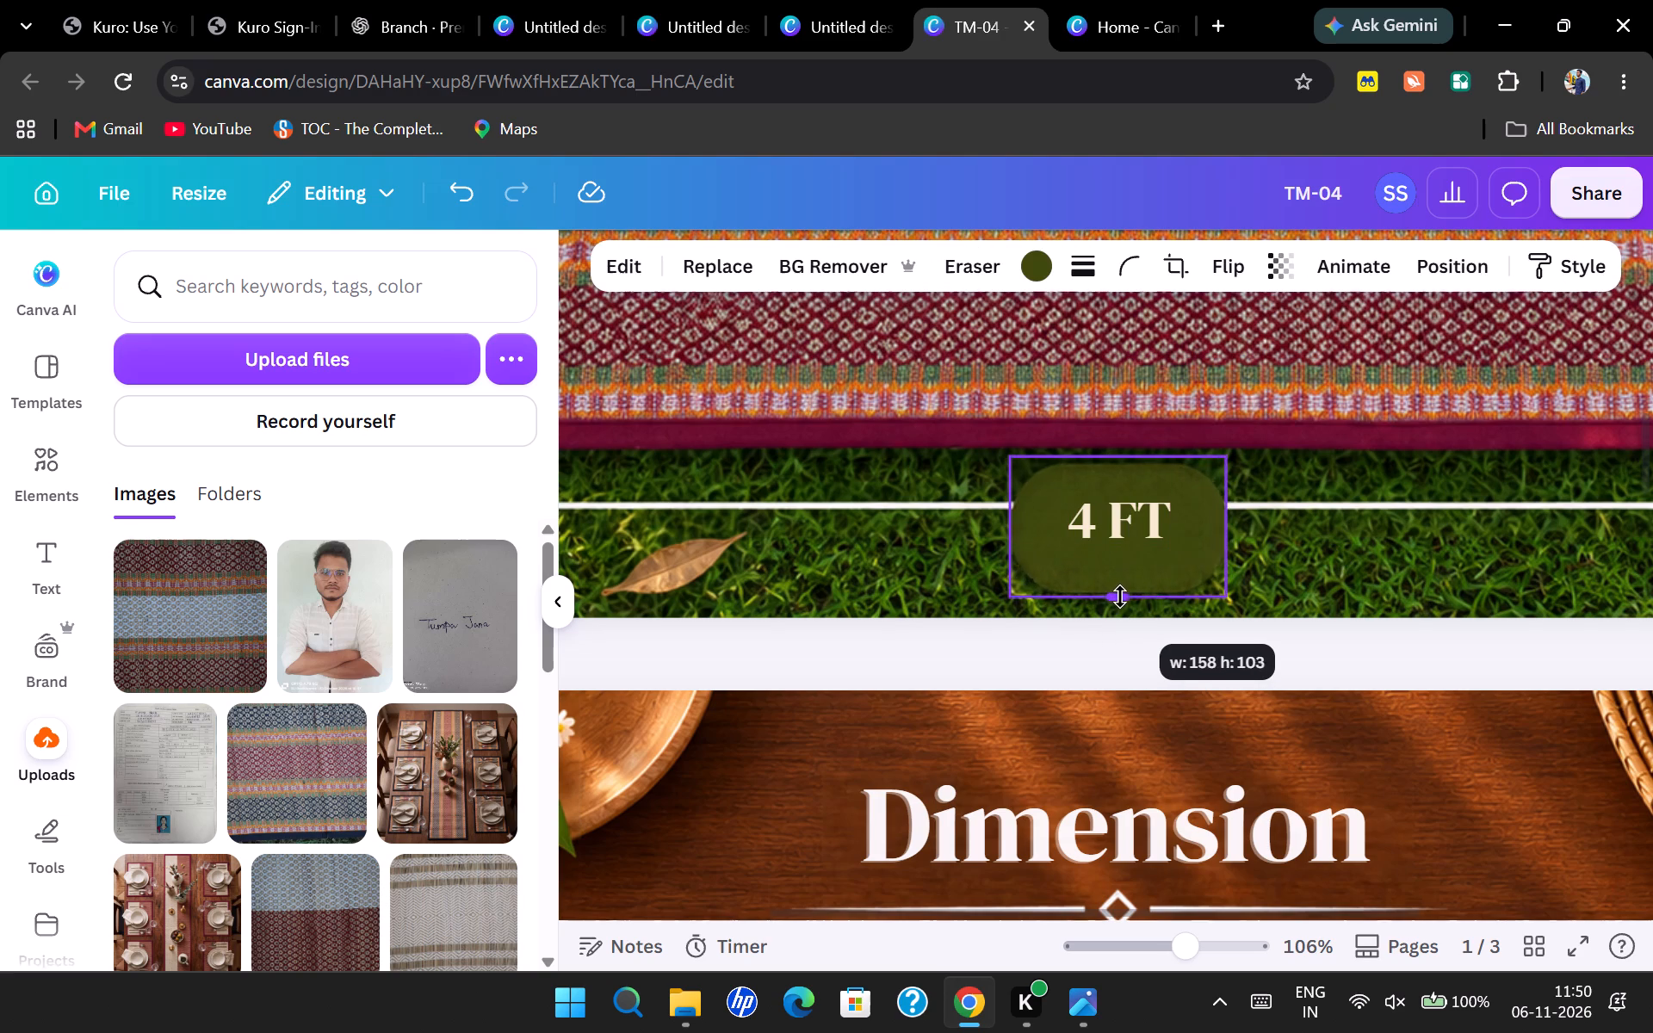
drag(1120, 597, 1157, 591)
click(1316, 576)
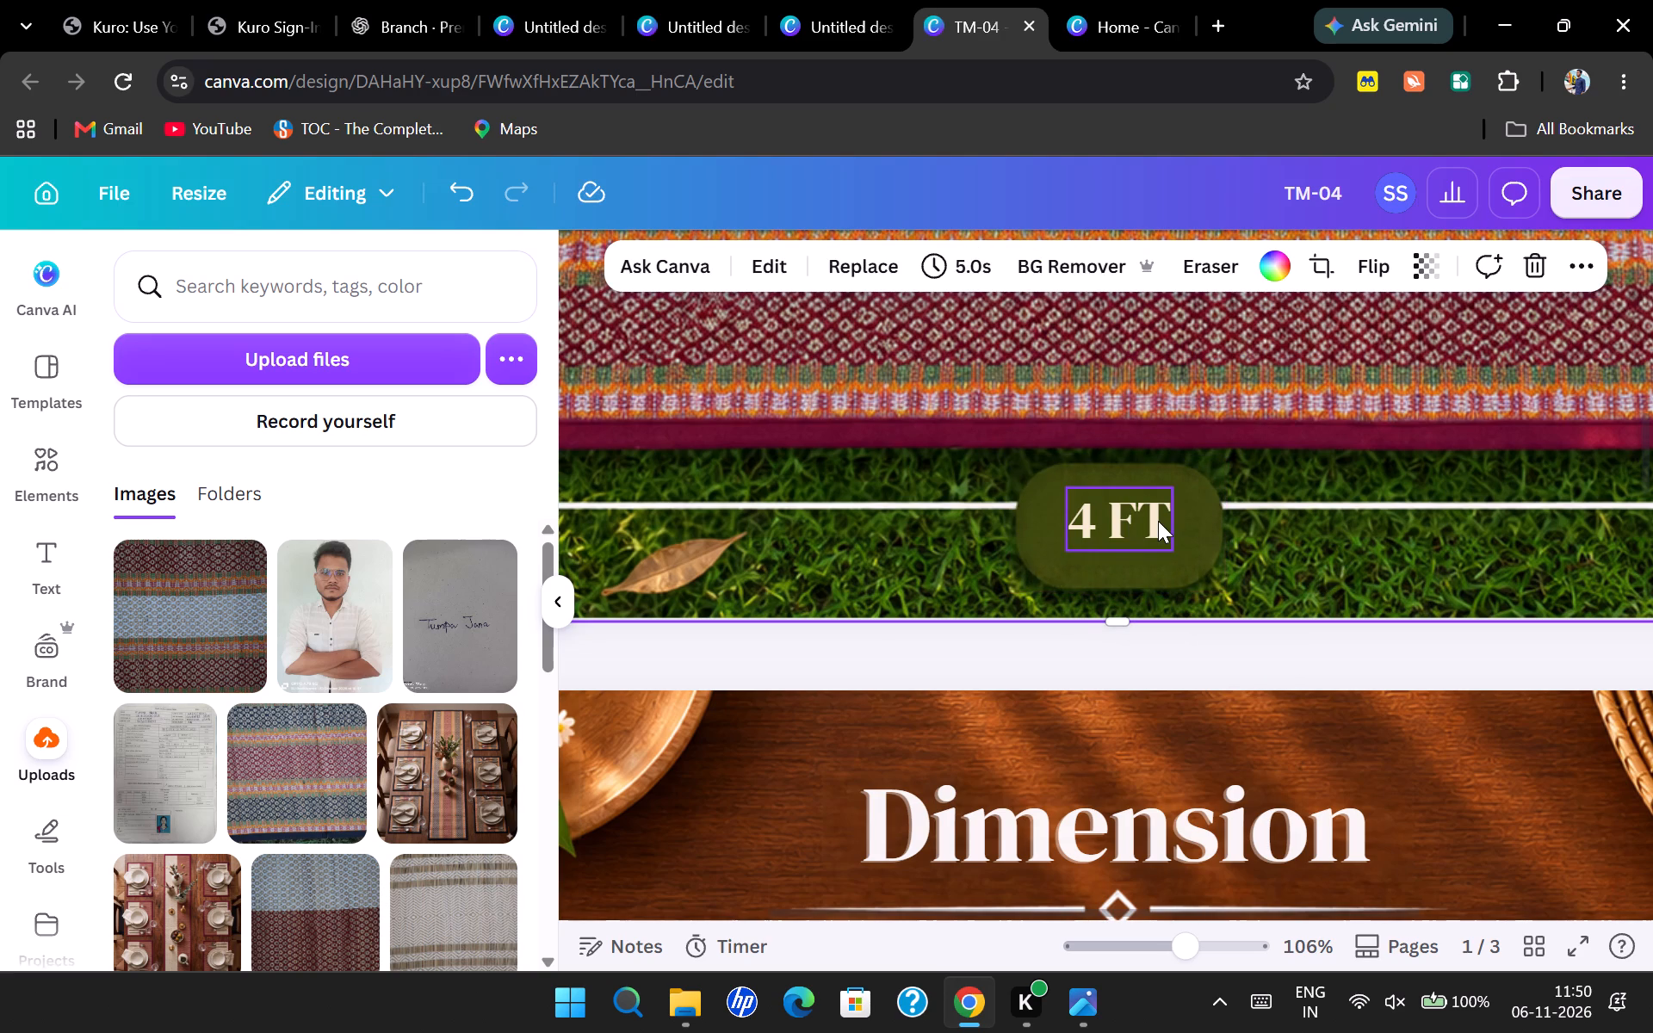
Reposition the "4 FT" text in the upper part of the green badge, leaving space beneath it.
drag(1158, 521, 1167, 541)
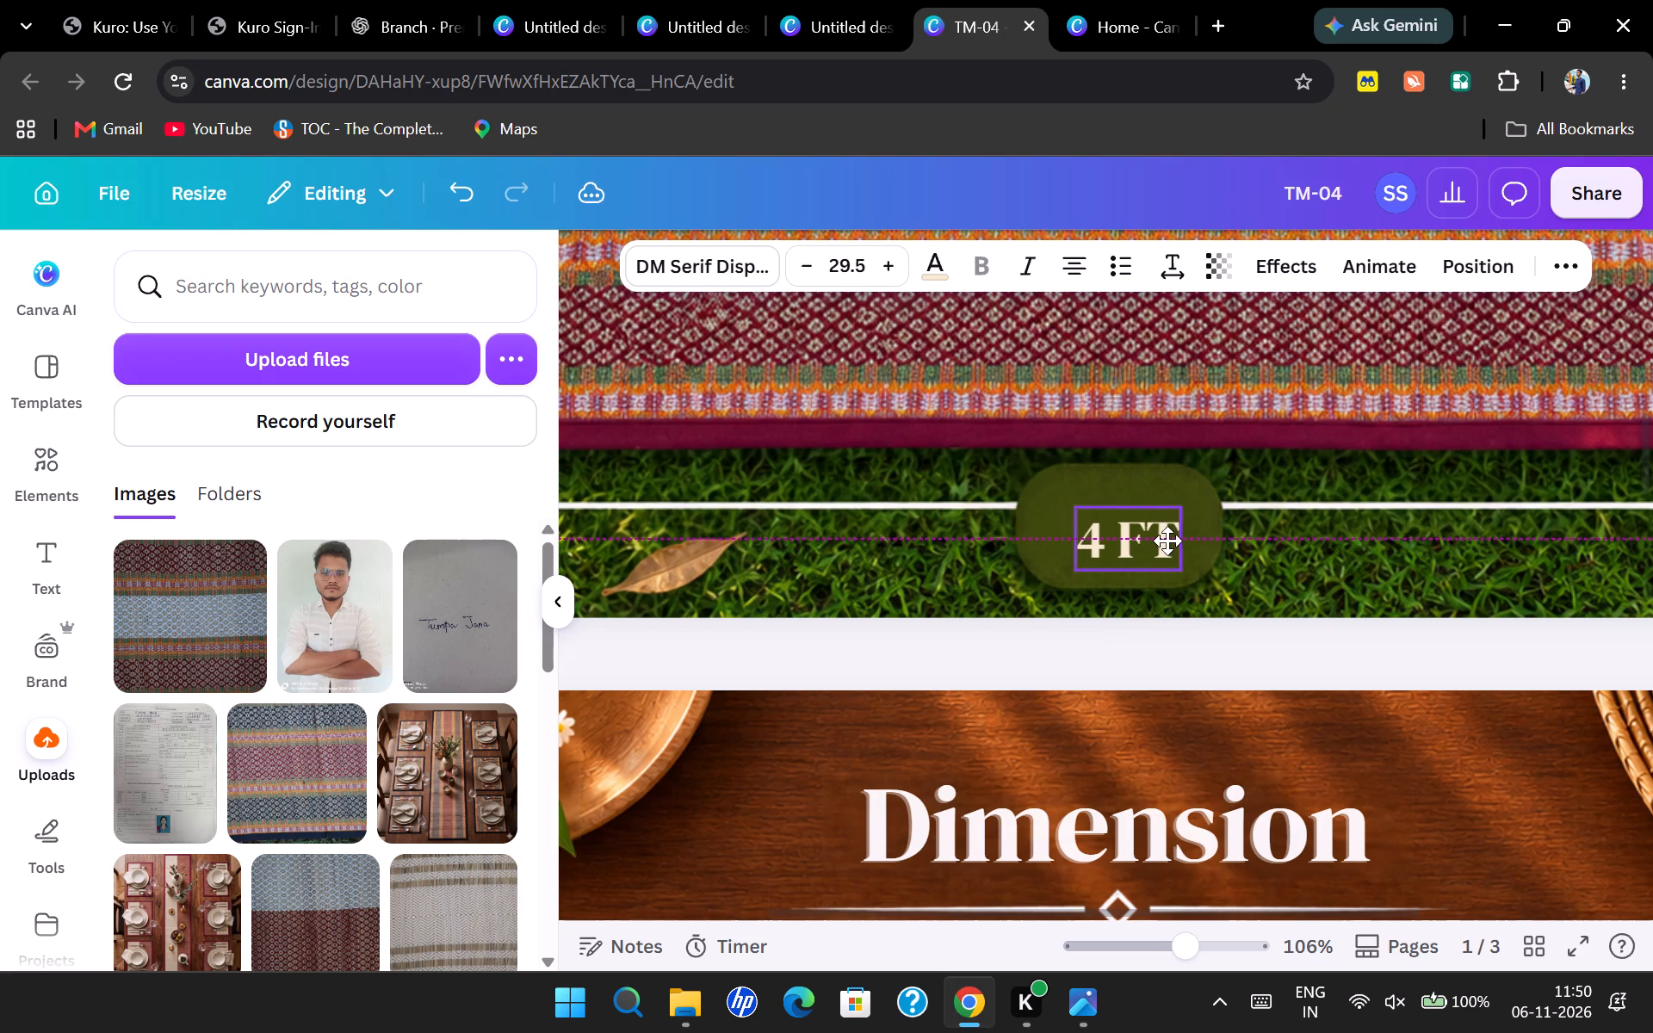
drag(1167, 541, 1165, 541)
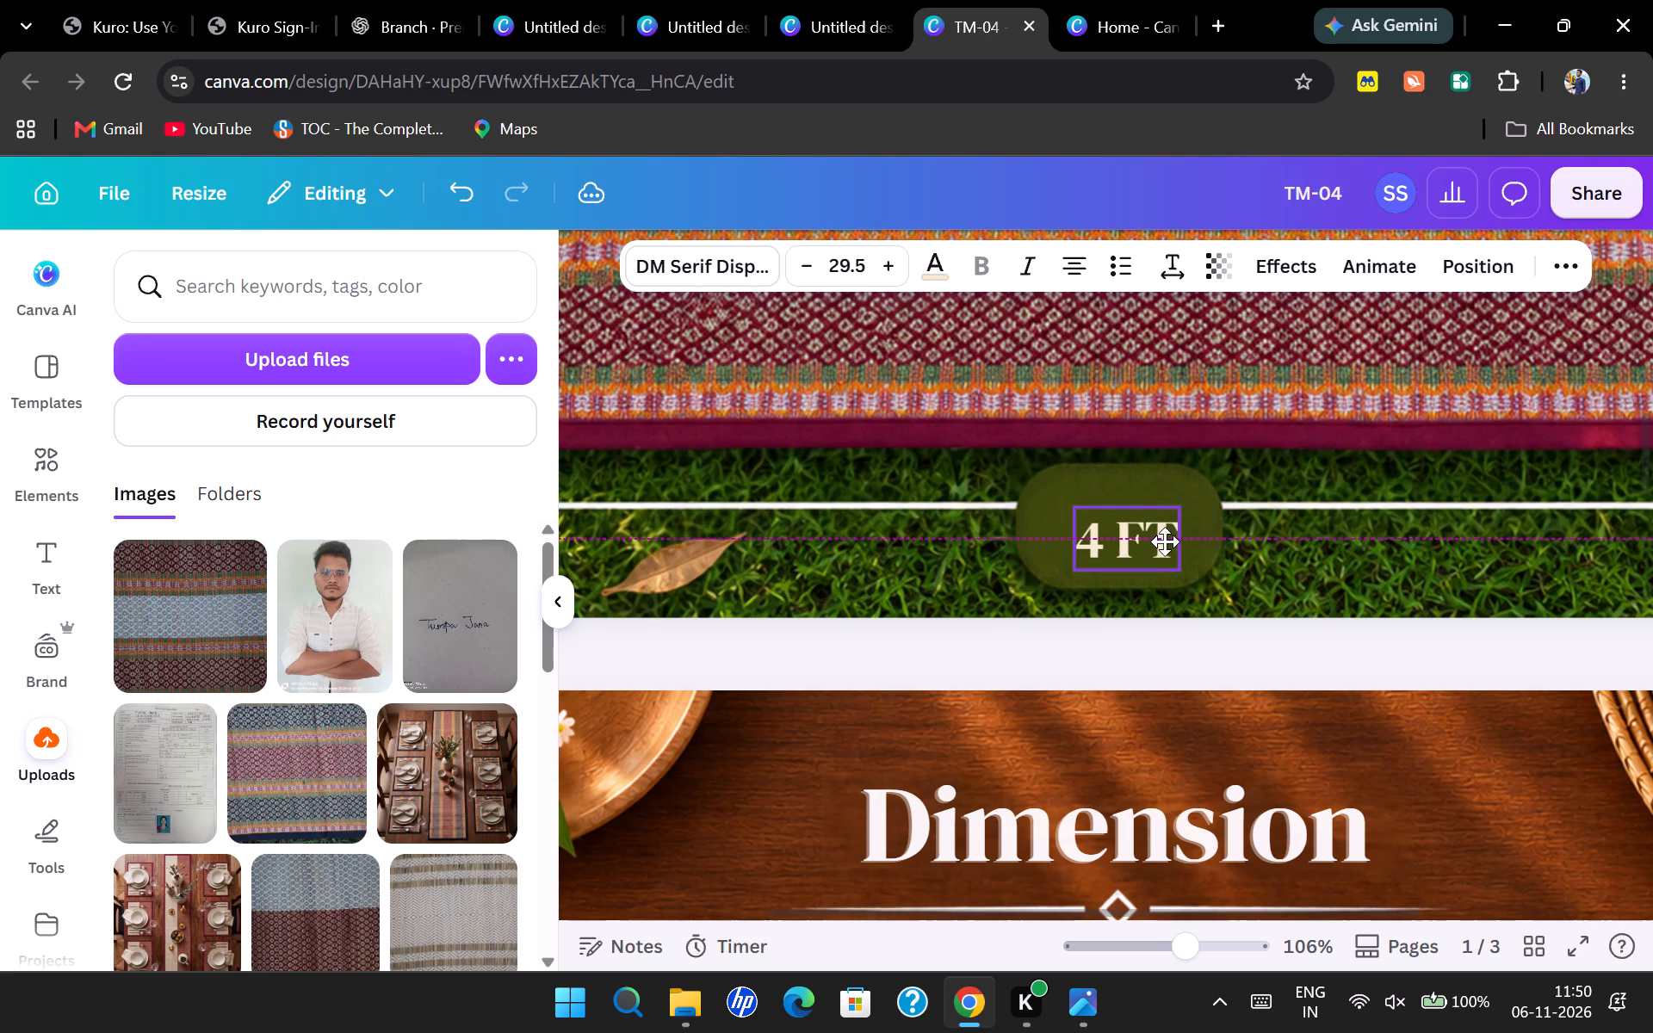
drag(1165, 541, 1163, 544)
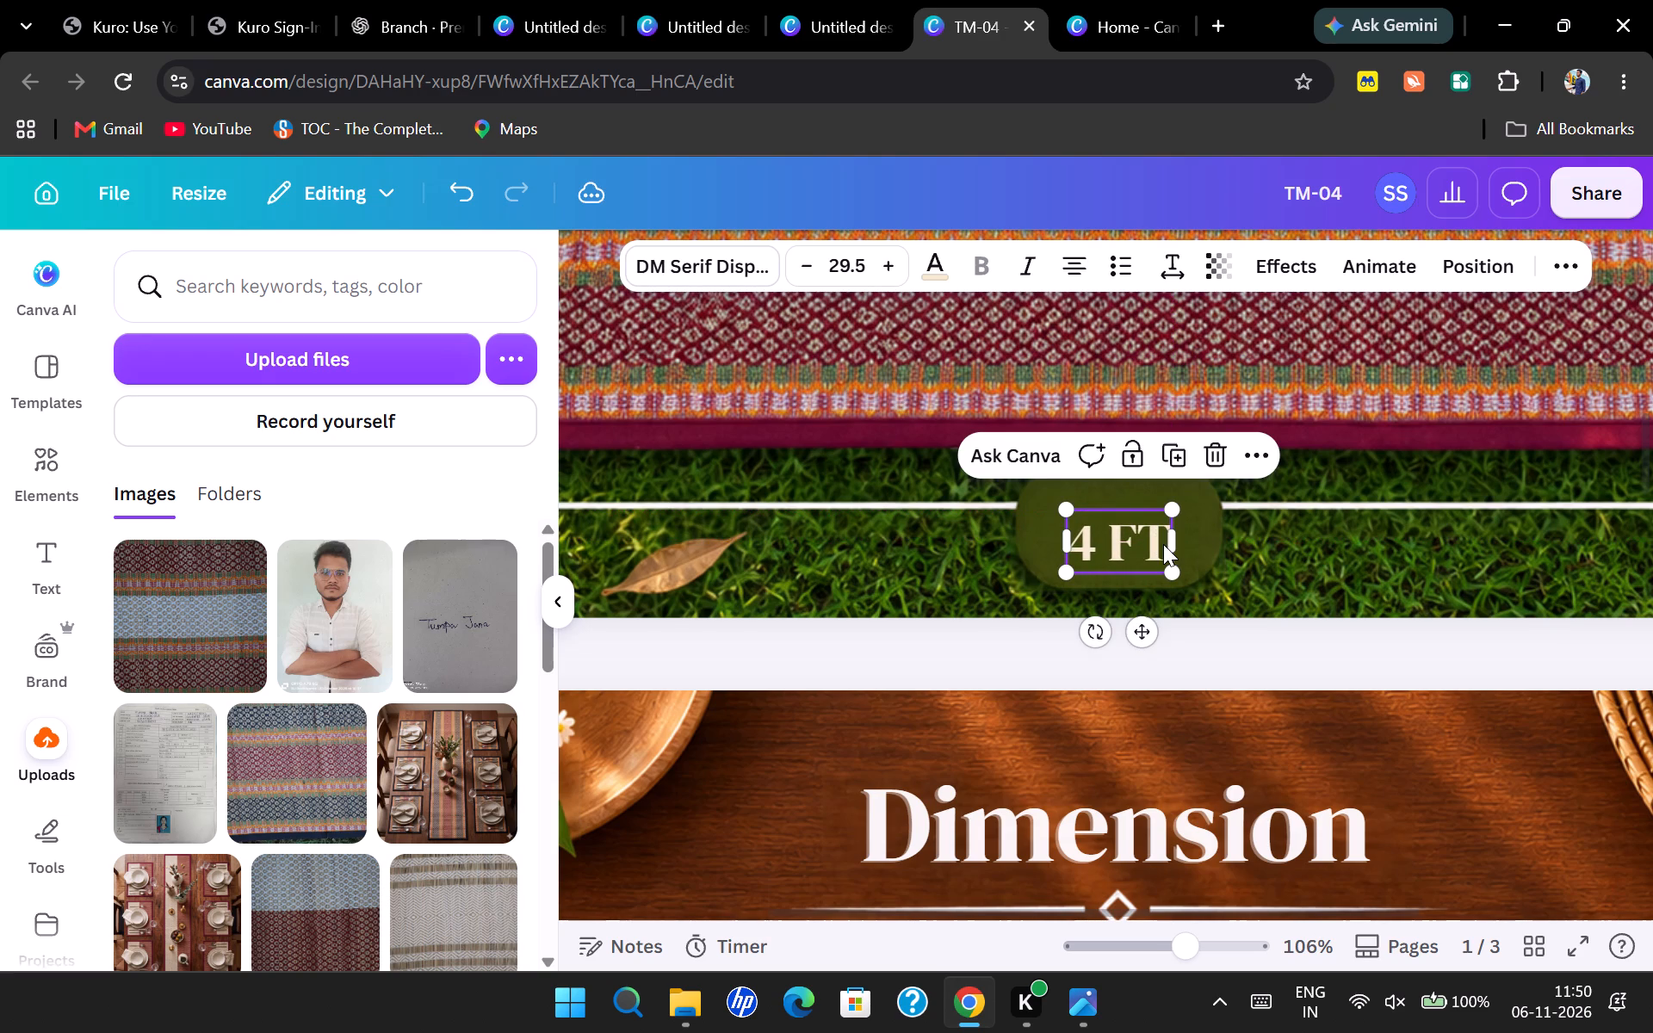
click(1360, 551)
drag(1136, 531, 1136, 496)
click(1321, 558)
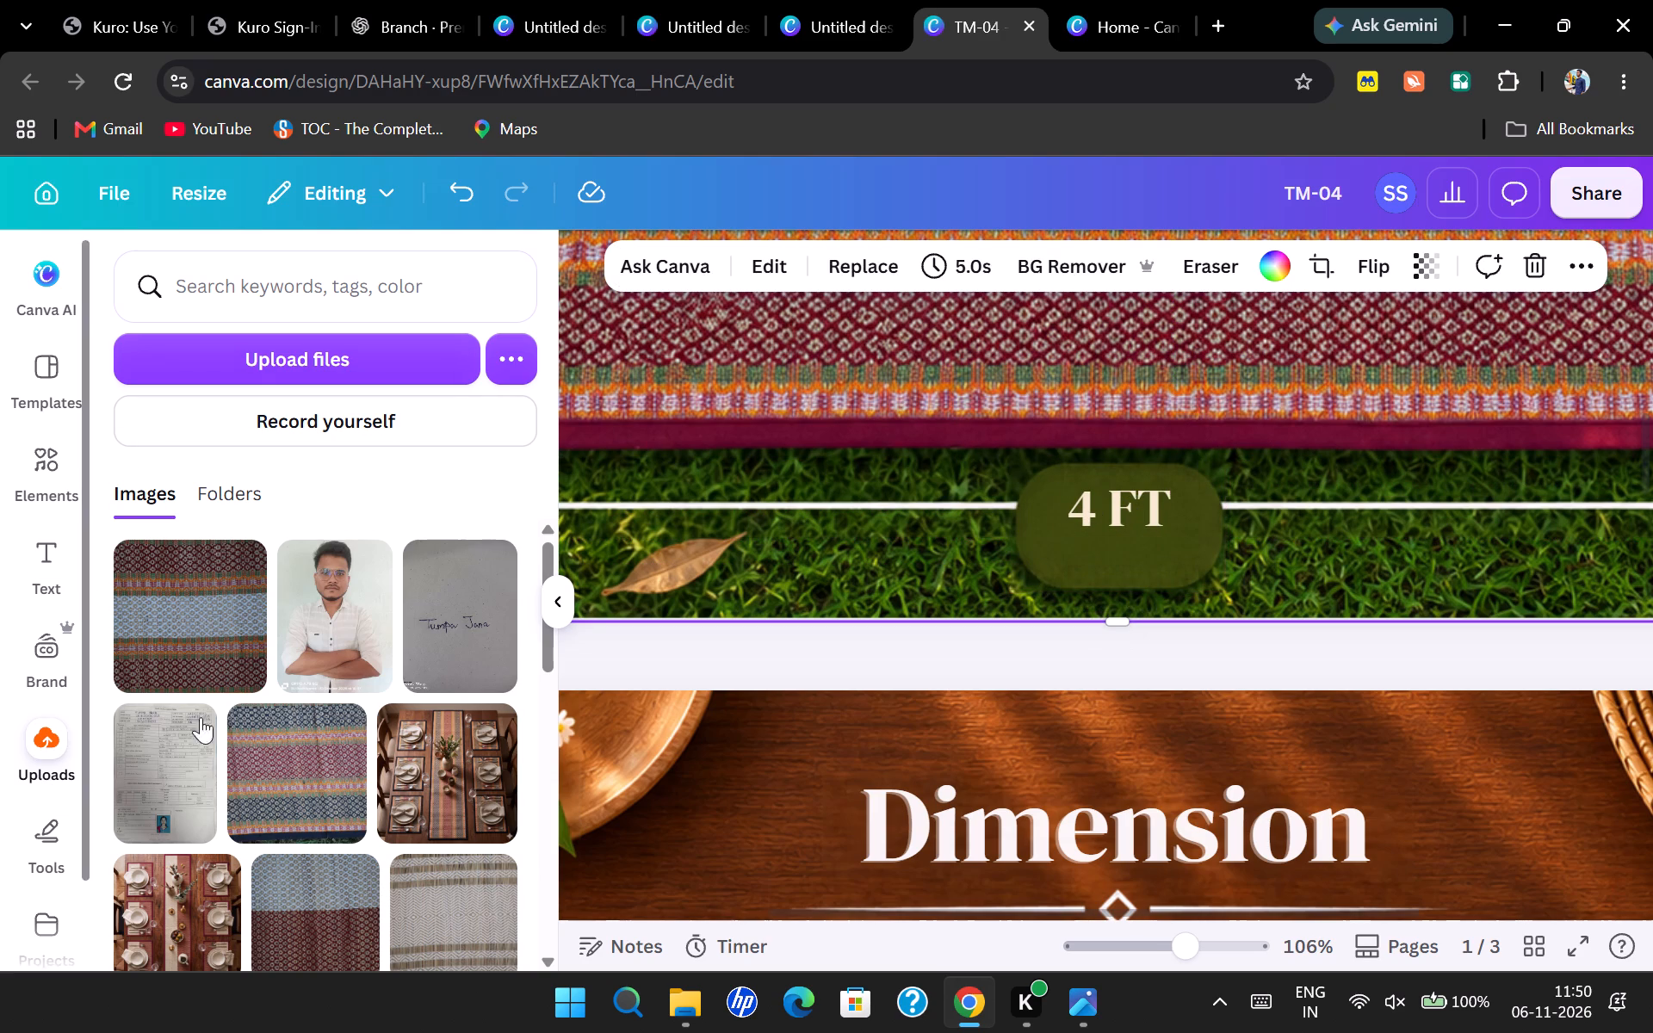
Add the horizontal Sabara "Woven with Tradition" logo from the uploaded images to page 1.
scroll(249, 737, down, 7)
scroll(249, 737, up, 1)
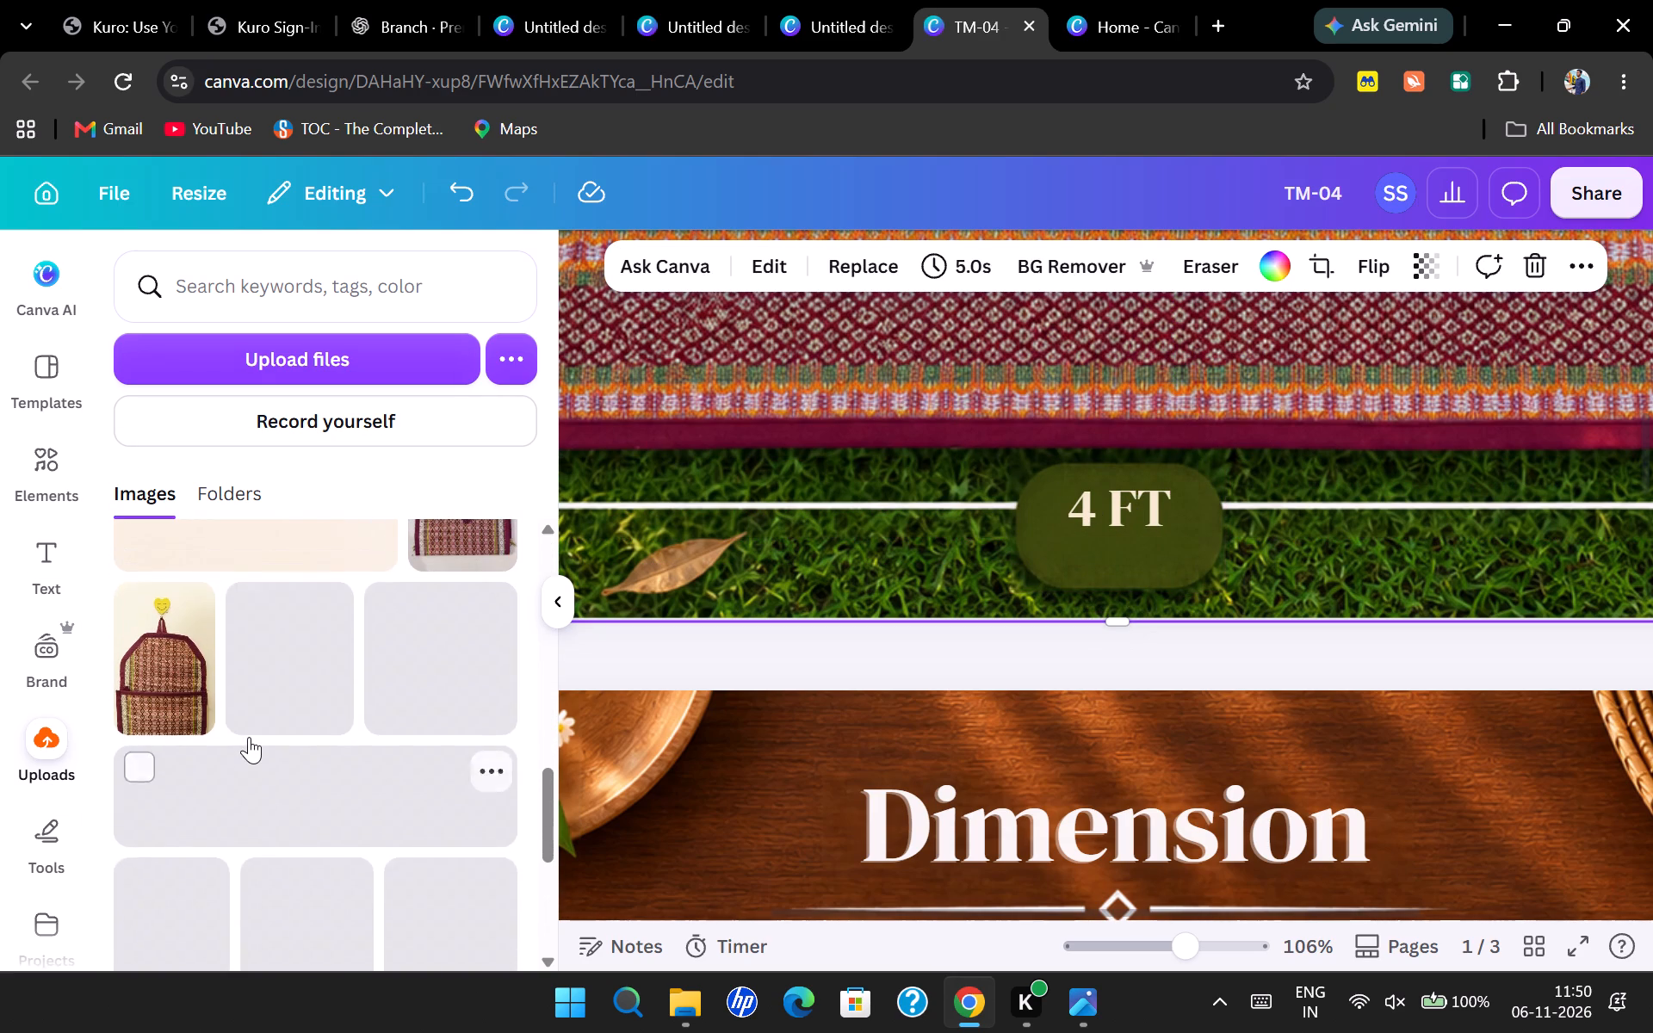
scroll(249, 737, up, 1)
scroll(249, 737, right, 1)
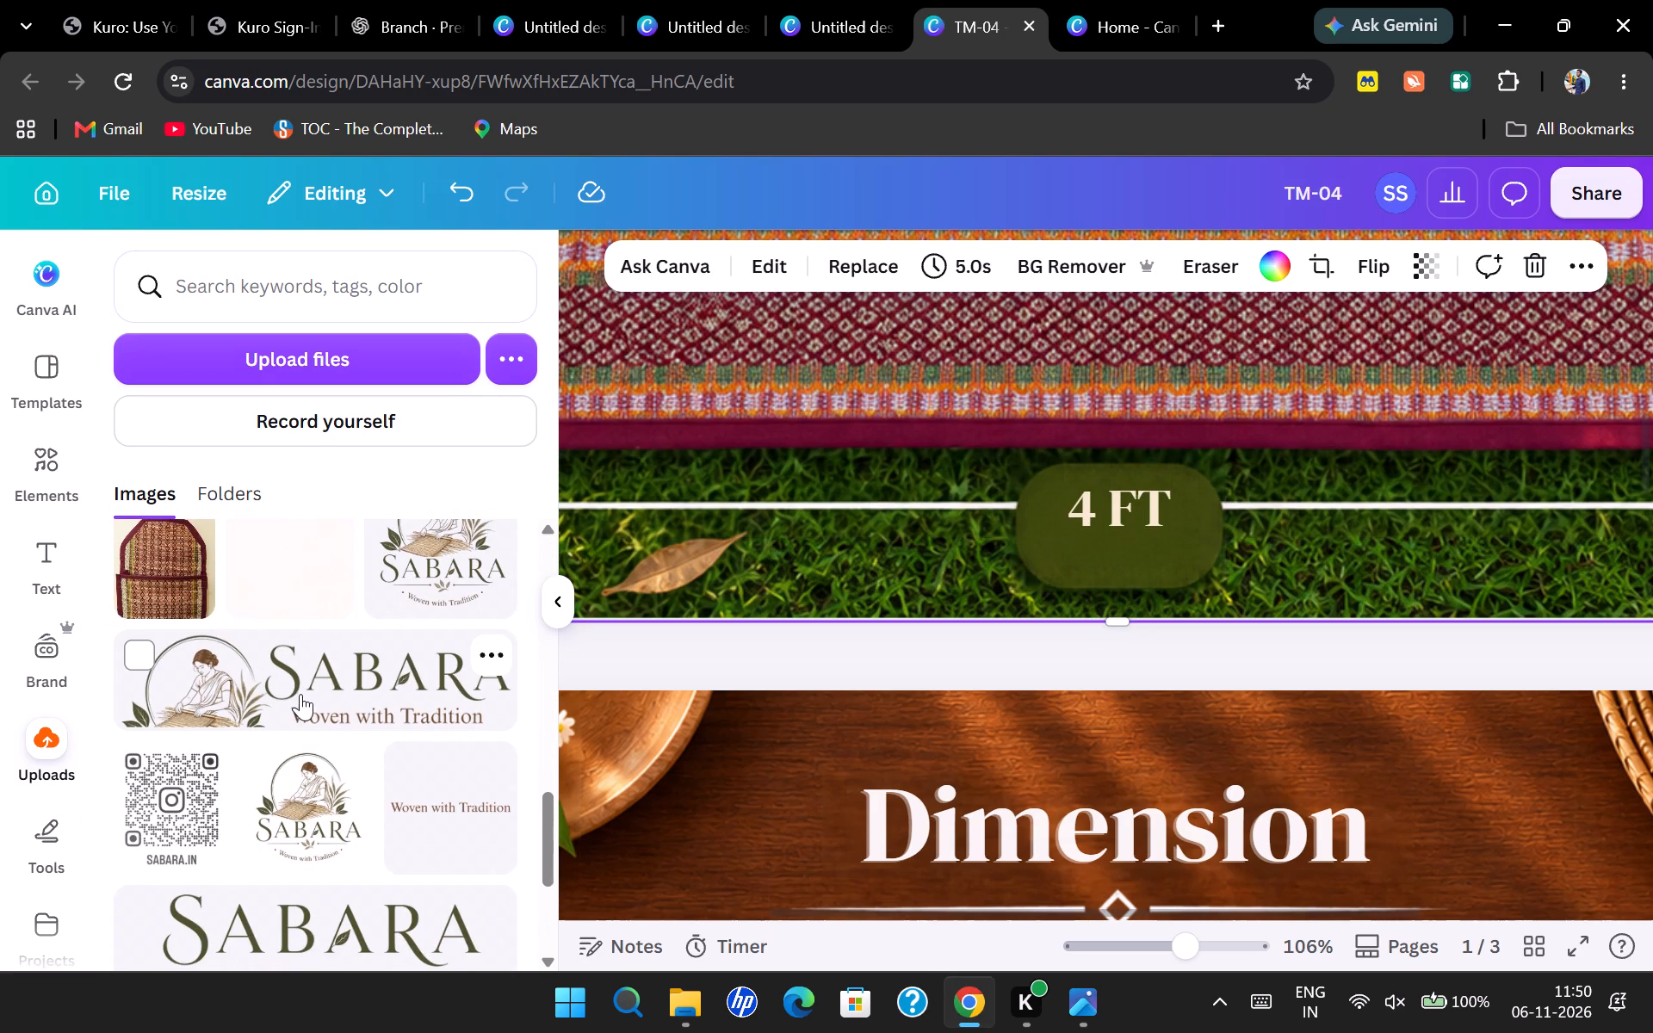
click(300, 694)
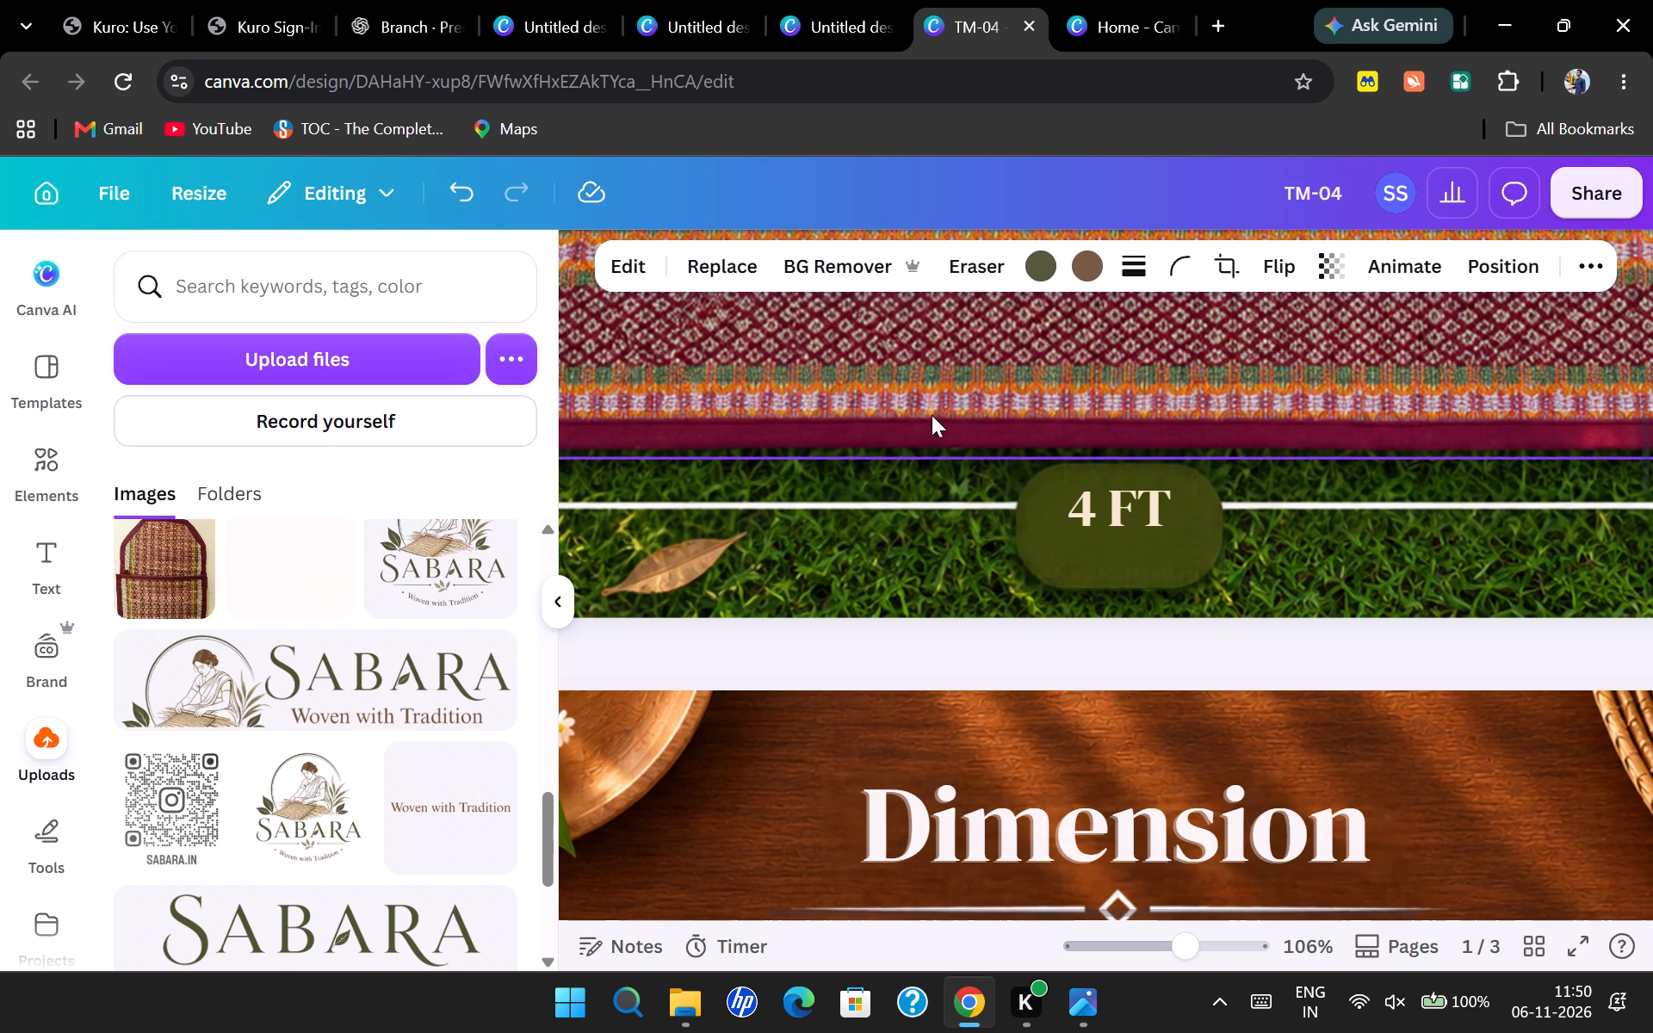
Shrink the Sabara logo and place it inside the green badge on page 1, beneath the "4 FT" text.
scroll(932, 415, up, 2)
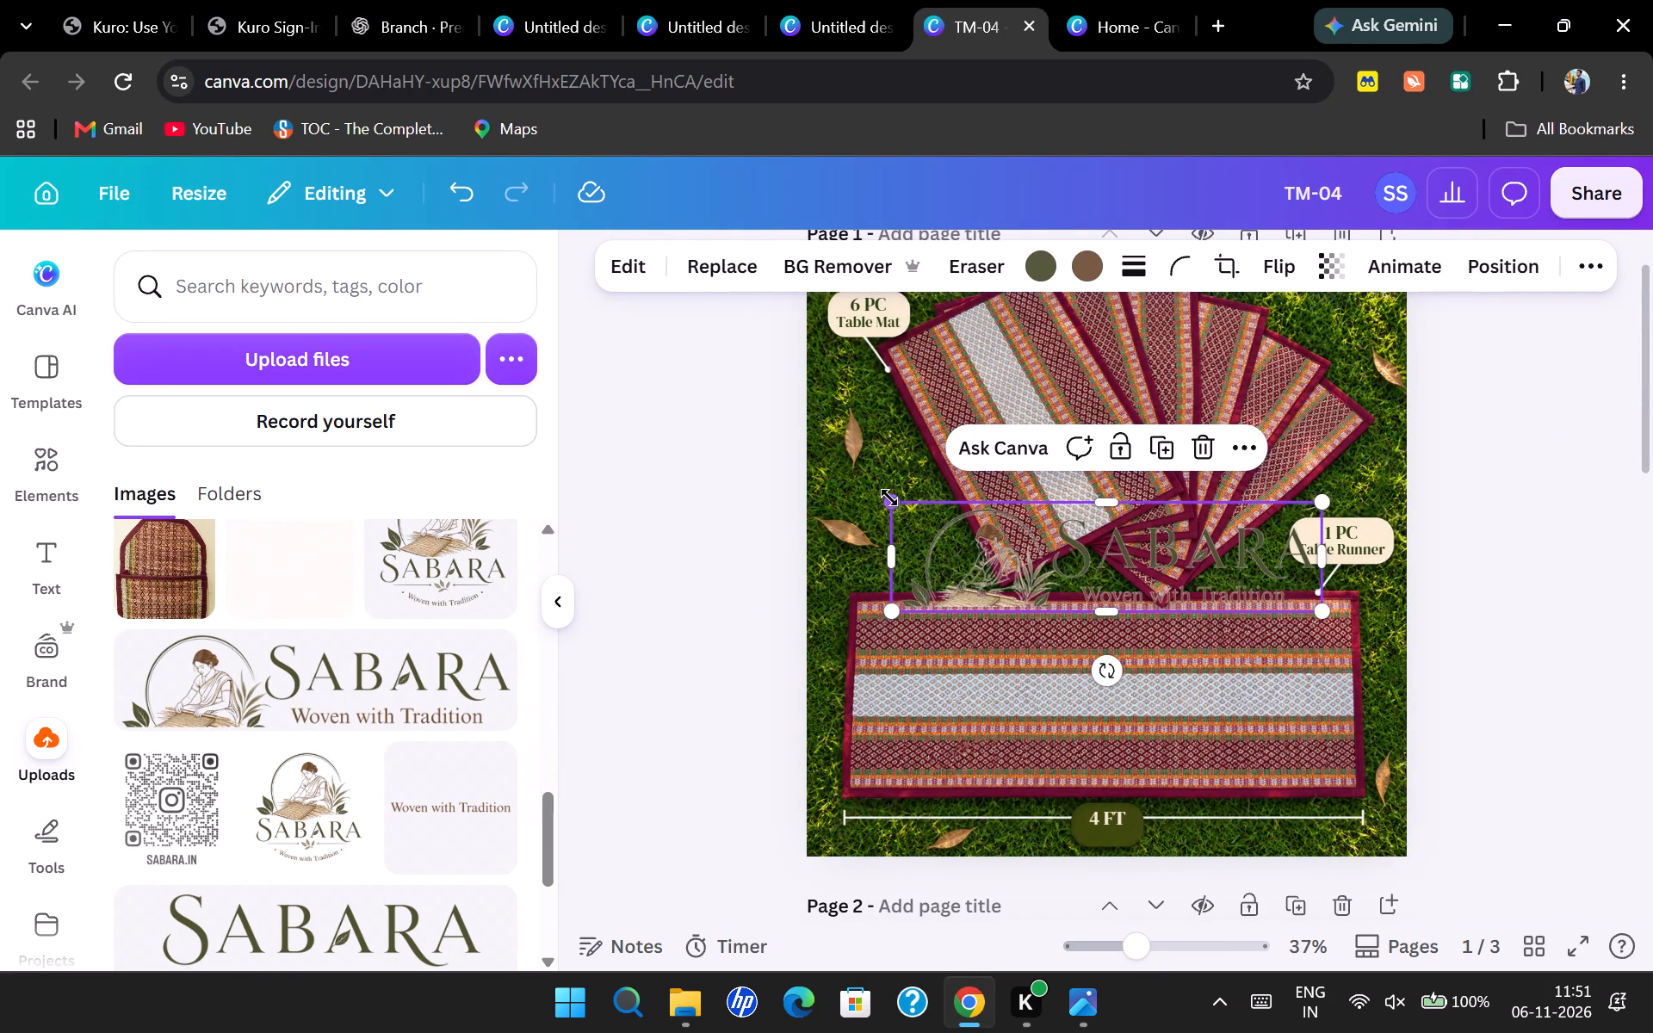
drag(889, 497, 1135, 537)
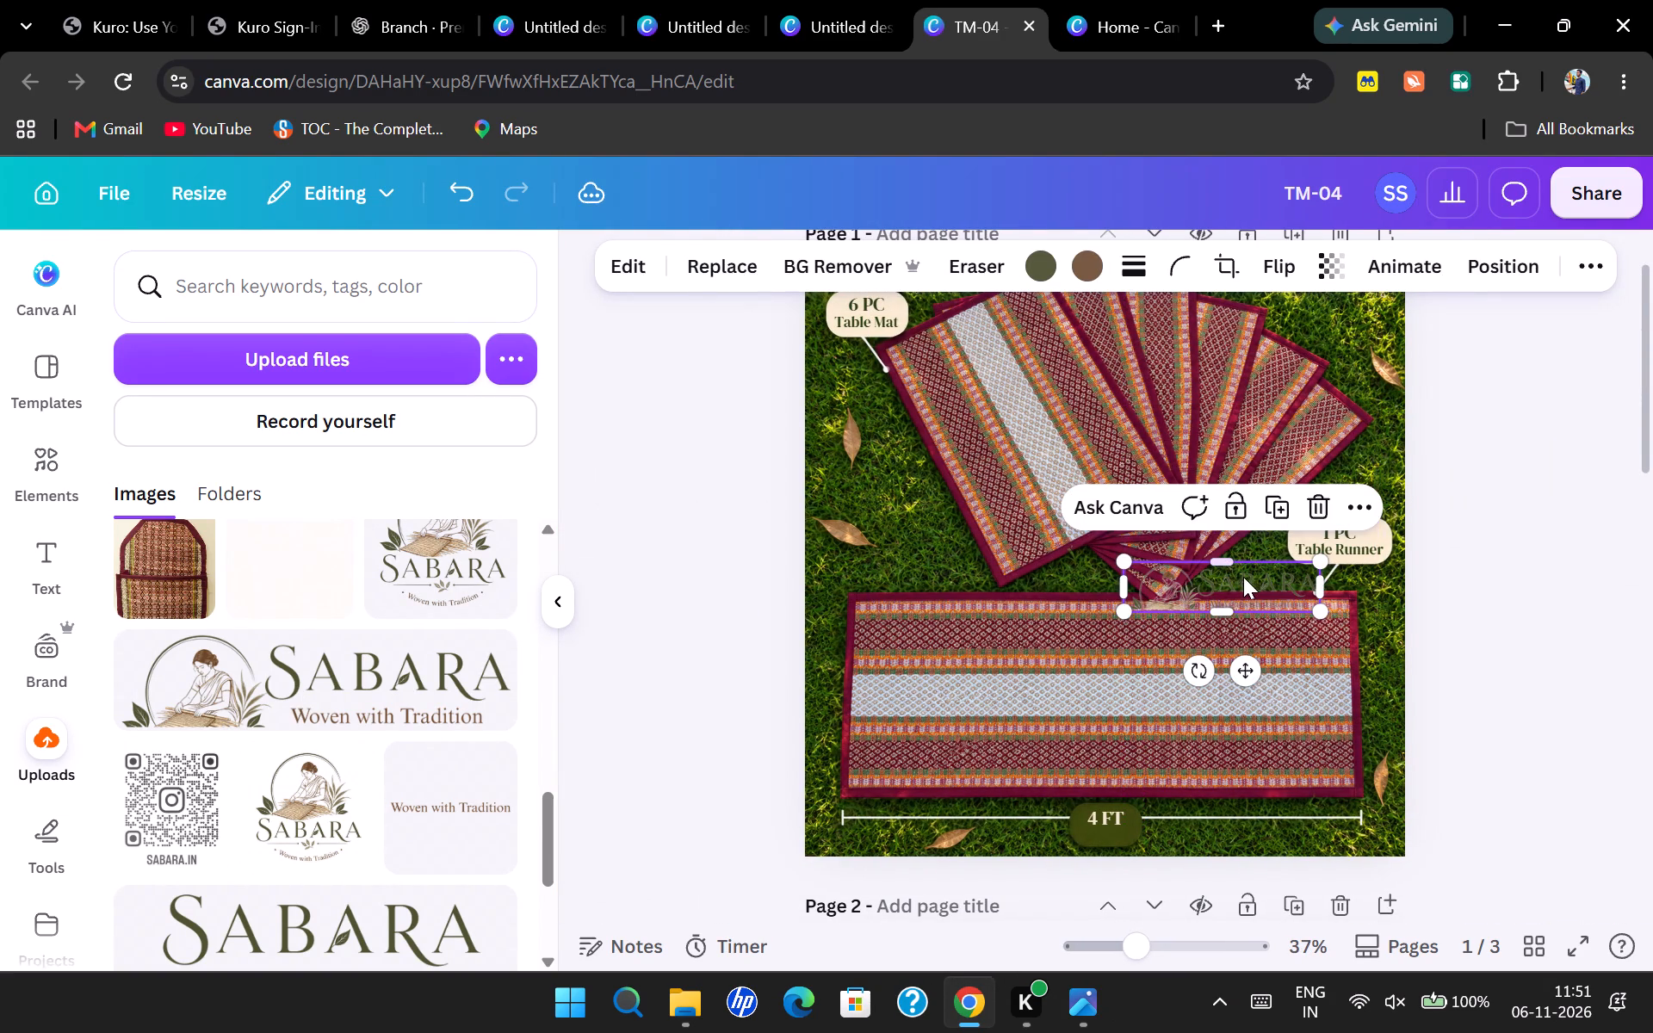
drag(1246, 578, 1140, 826)
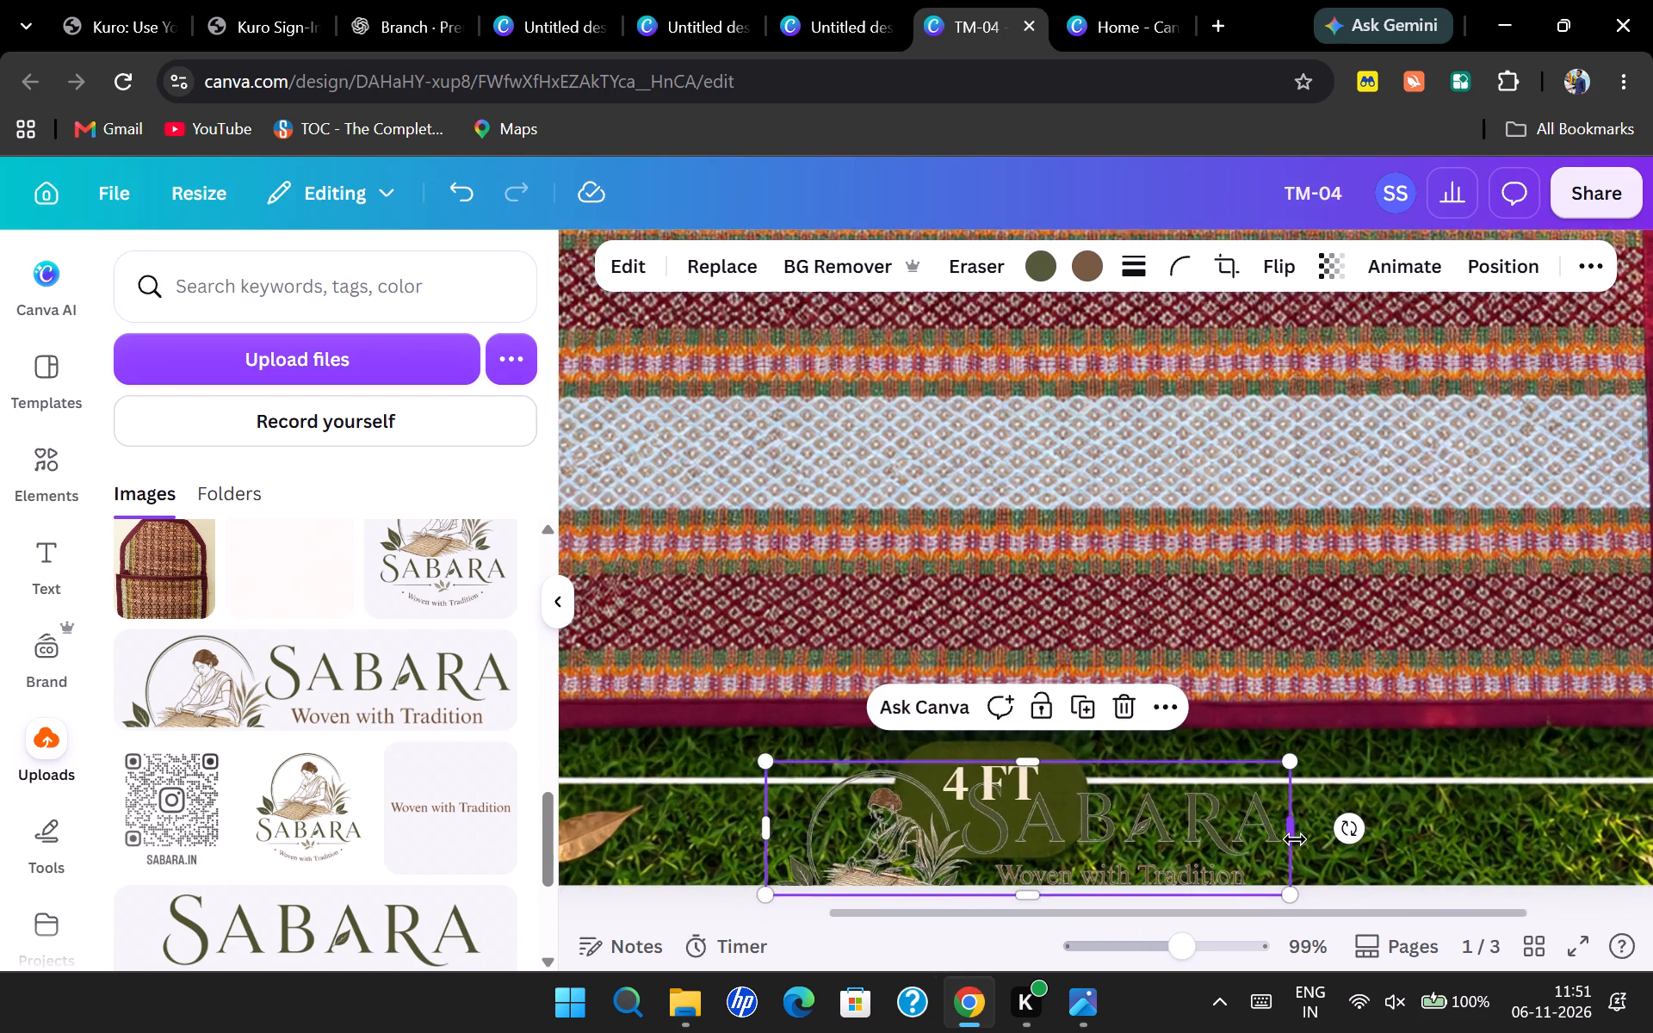
scroll(1035, 590, right, 2)
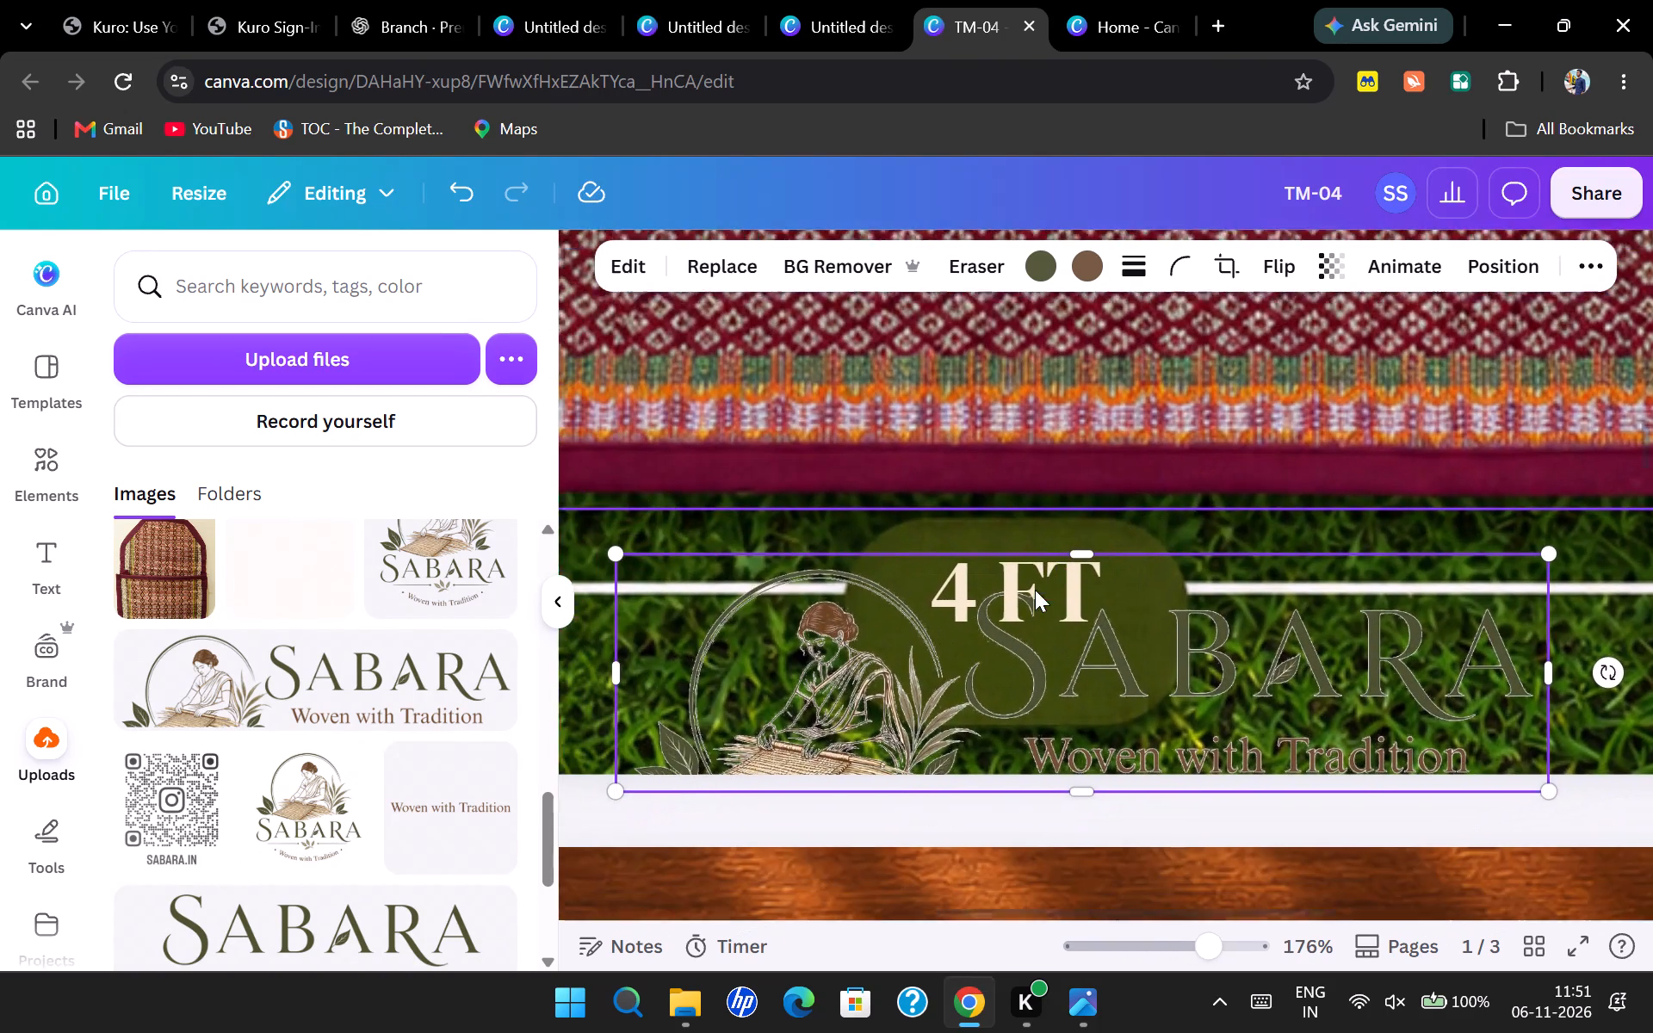
scroll(1035, 590, right, 1)
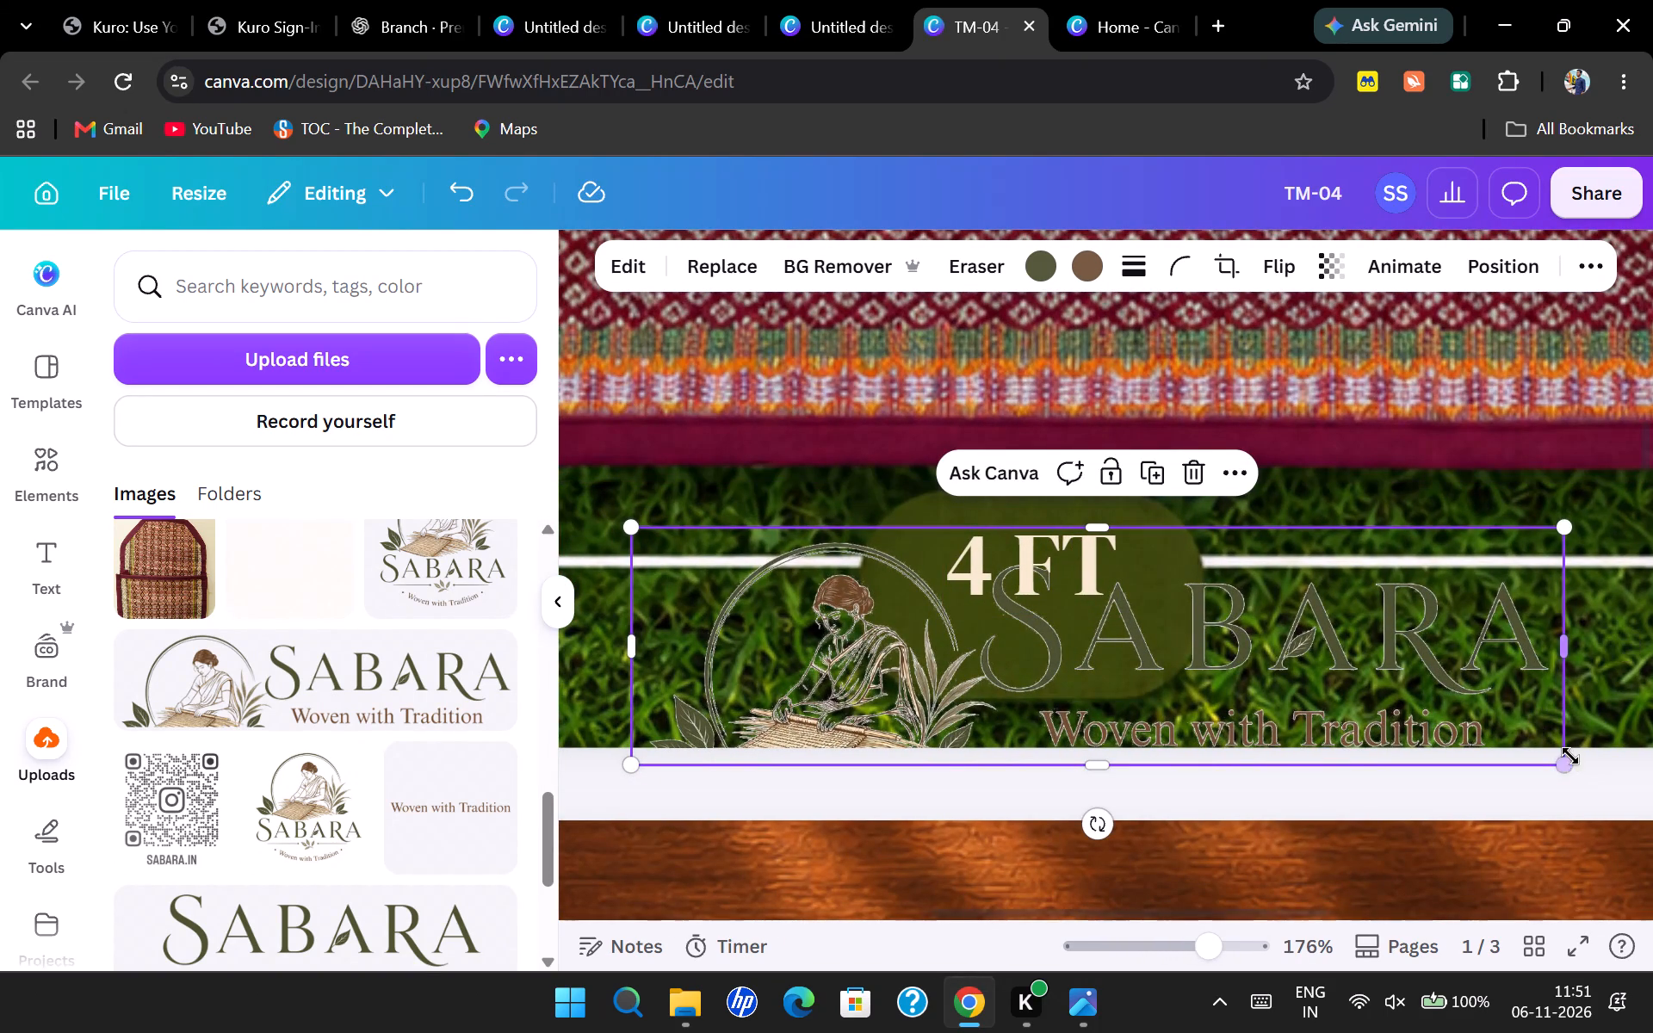
drag(1566, 769, 1025, 616)
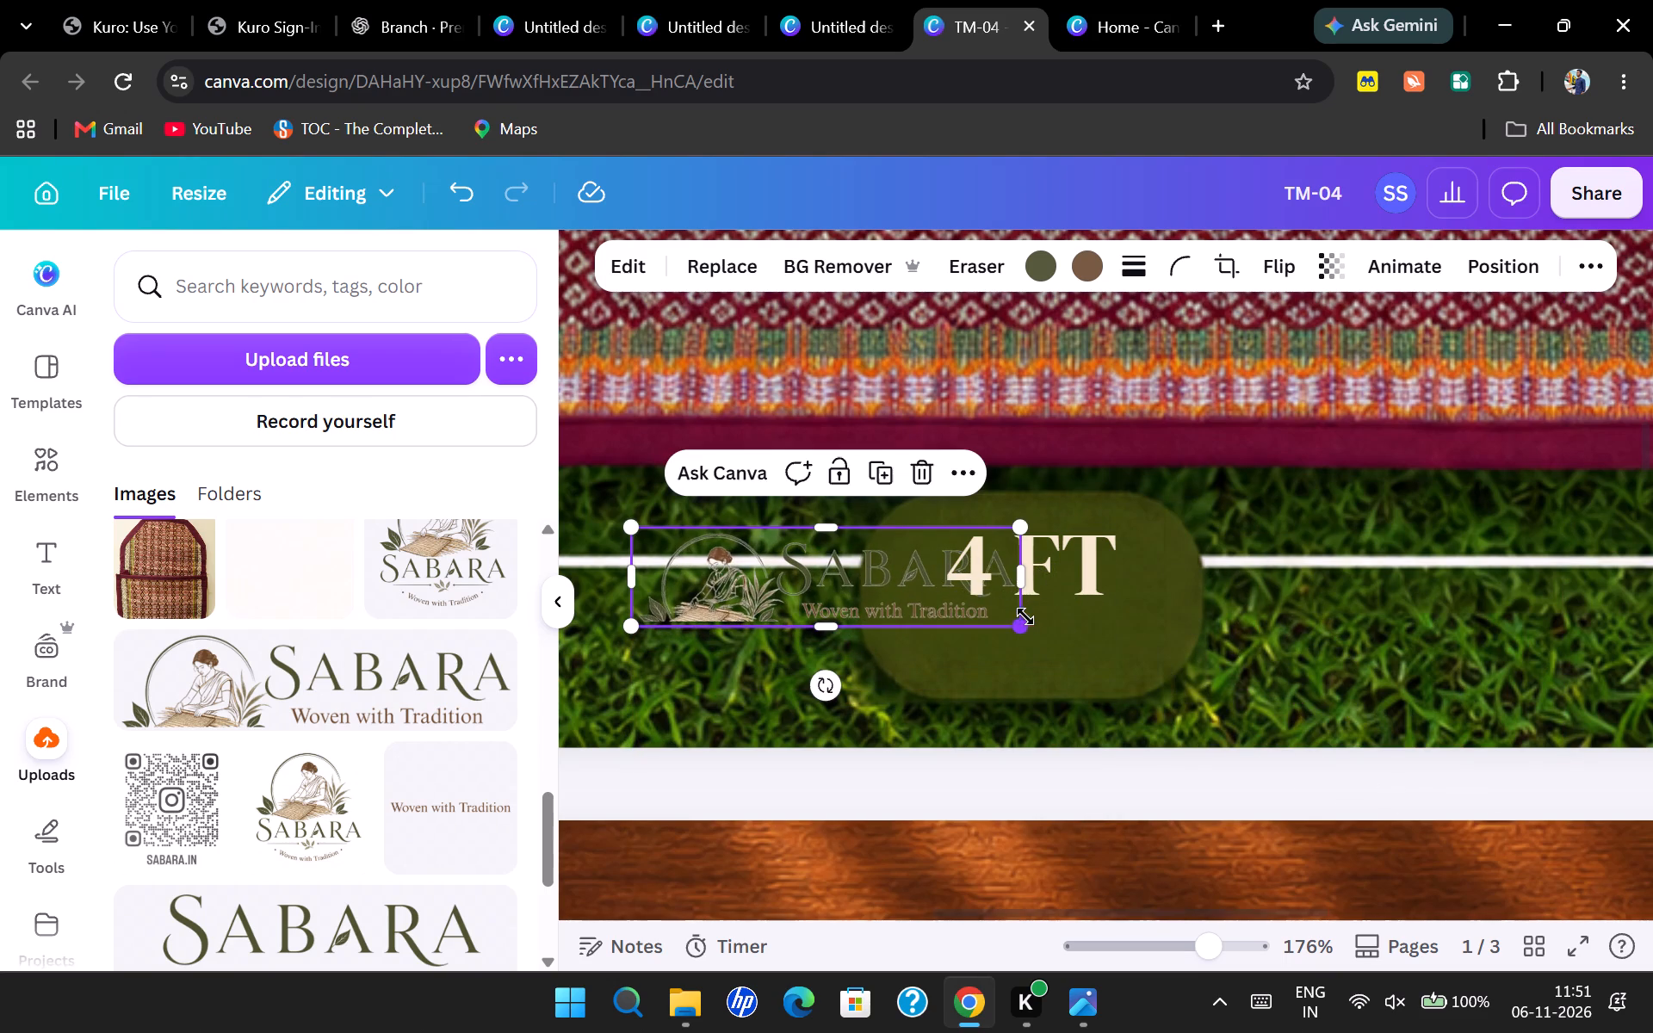
drag(905, 603, 1125, 671)
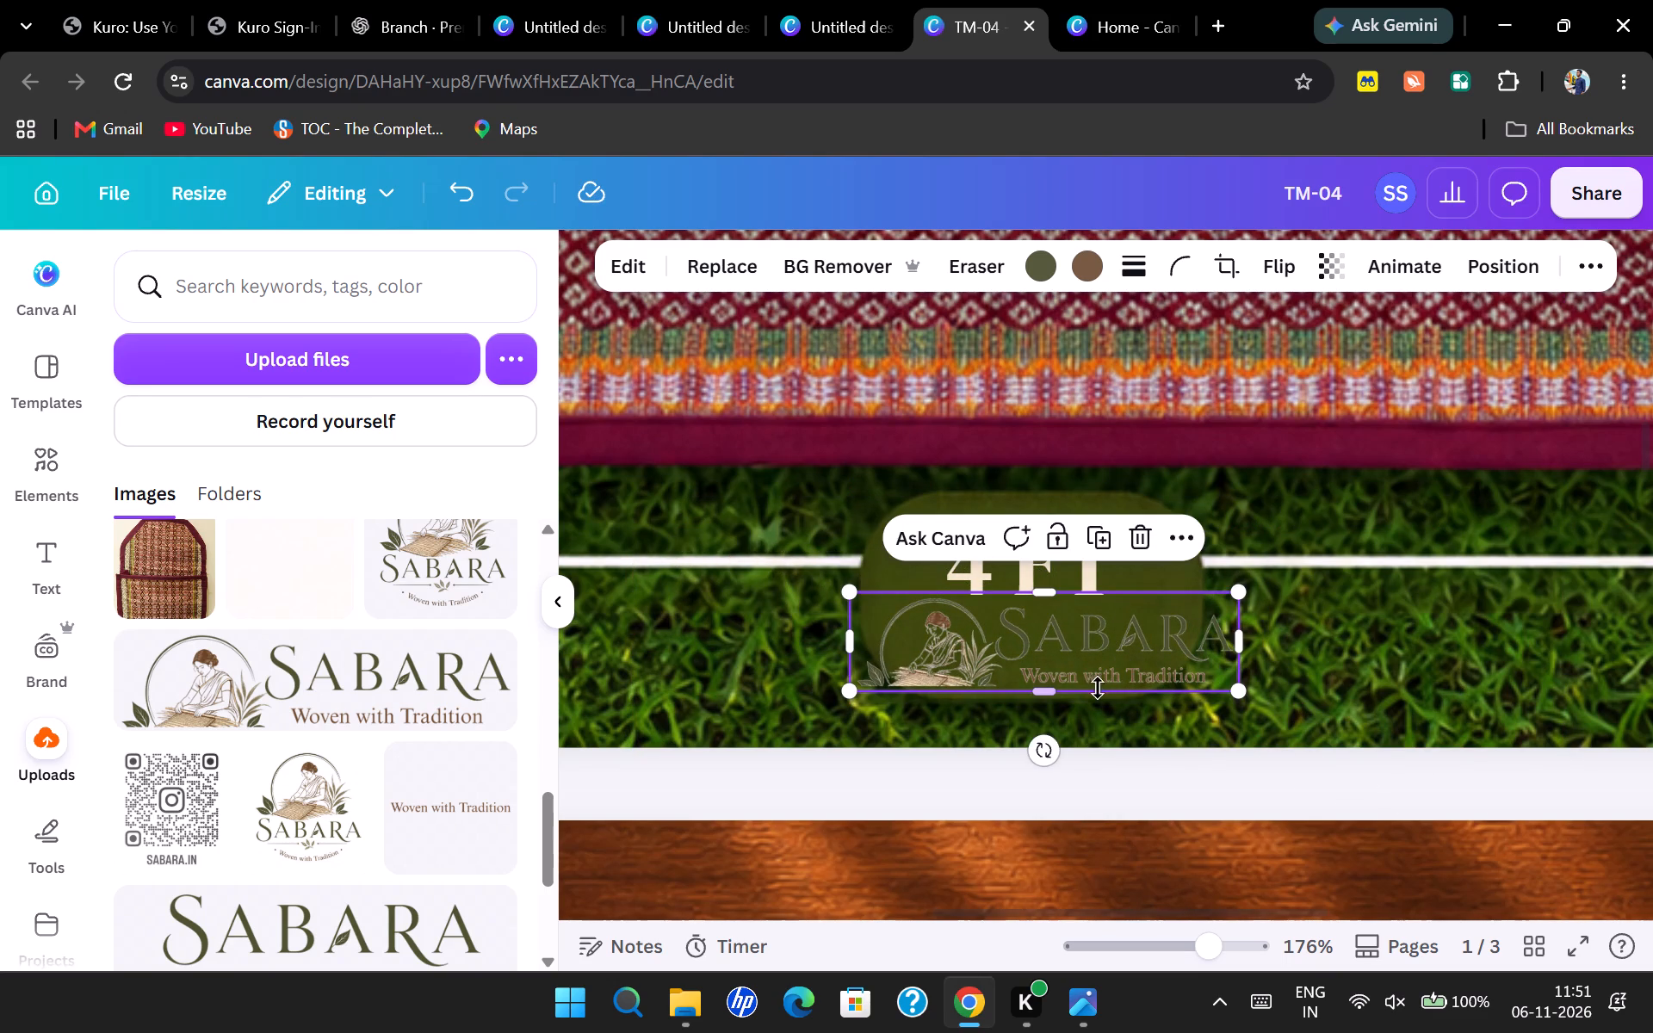
drag(1233, 691, 1136, 678)
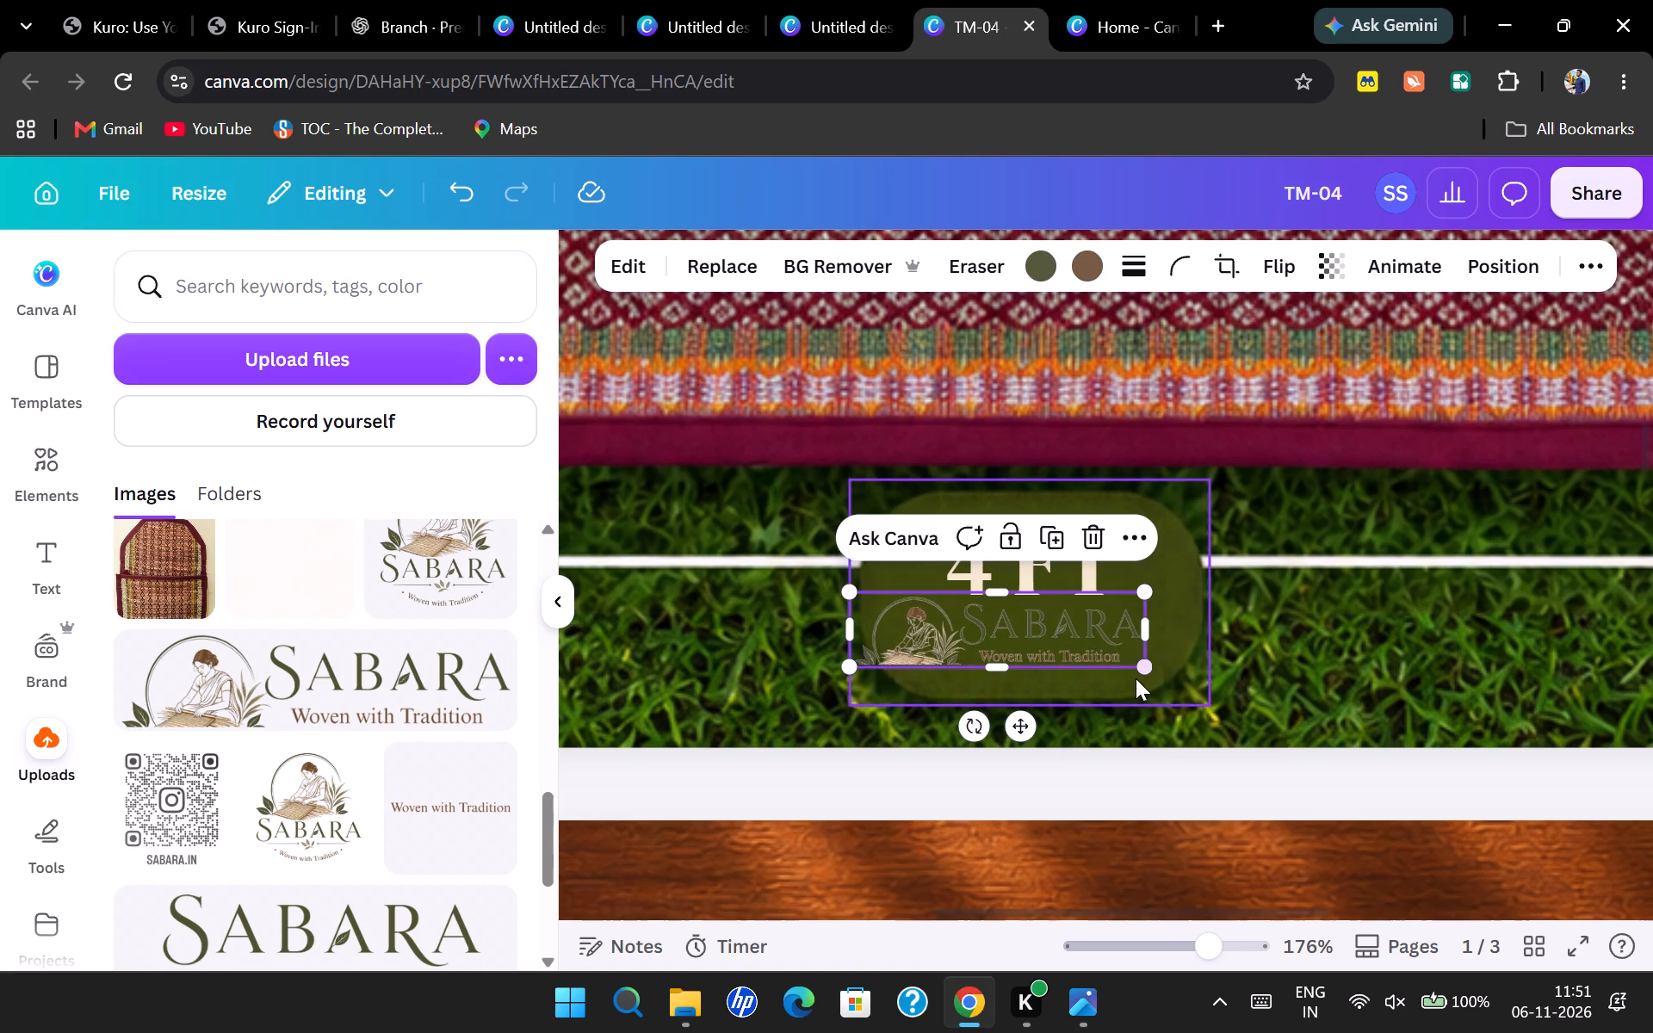
drag(1041, 640, 1080, 665)
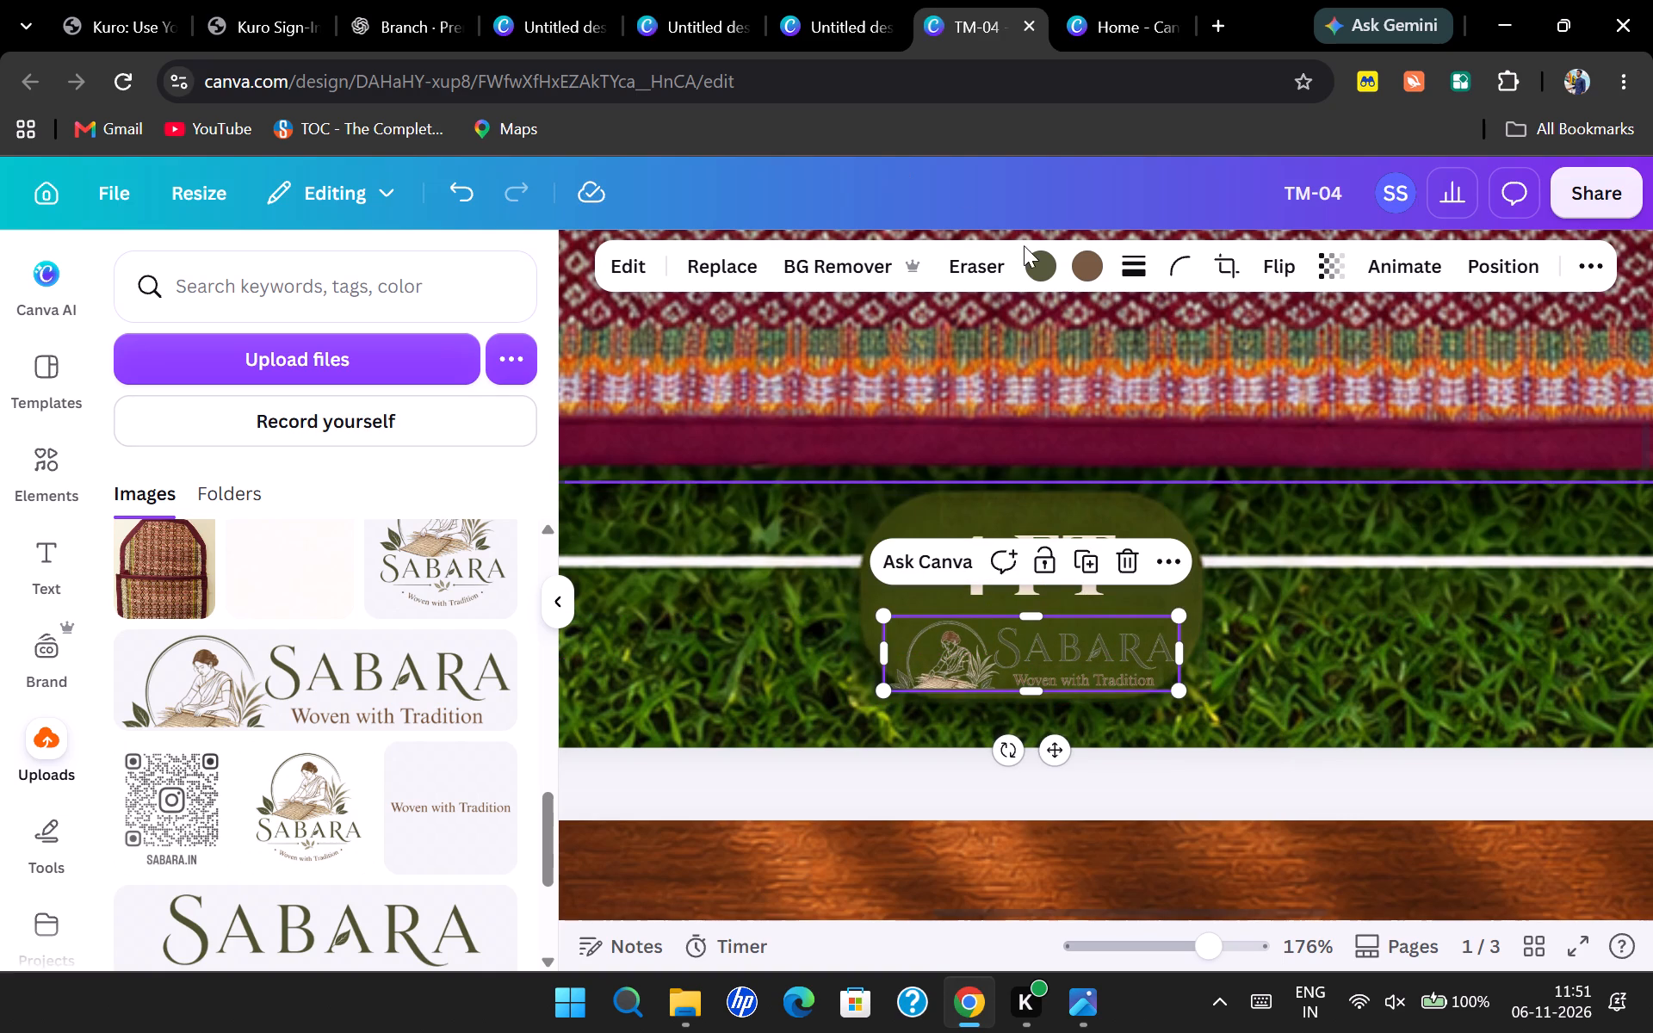
Recolor both the green and brown parts of the Sabara logo to light orange #f5e9ce.
click(1039, 263)
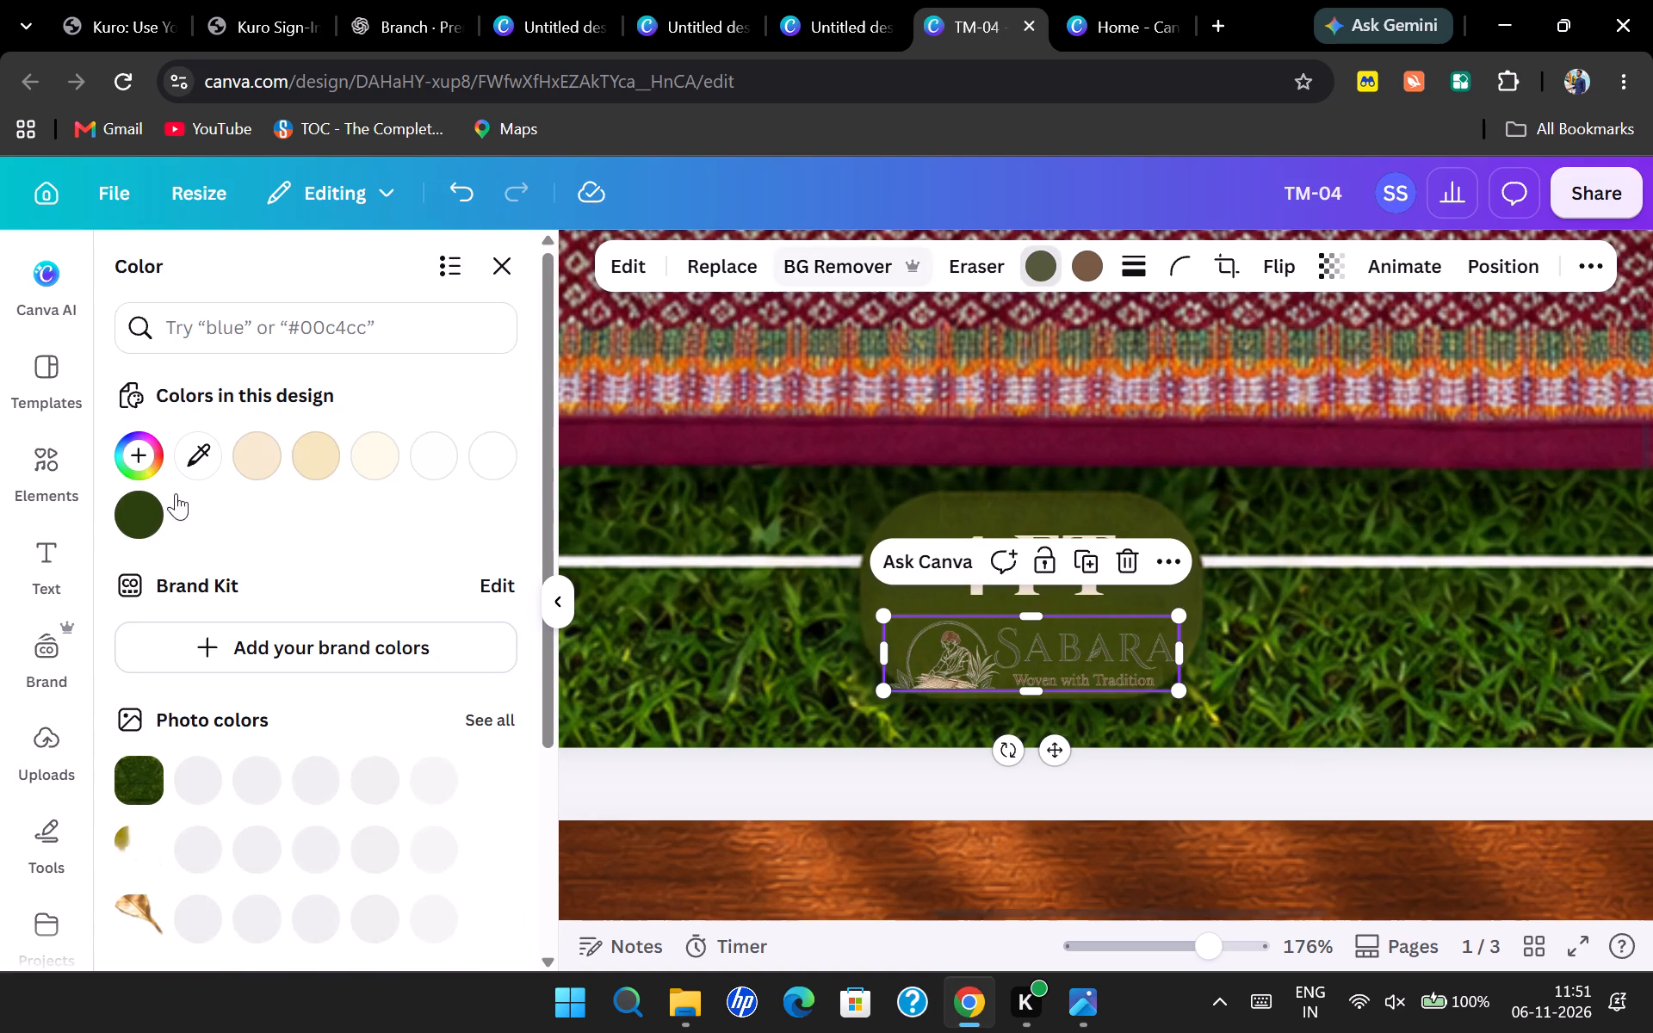
click(254, 455)
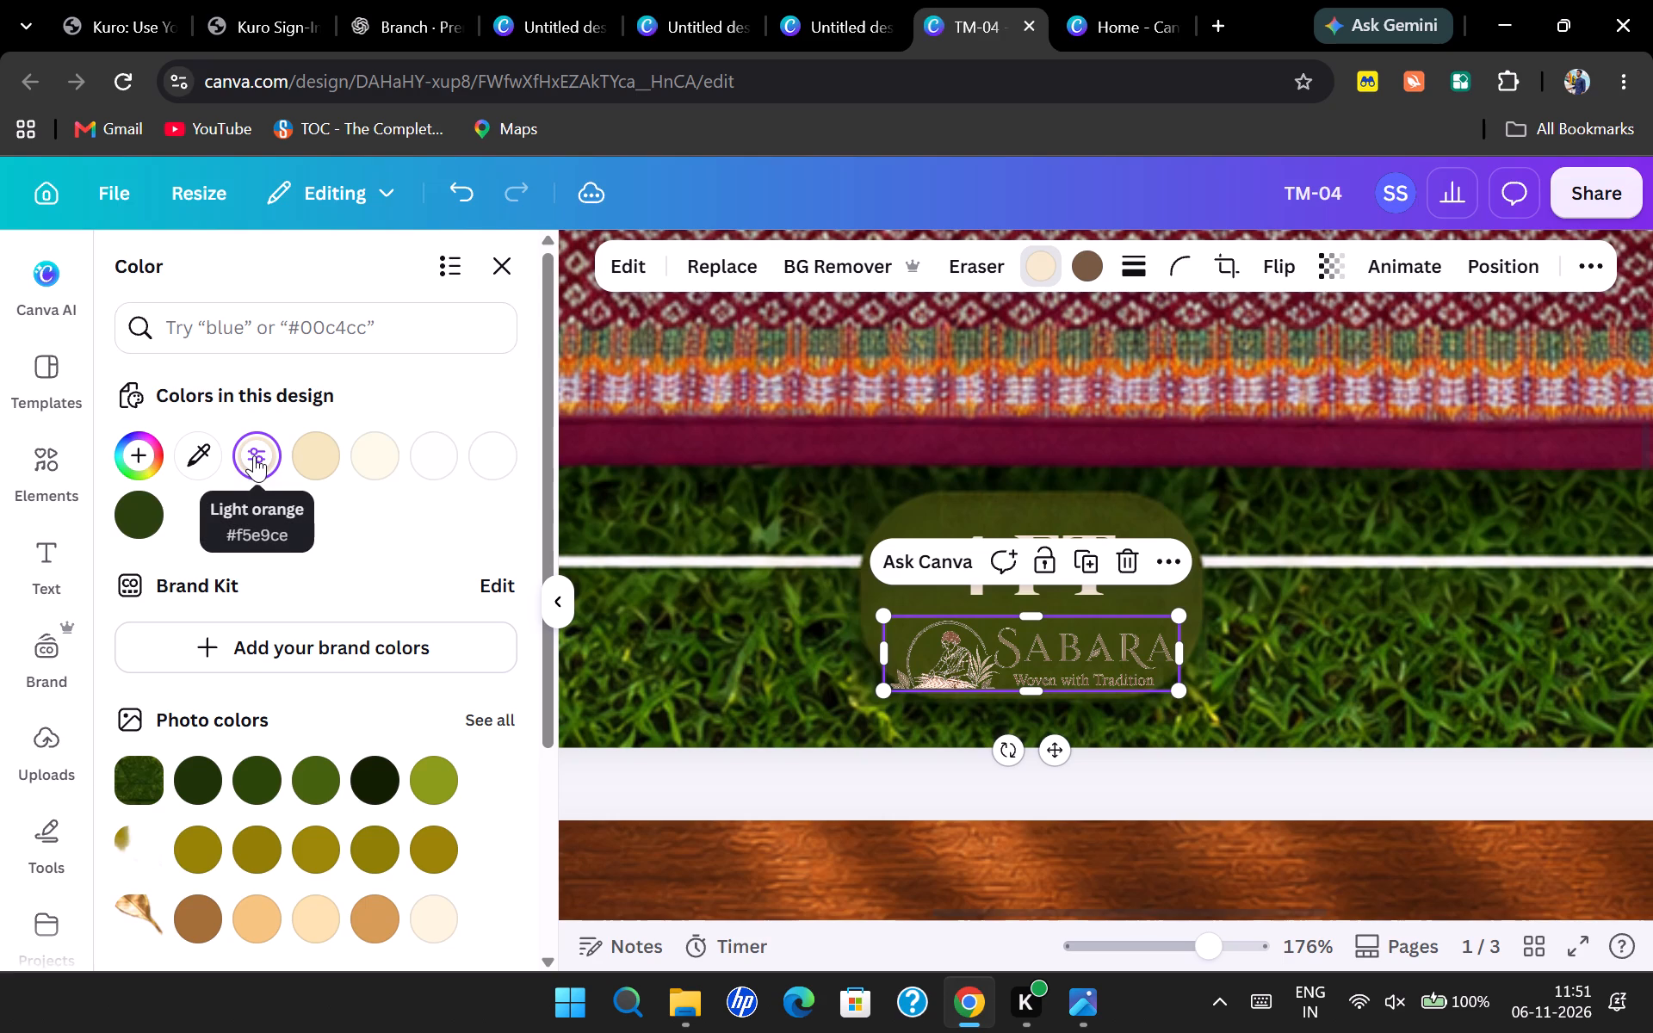
click(1082, 267)
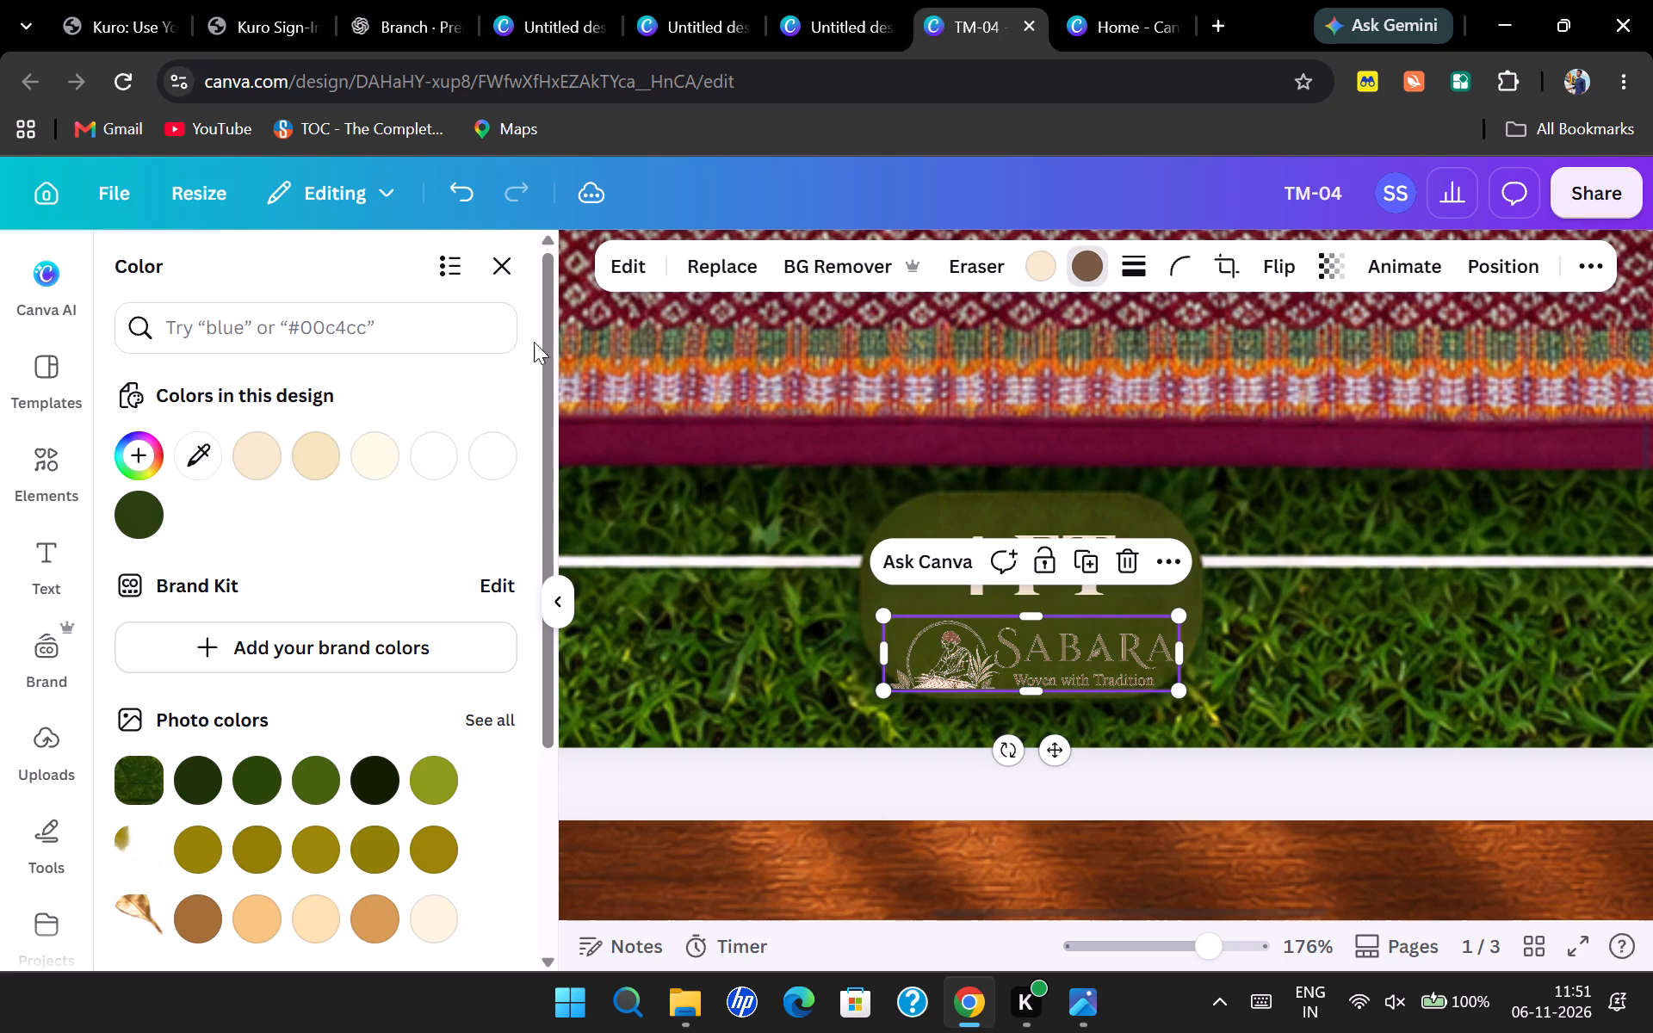
click(296, 460)
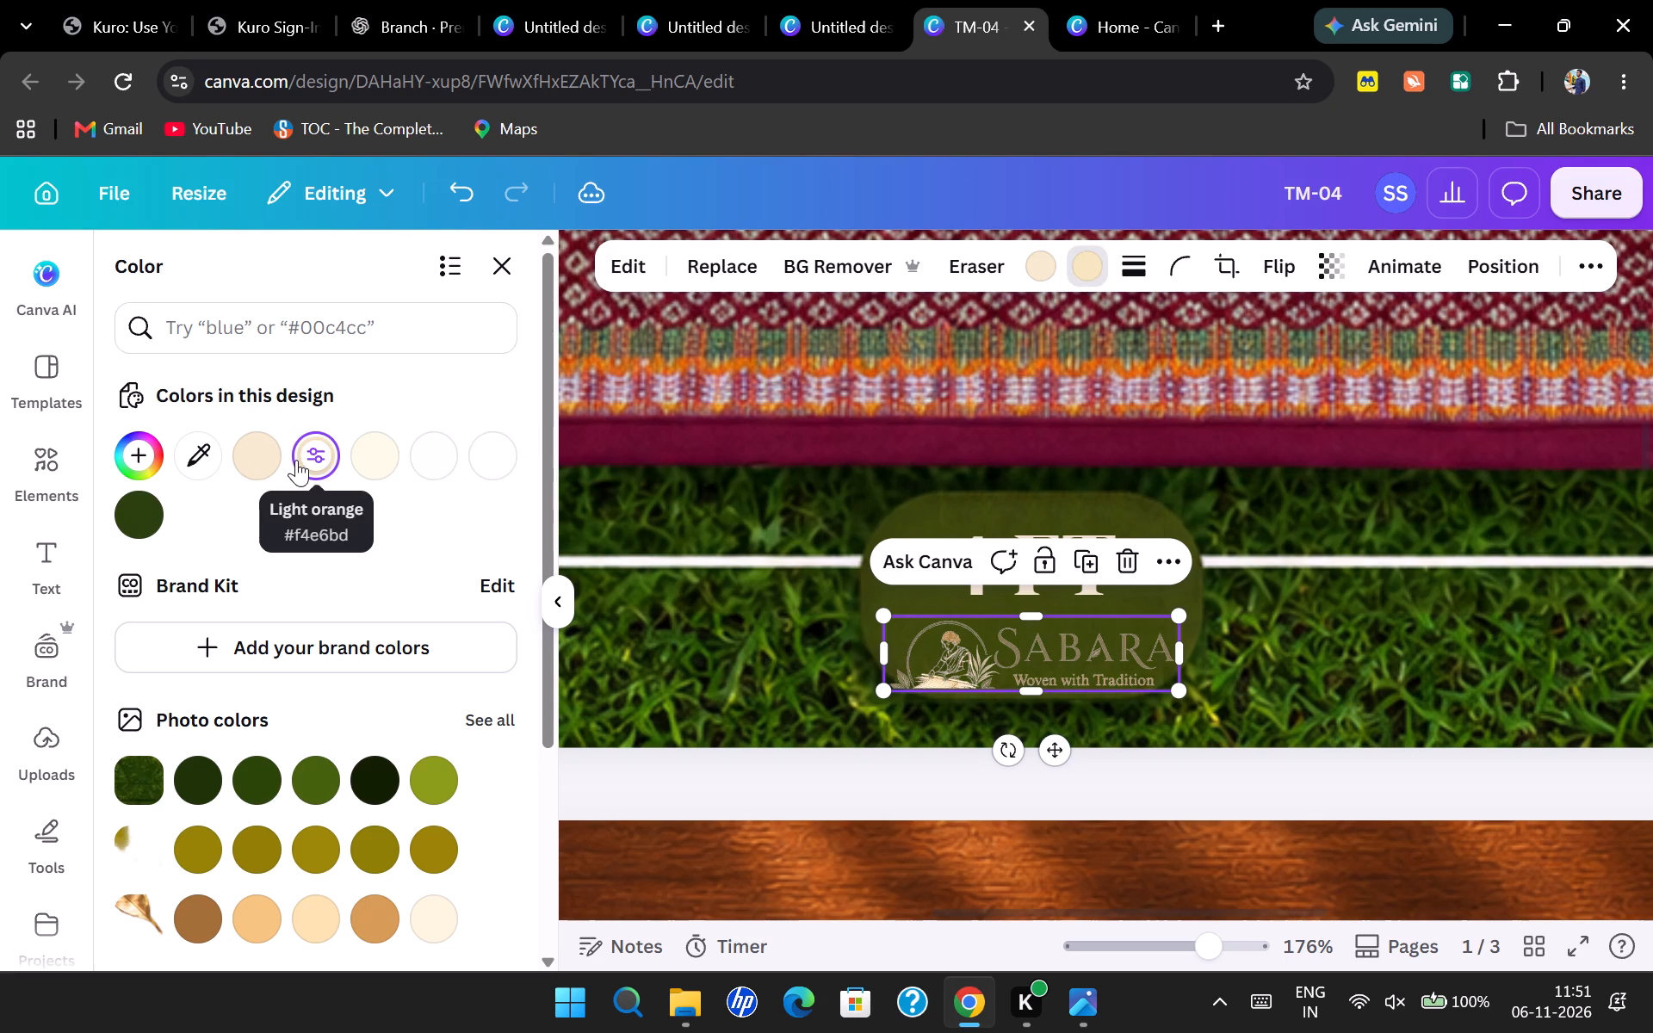
click(247, 445)
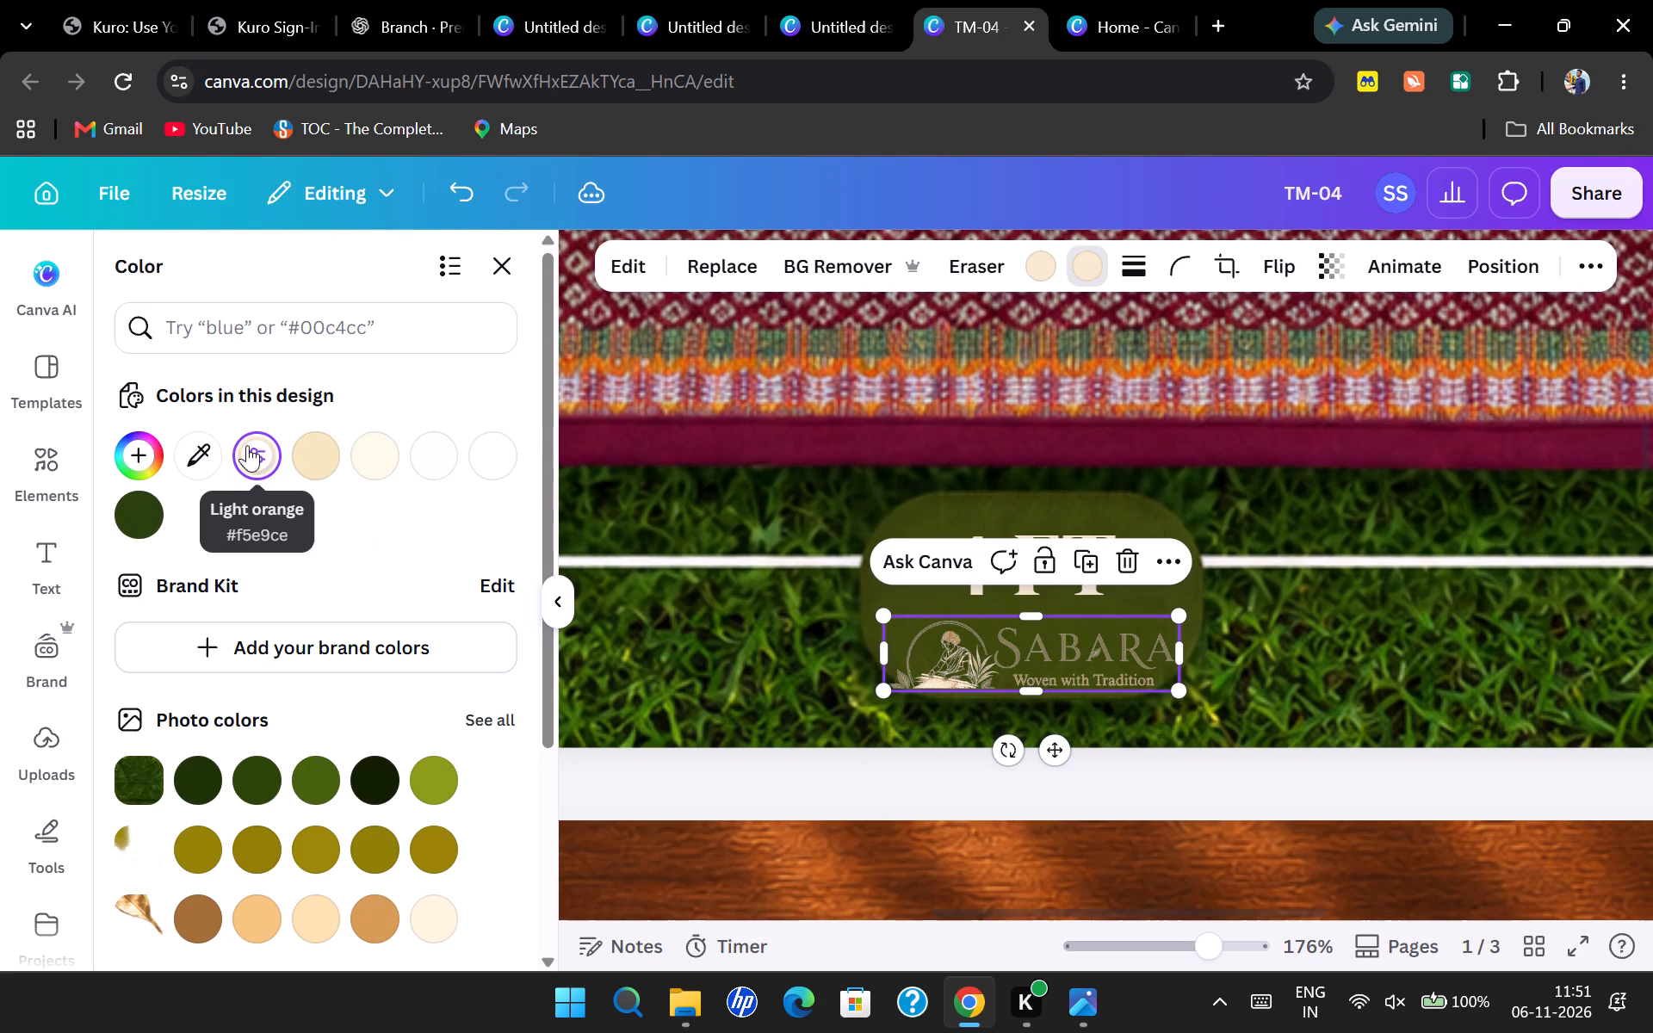
click(374, 535)
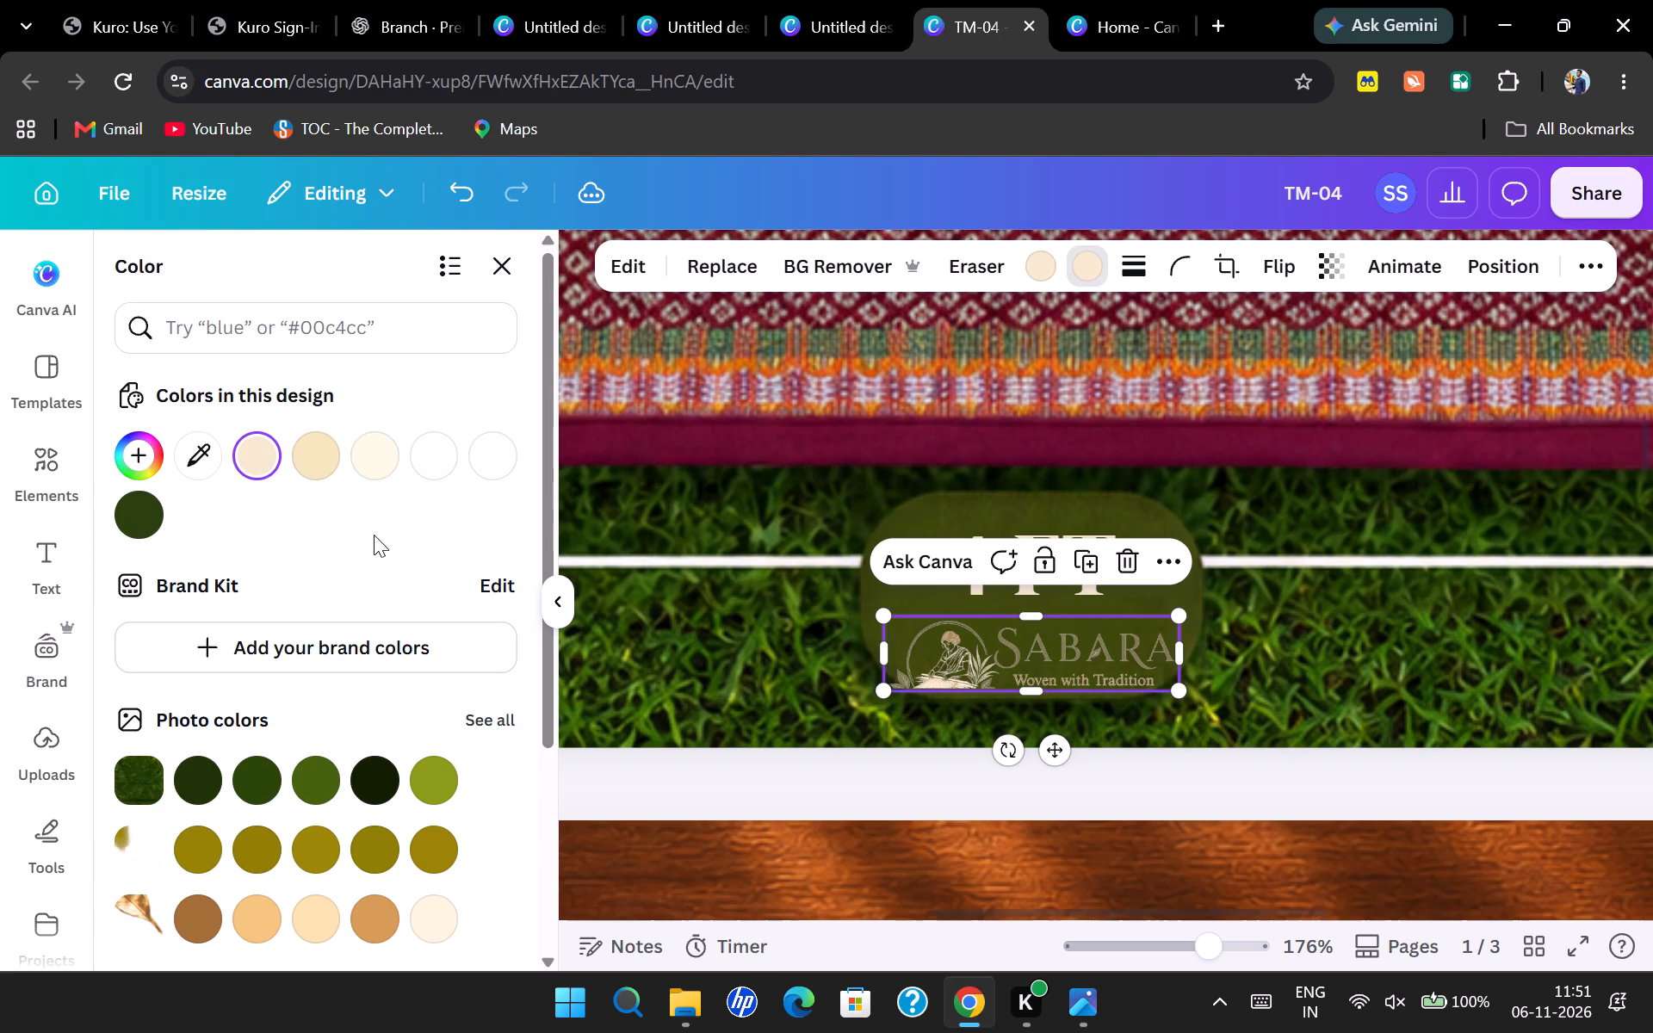
Reduce the logo slightly more and center it horizontally under "4 FT" within the green badge.
drag(1006, 657, 1006, 646)
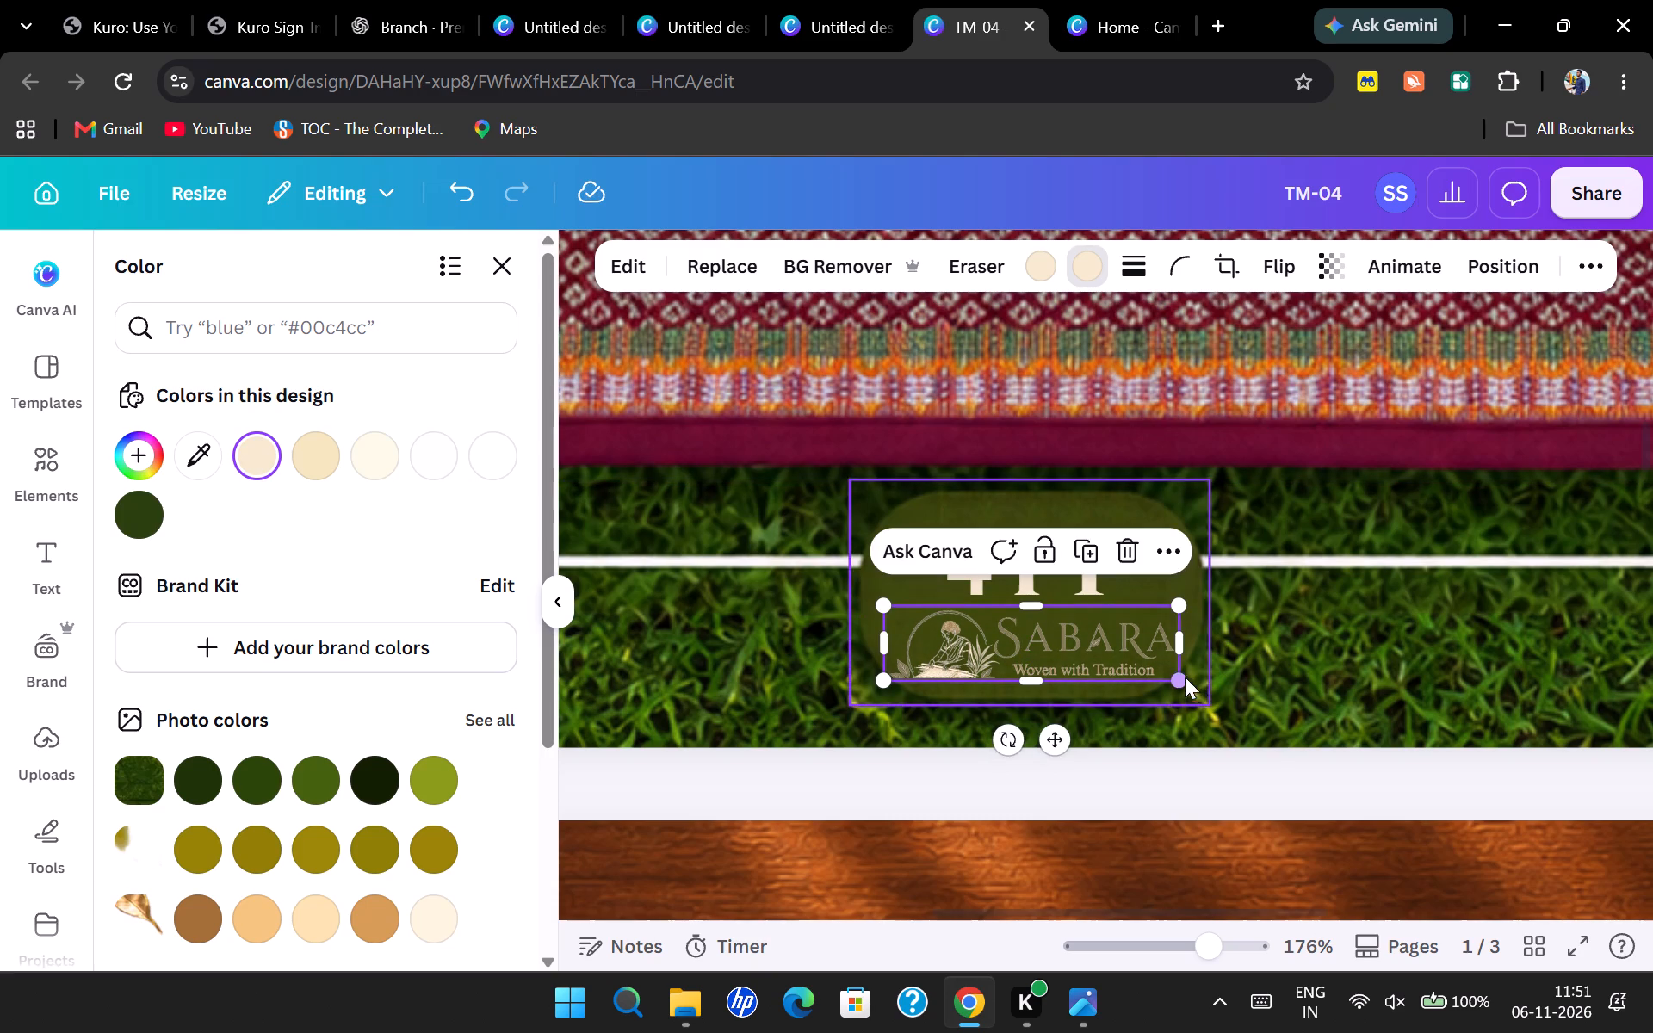
click(1433, 689)
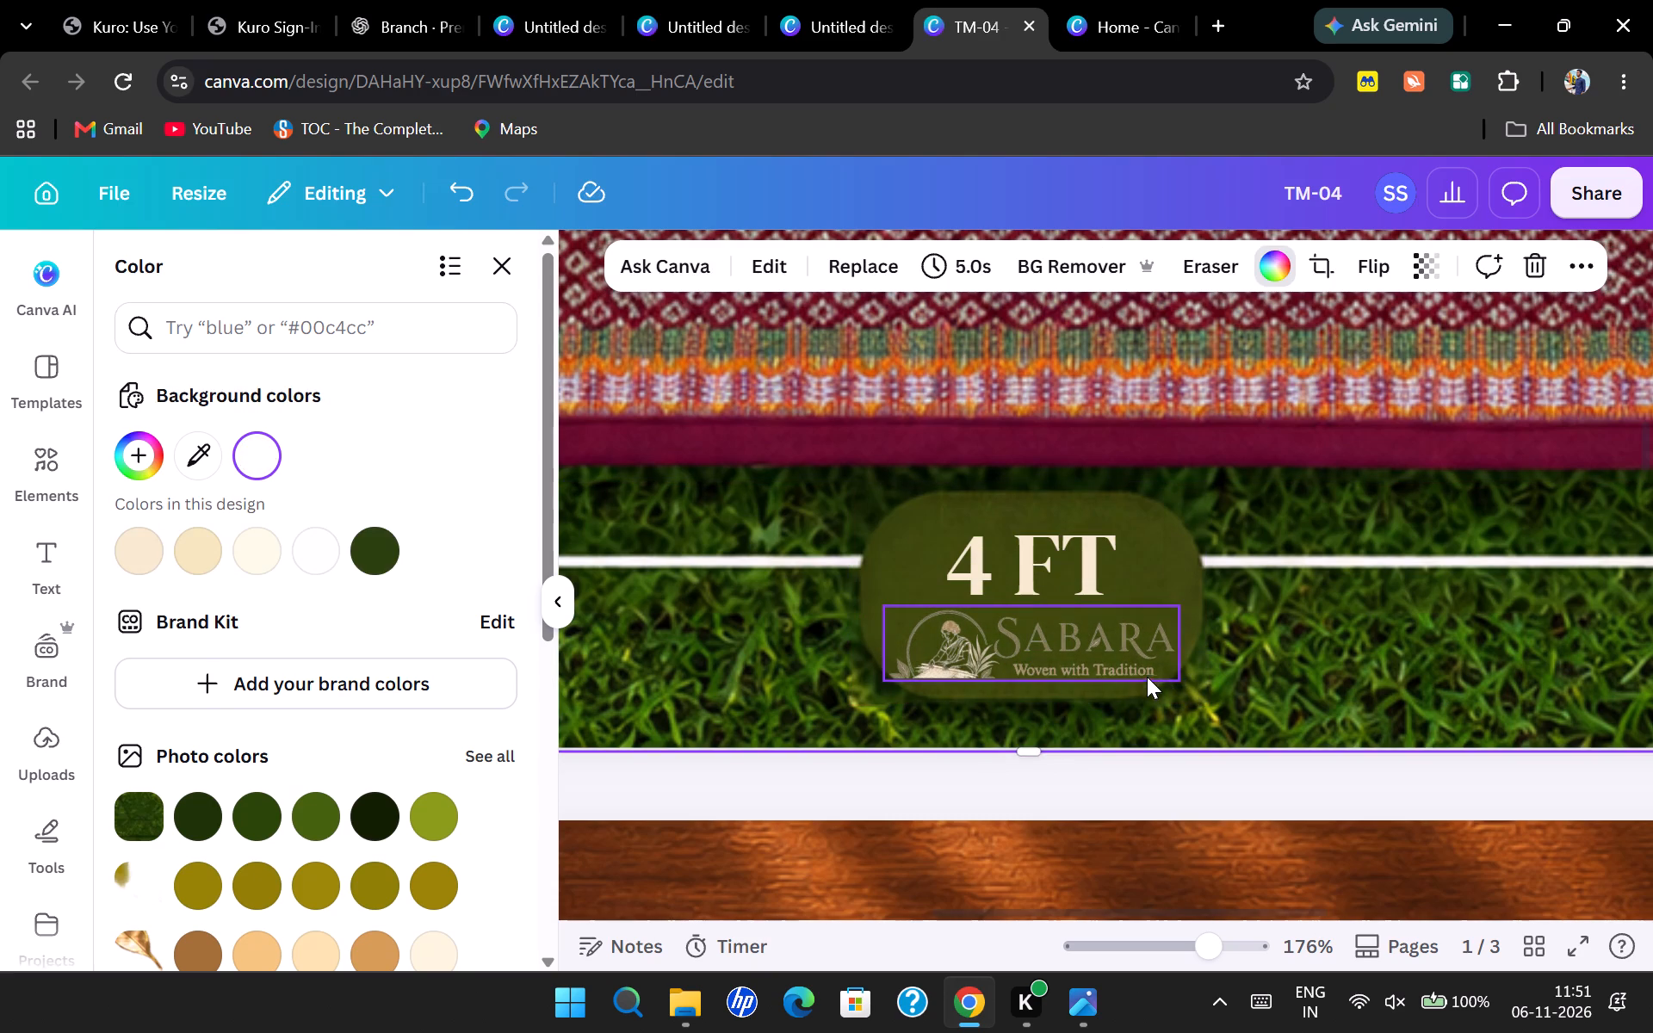
click(1134, 671)
drag(1177, 677, 1136, 670)
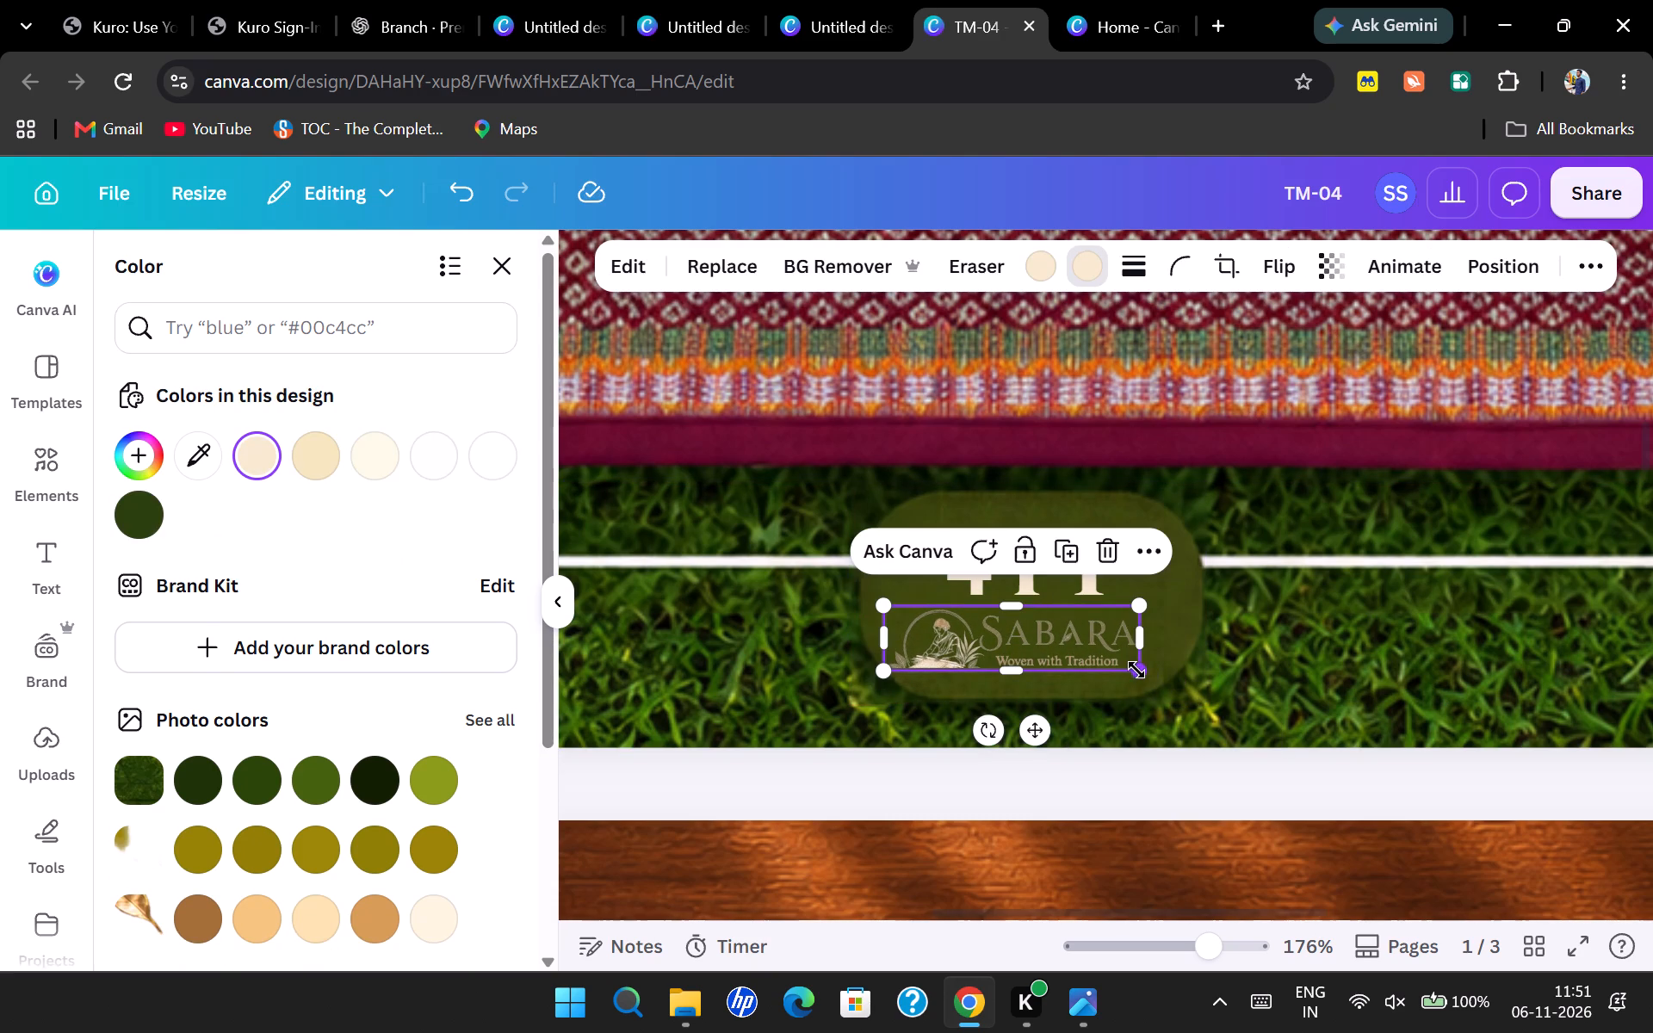
drag(1054, 657, 1073, 668)
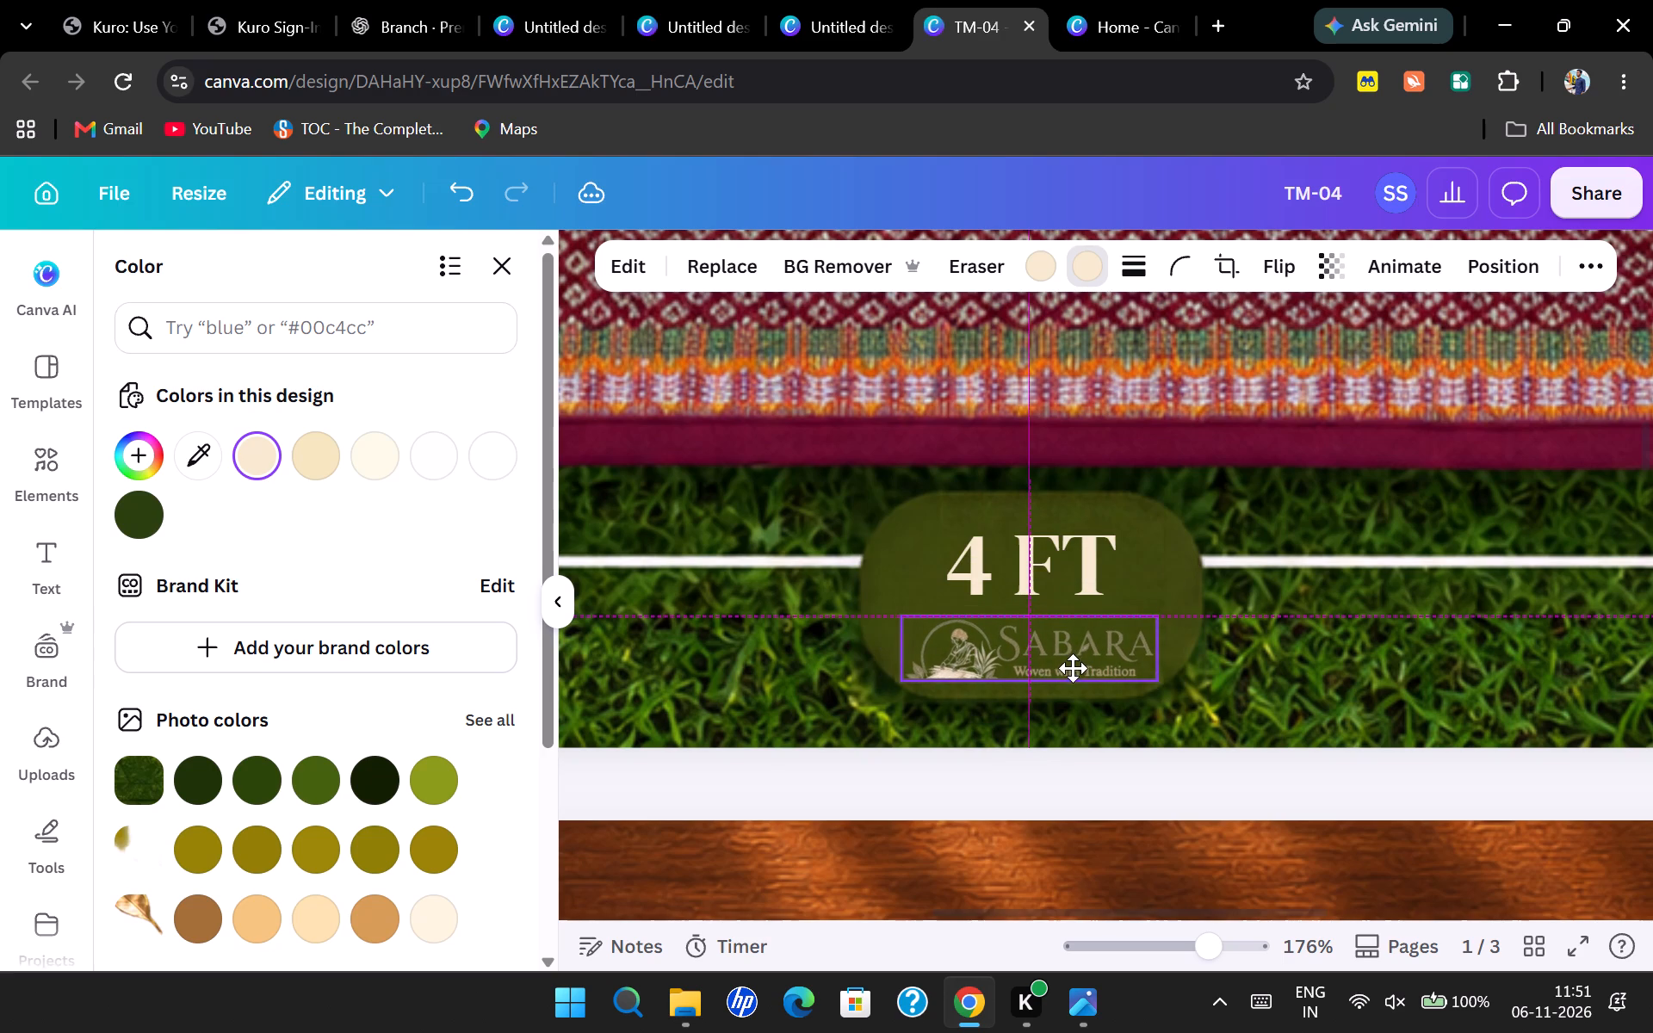
drag(1073, 668, 1073, 667)
click(1299, 669)
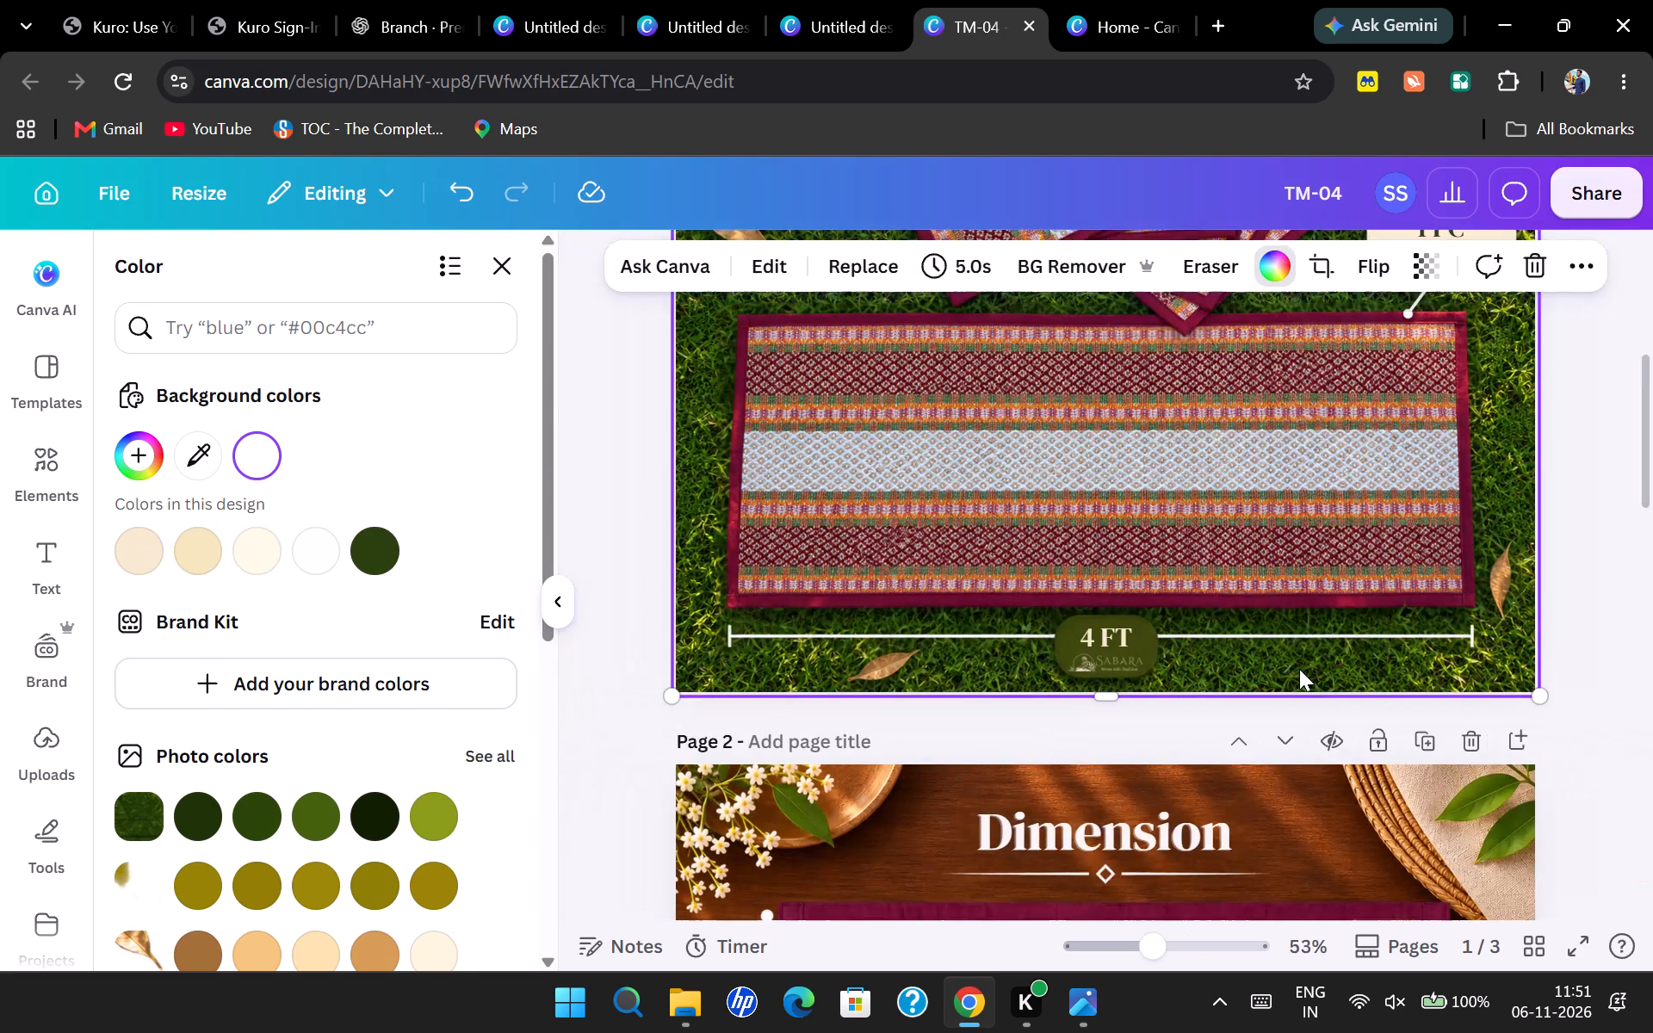
Review all three pages of the TM-04 design, checking the layout, dimension labels, care icons and contact details.
scroll(1299, 669, up, 3)
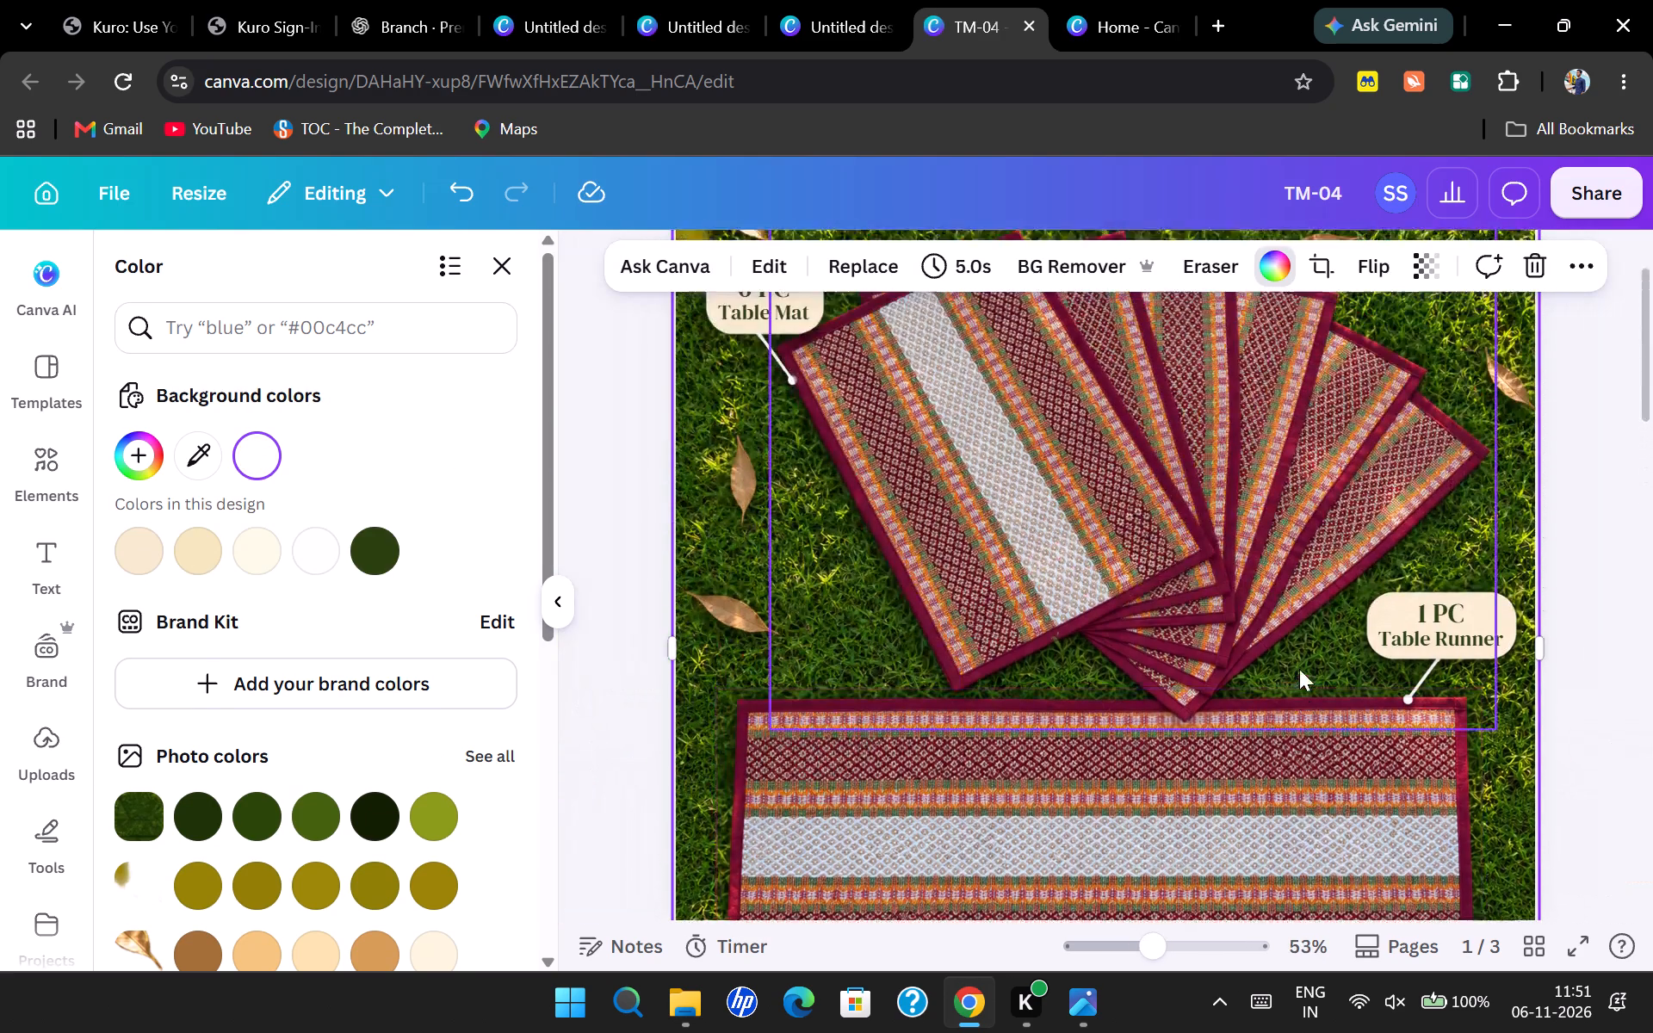
scroll(1299, 669, up, 4)
scroll(1299, 669, down, 7)
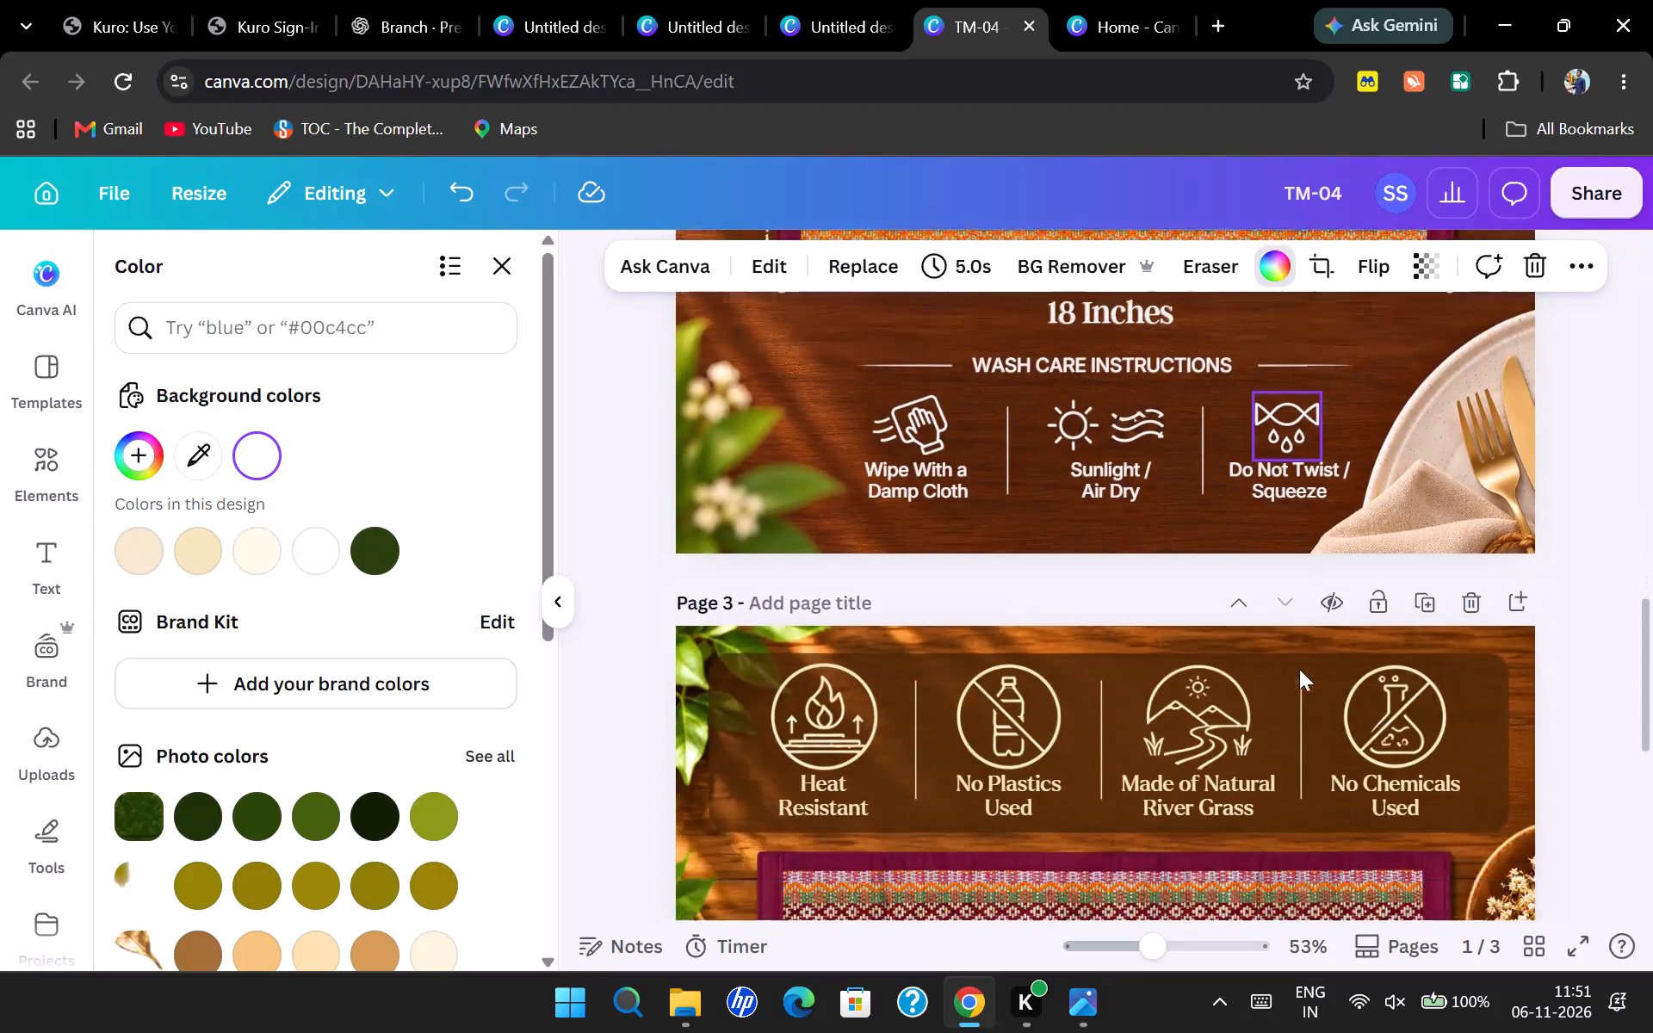
scroll(1299, 669, down, 3)
click(1588, 611)
scroll(1588, 611, up, 1)
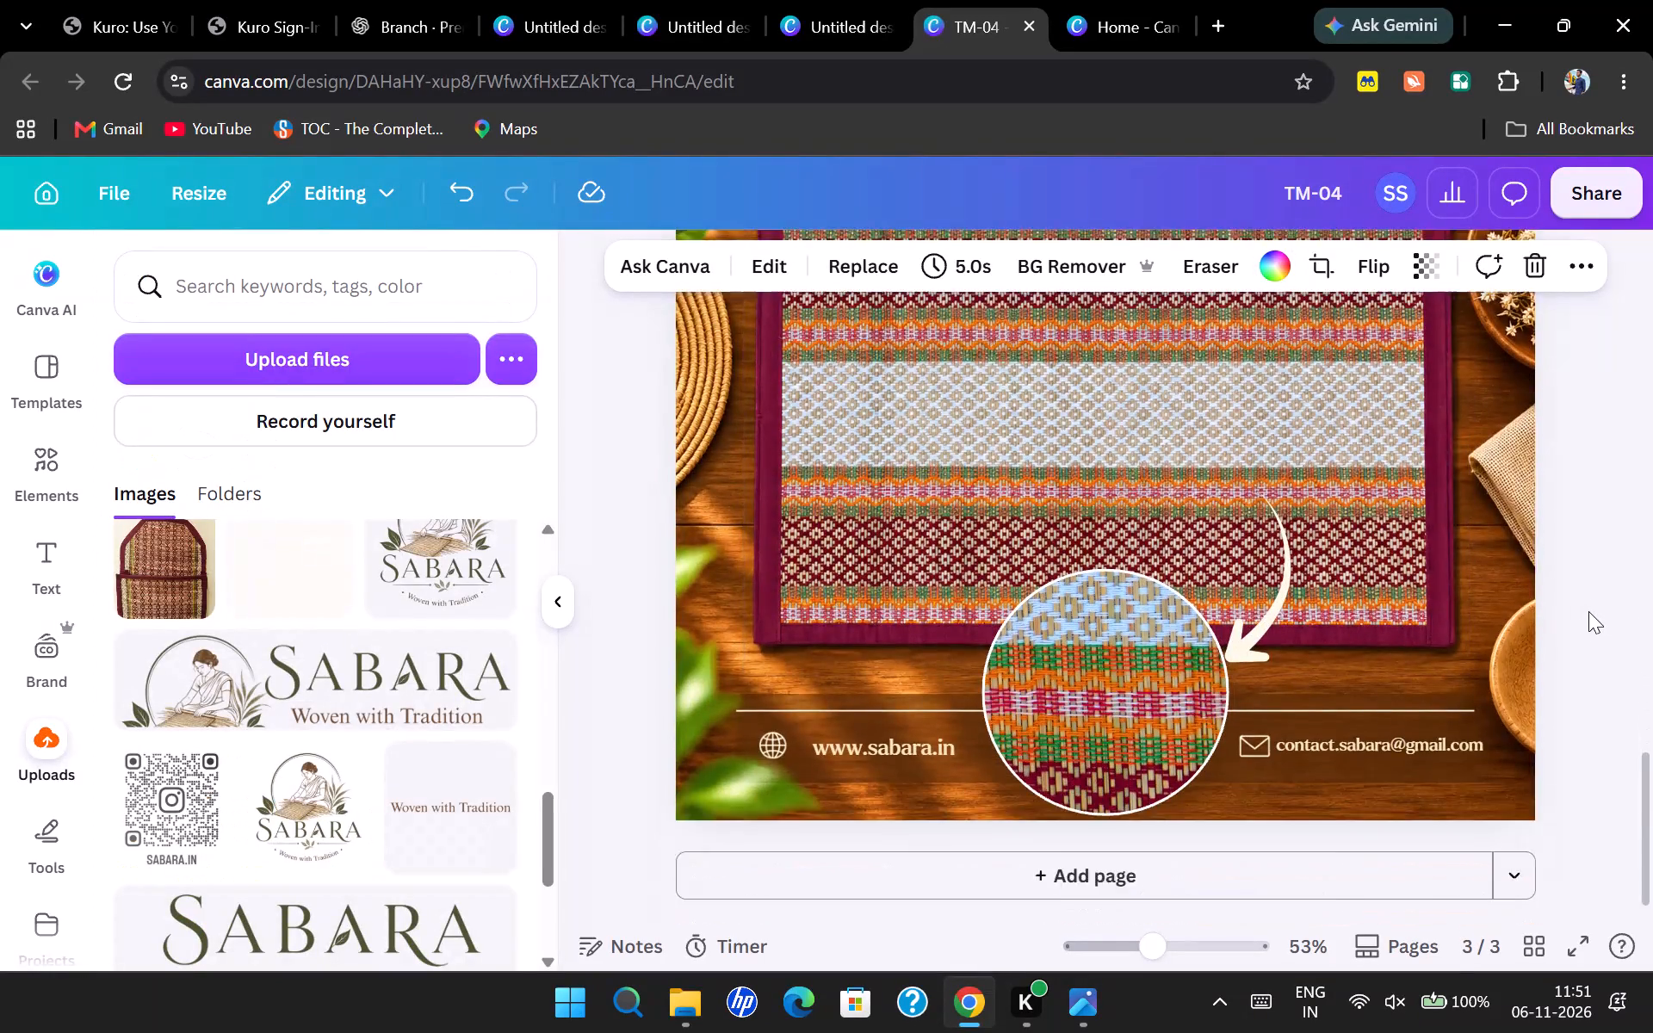
scroll(1588, 611, up, 1)
scroll(1588, 611, right, 2)
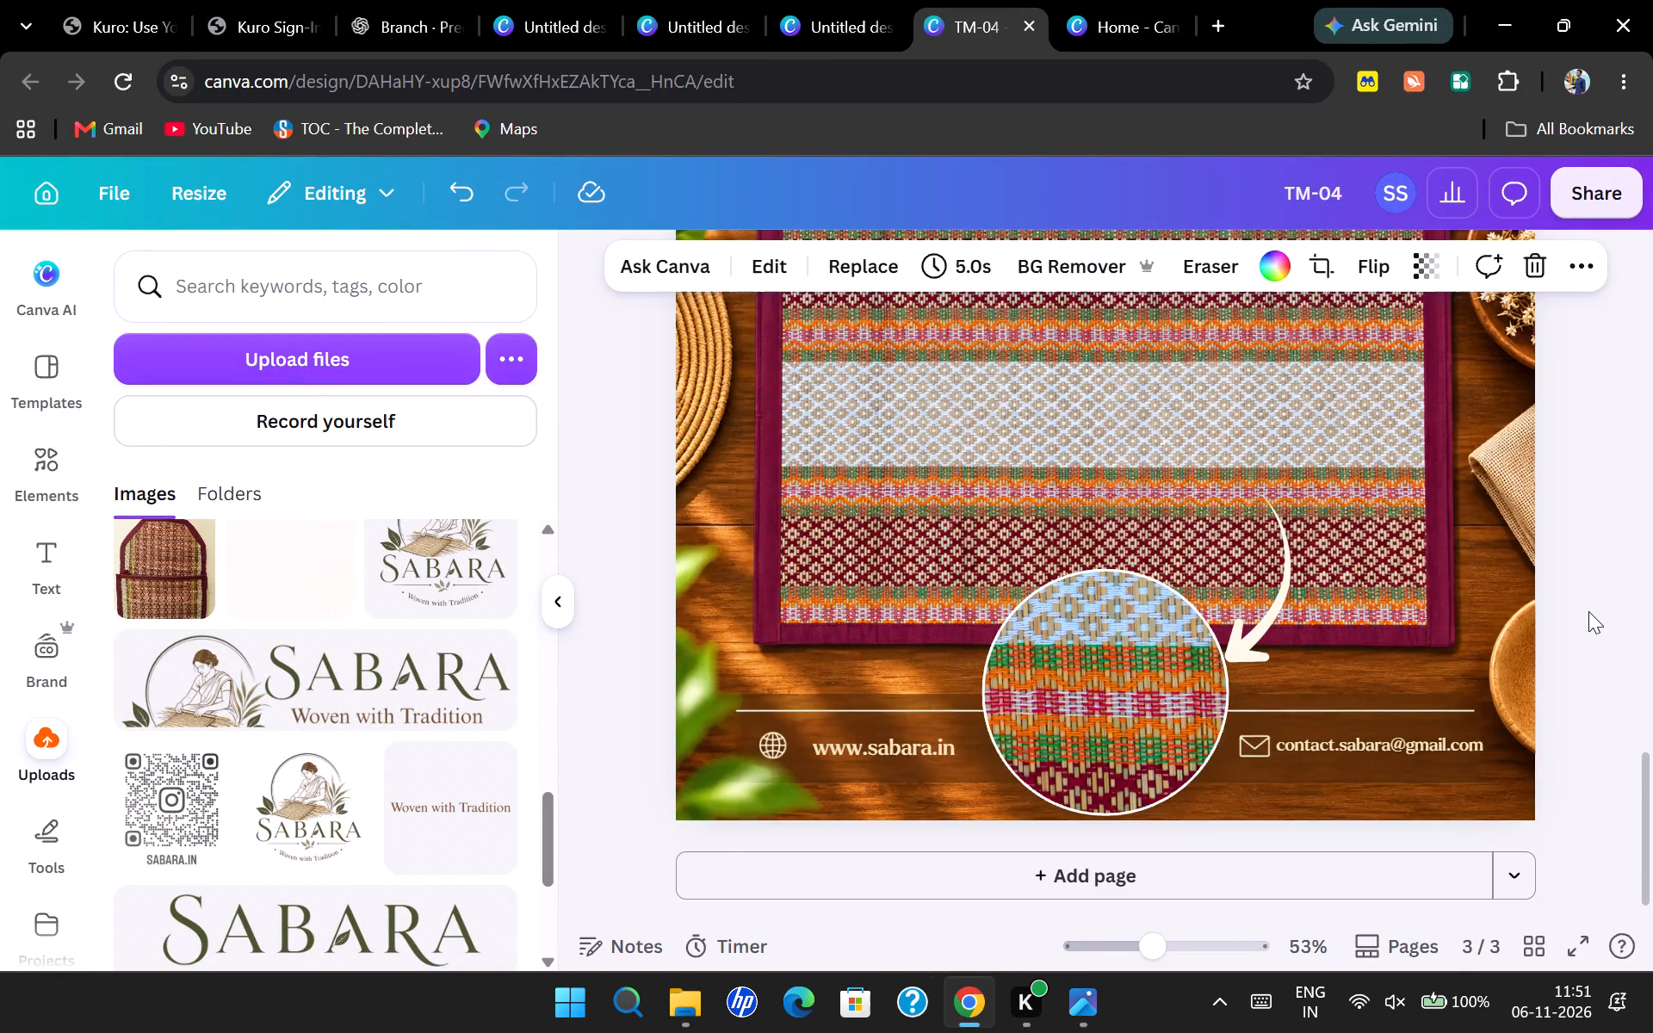
scroll(1588, 611, up, 10)
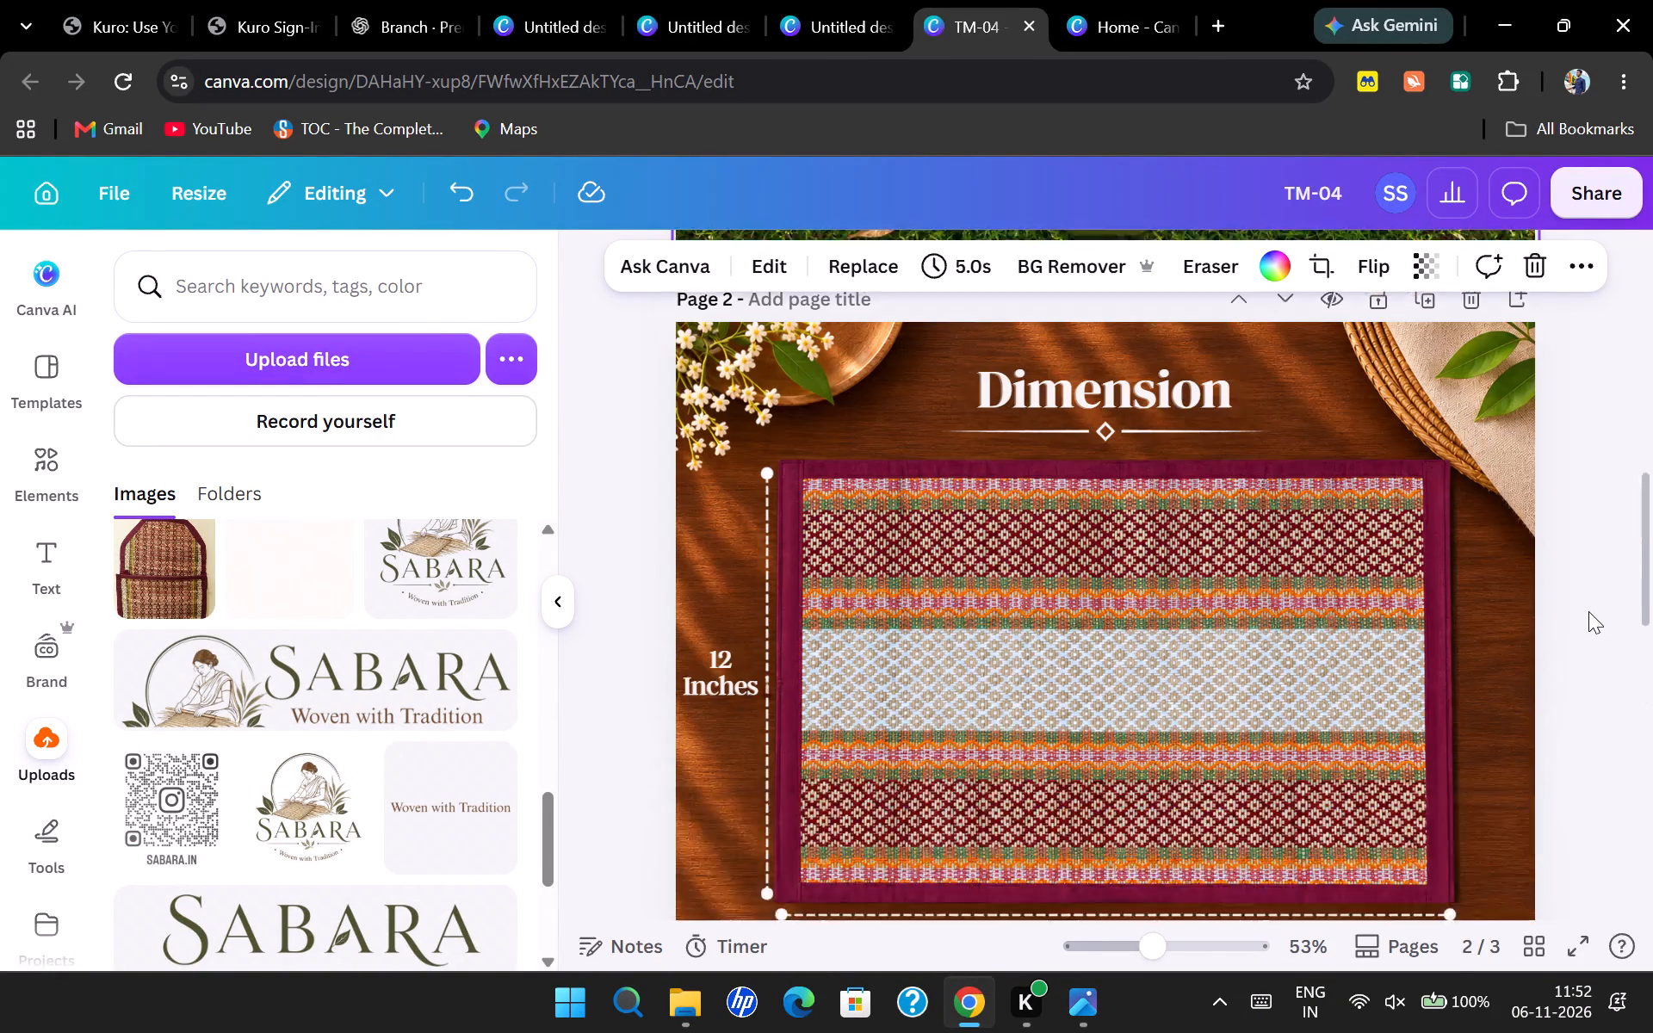
scroll(1588, 611, up, 1)
scroll(1588, 611, down, 7)
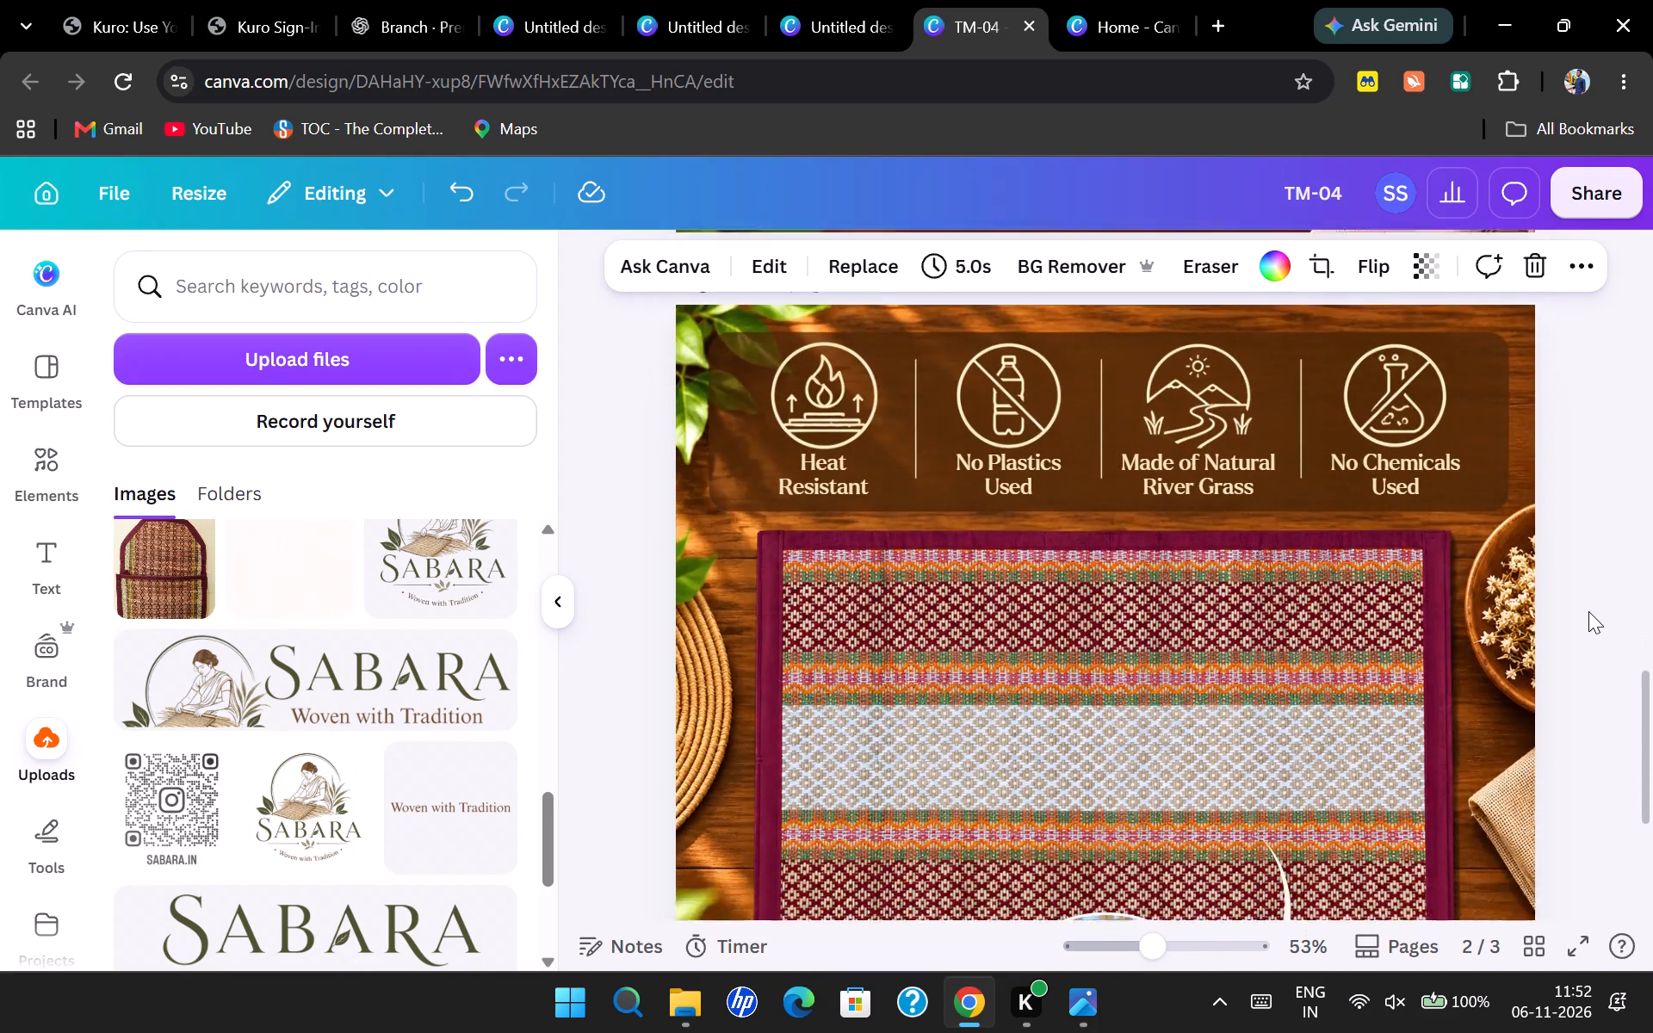
scroll(1588, 611, down, 2)
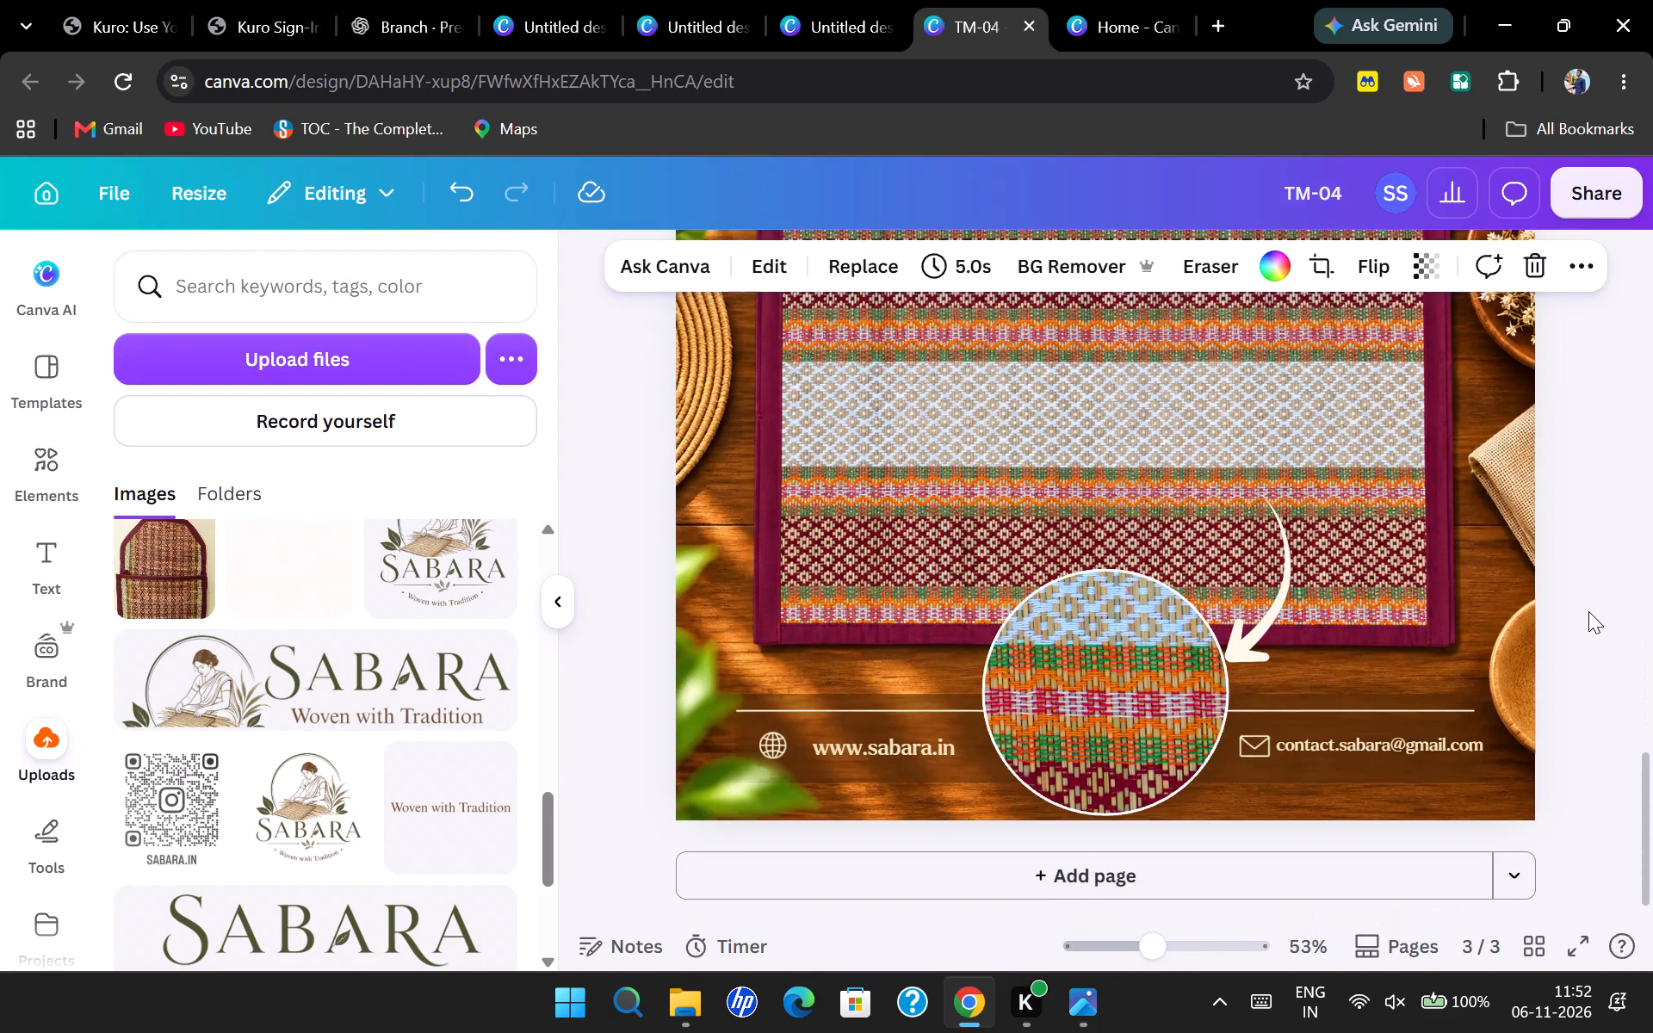
scroll(1588, 611, up, 6)
scroll(1588, 611, down, 9)
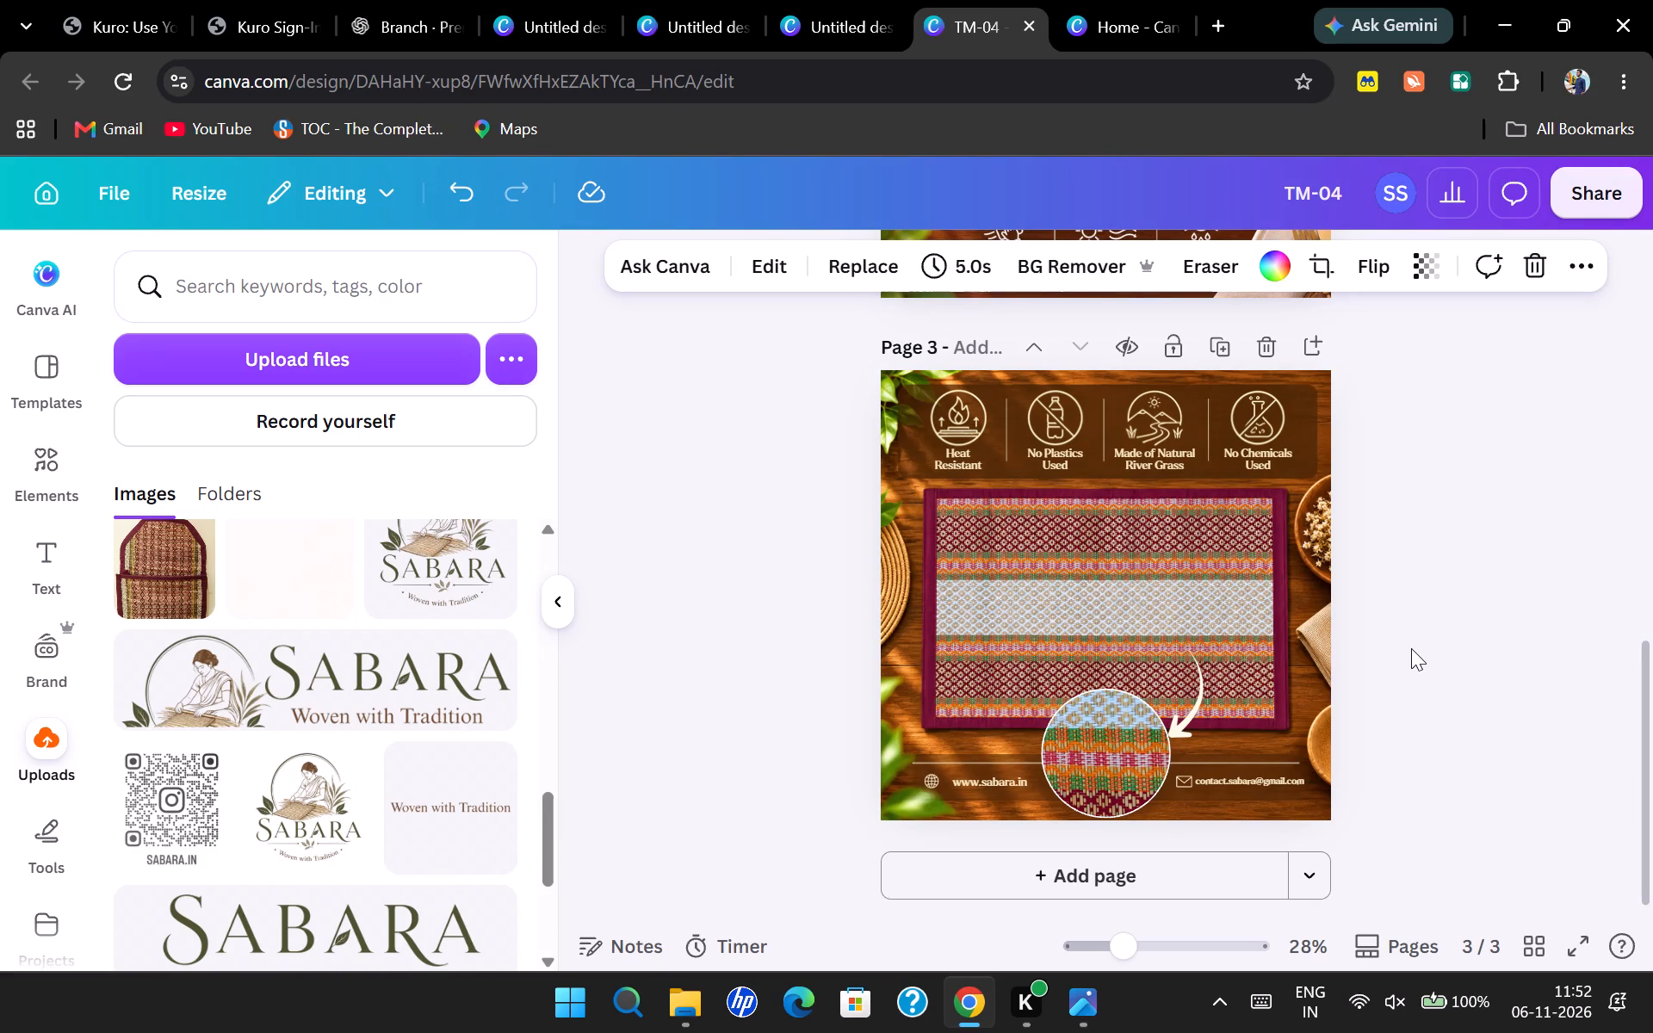
Set the transparency of the brown panel behind the four feature icons on page 3 to 65.
scroll(1408, 646, up, 1)
click(1289, 566)
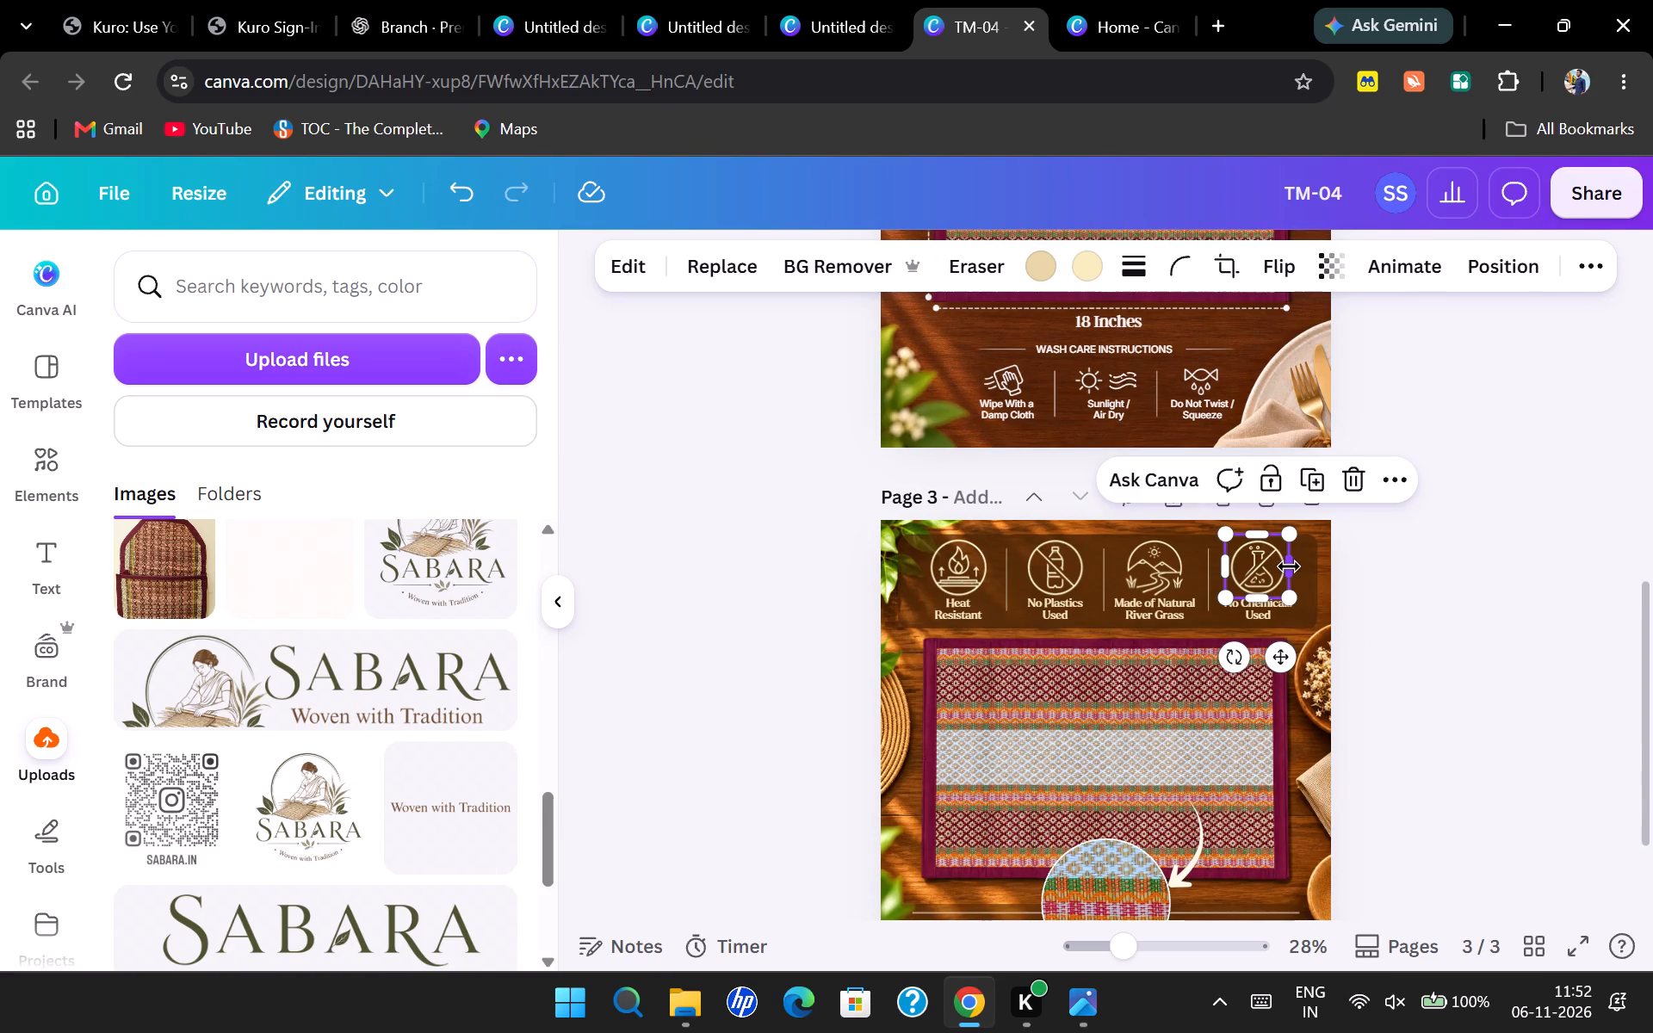
click(910, 556)
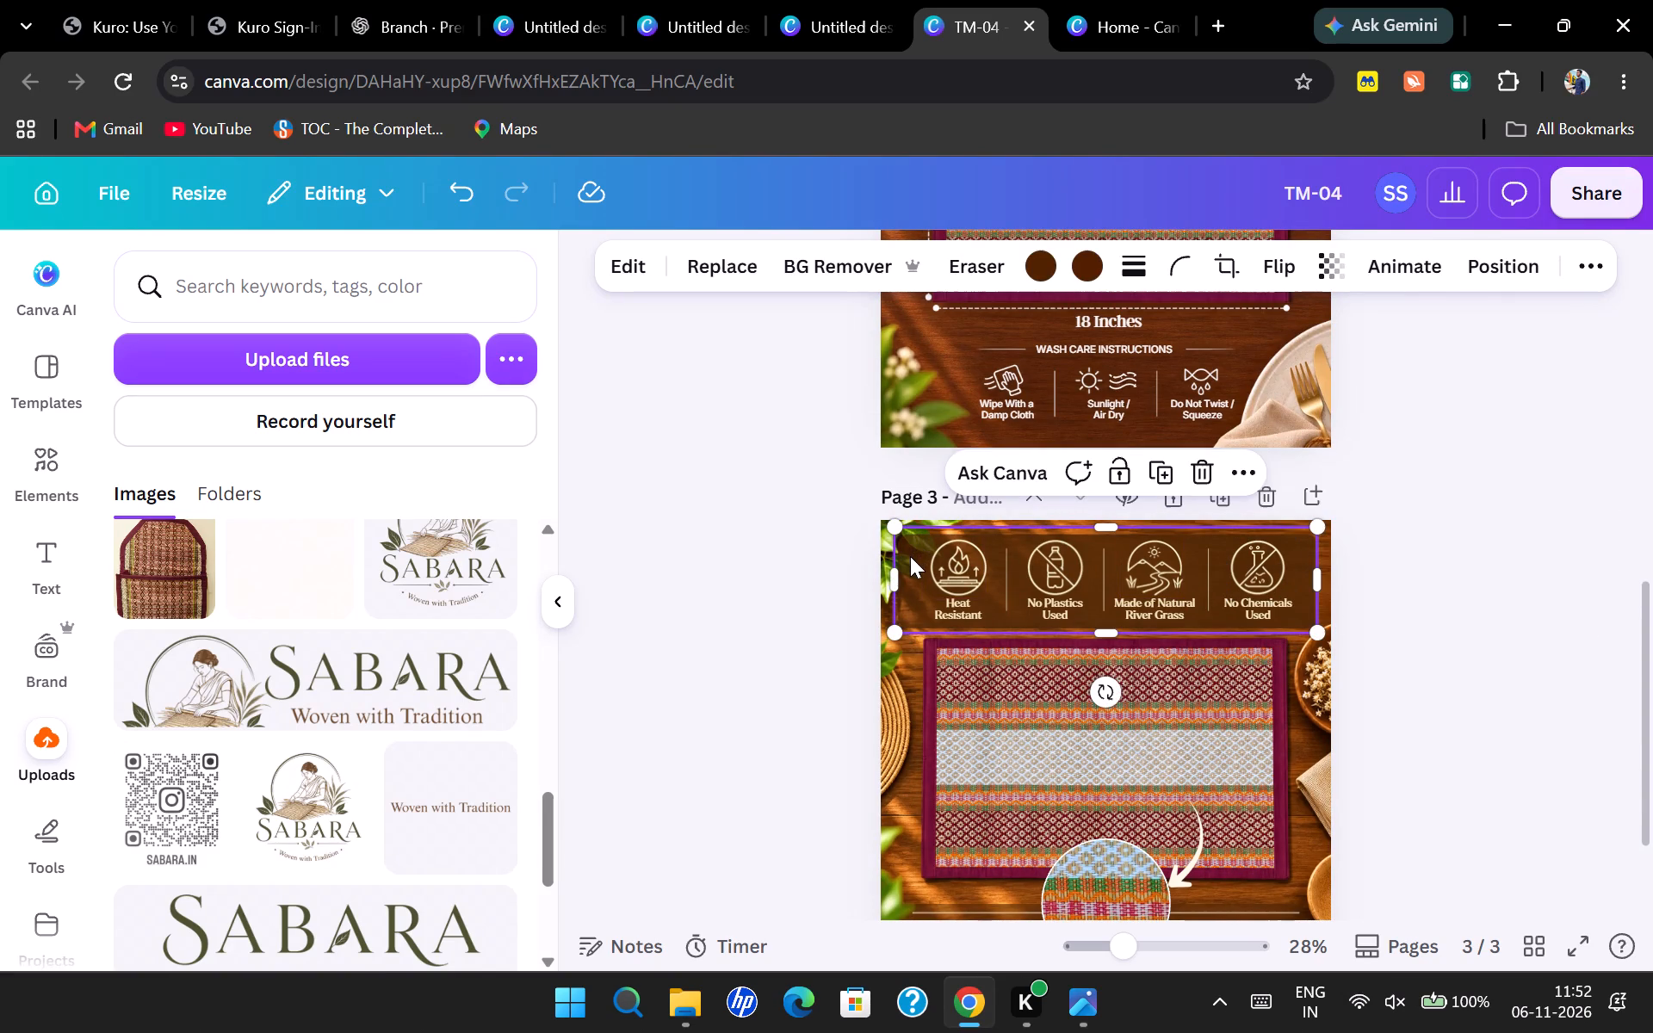
click(1325, 267)
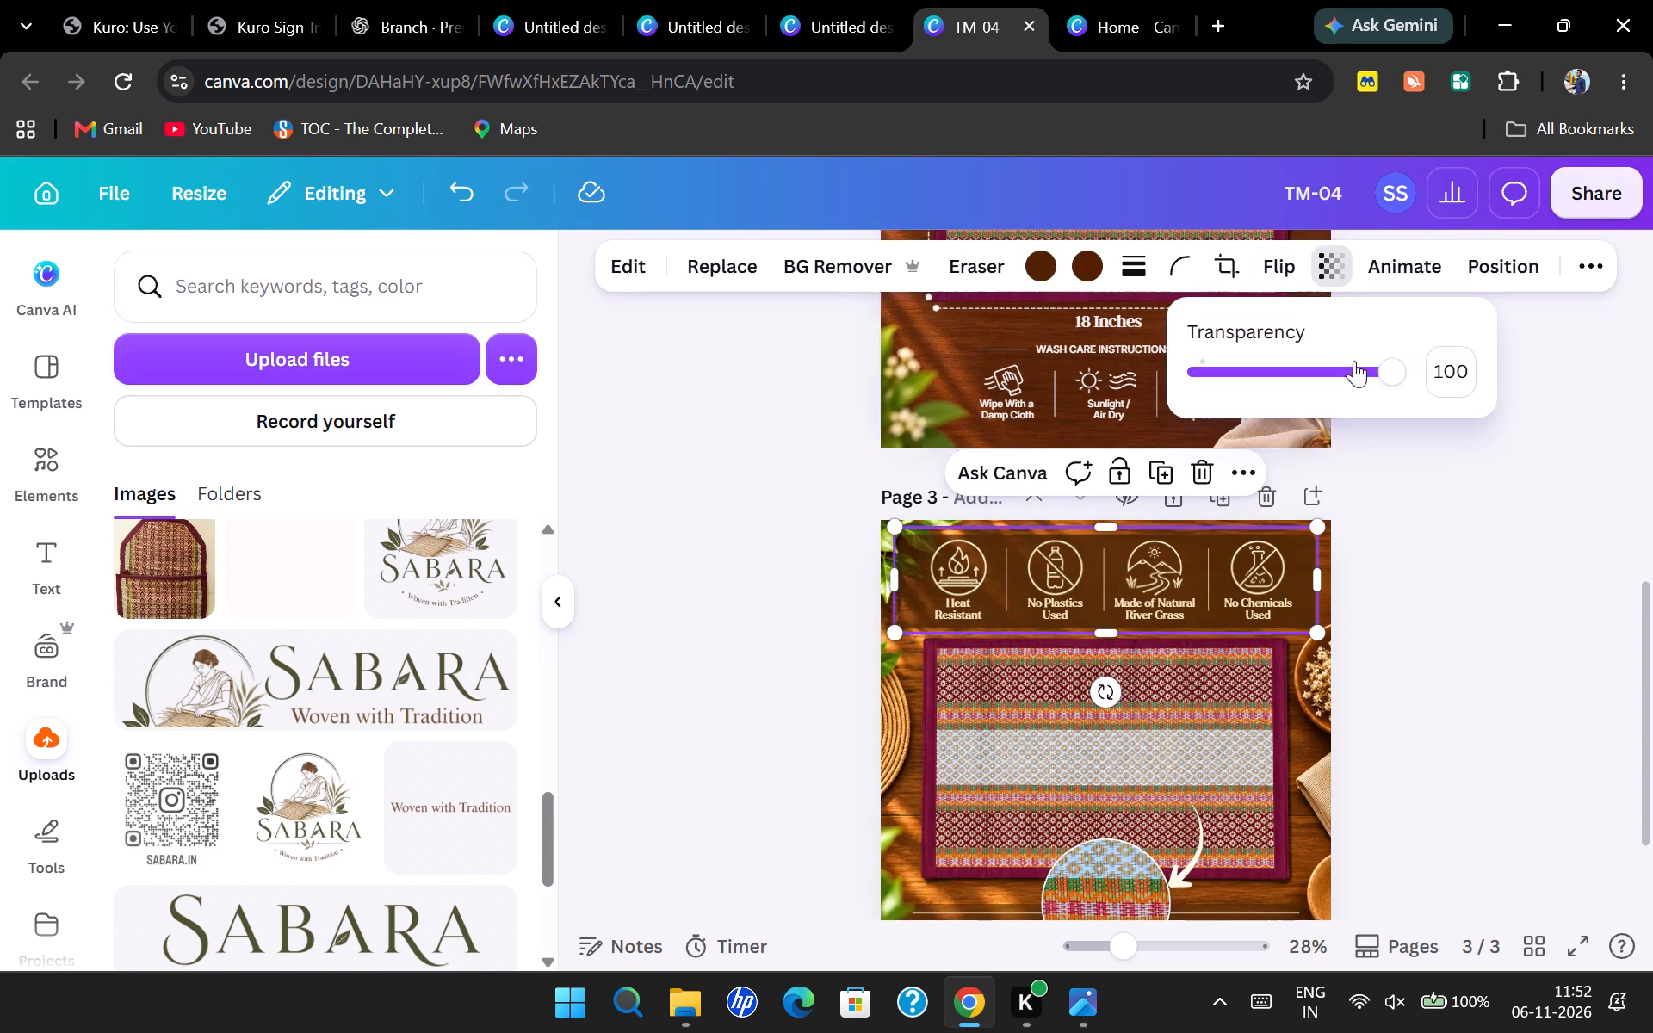
drag(1389, 374, 1324, 395)
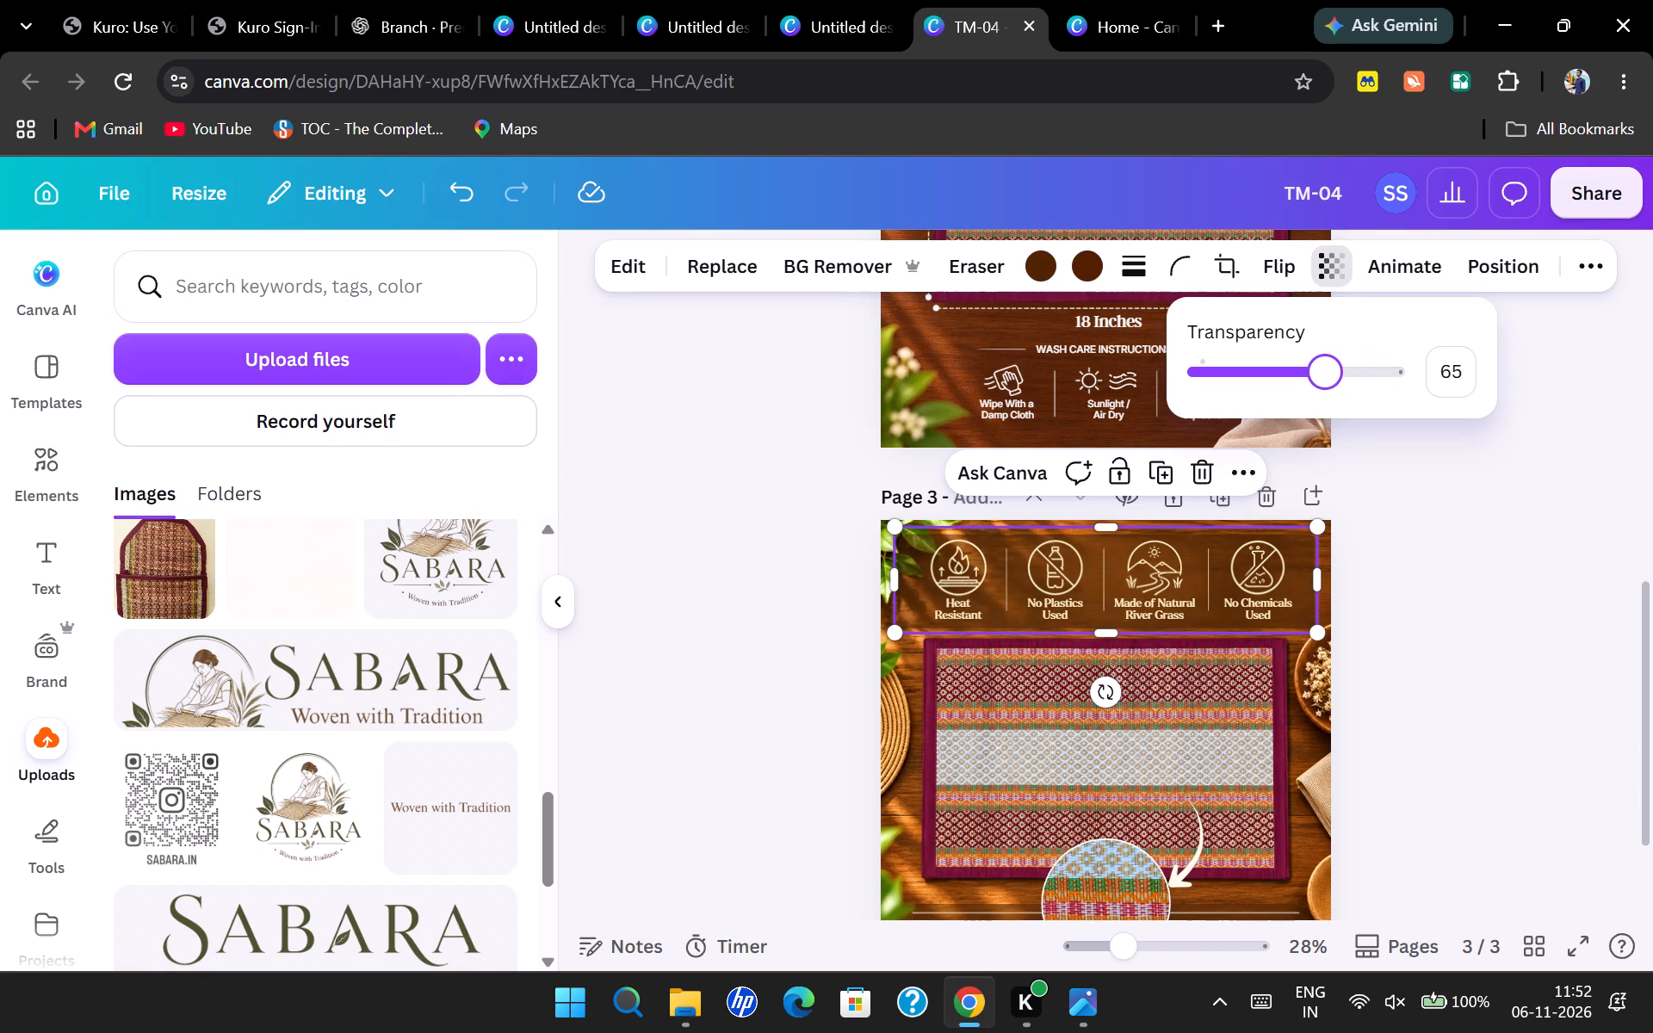
drag(1324, 395, 1323, 395)
click(1472, 609)
scroll(1472, 609, up, 1)
click(1472, 609)
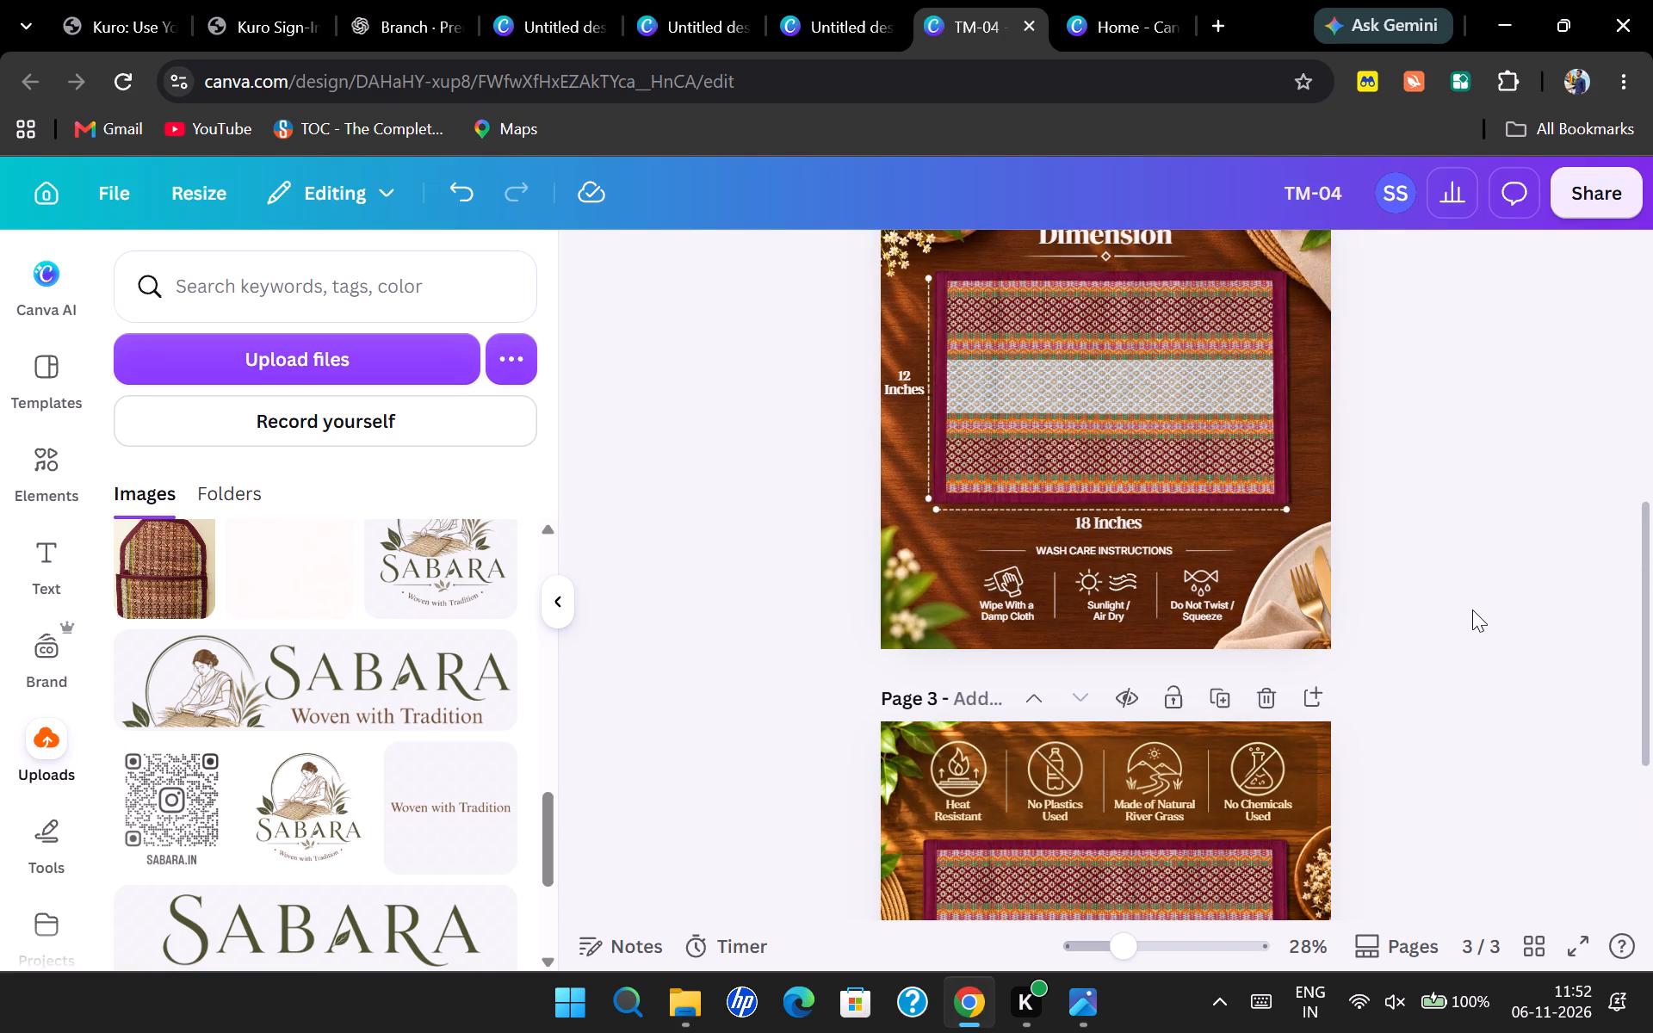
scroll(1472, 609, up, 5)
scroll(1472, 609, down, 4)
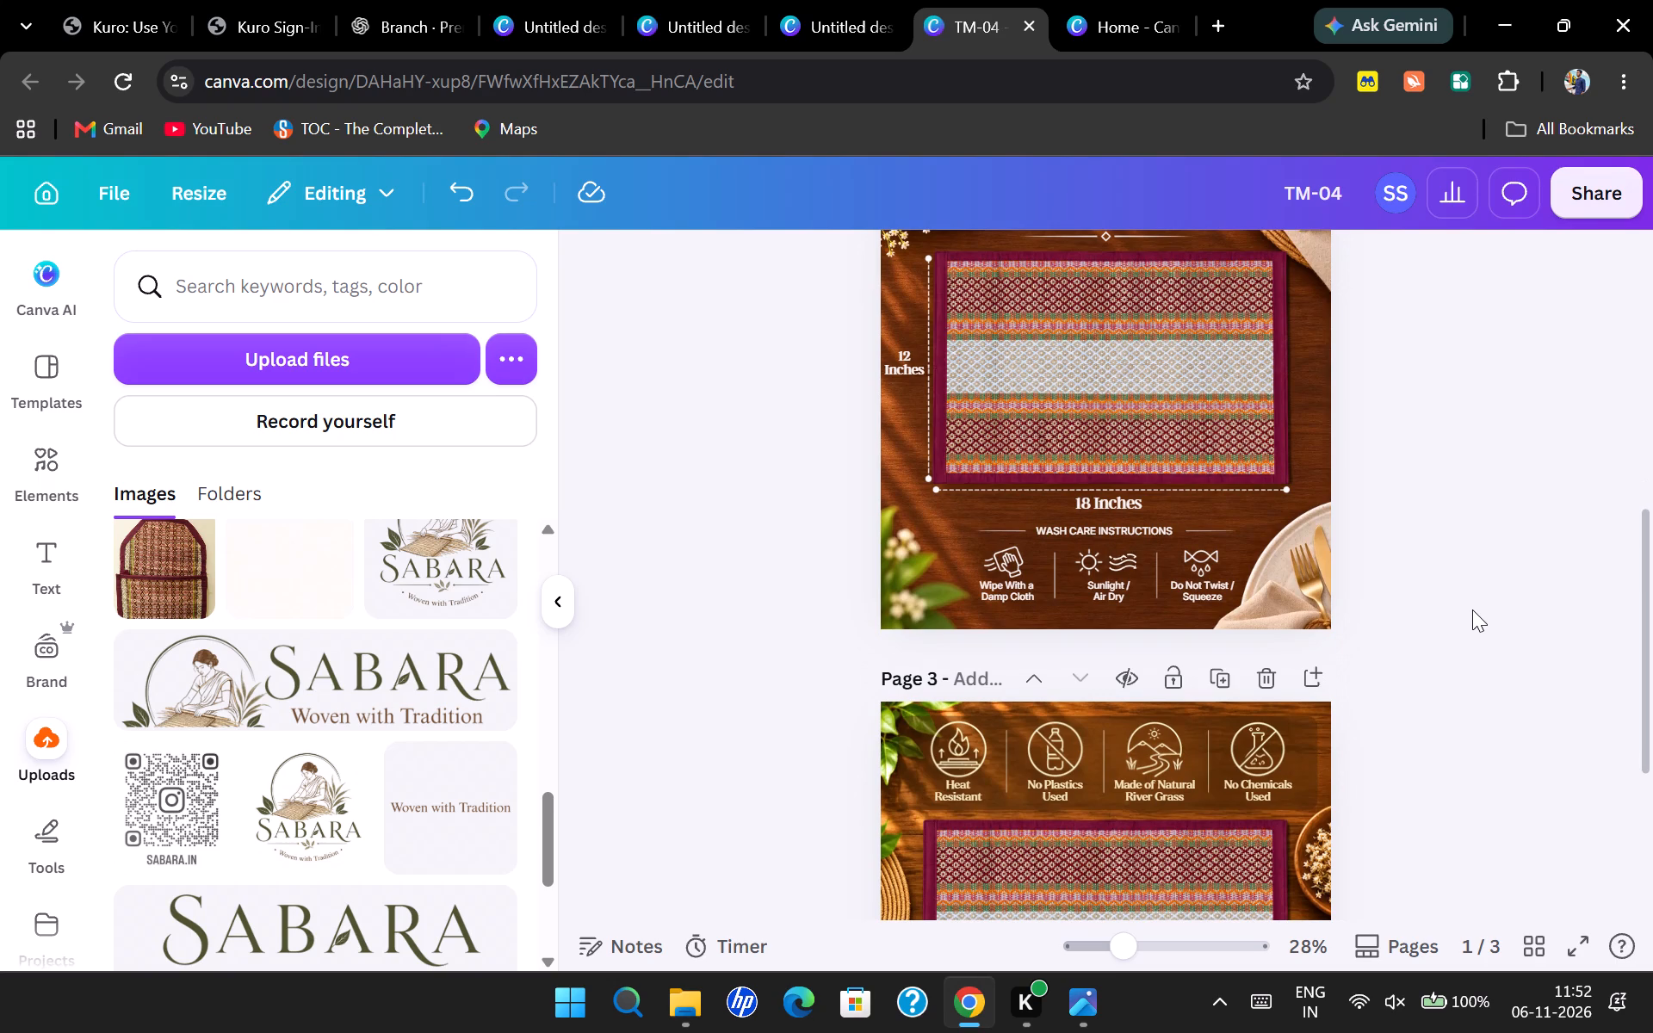
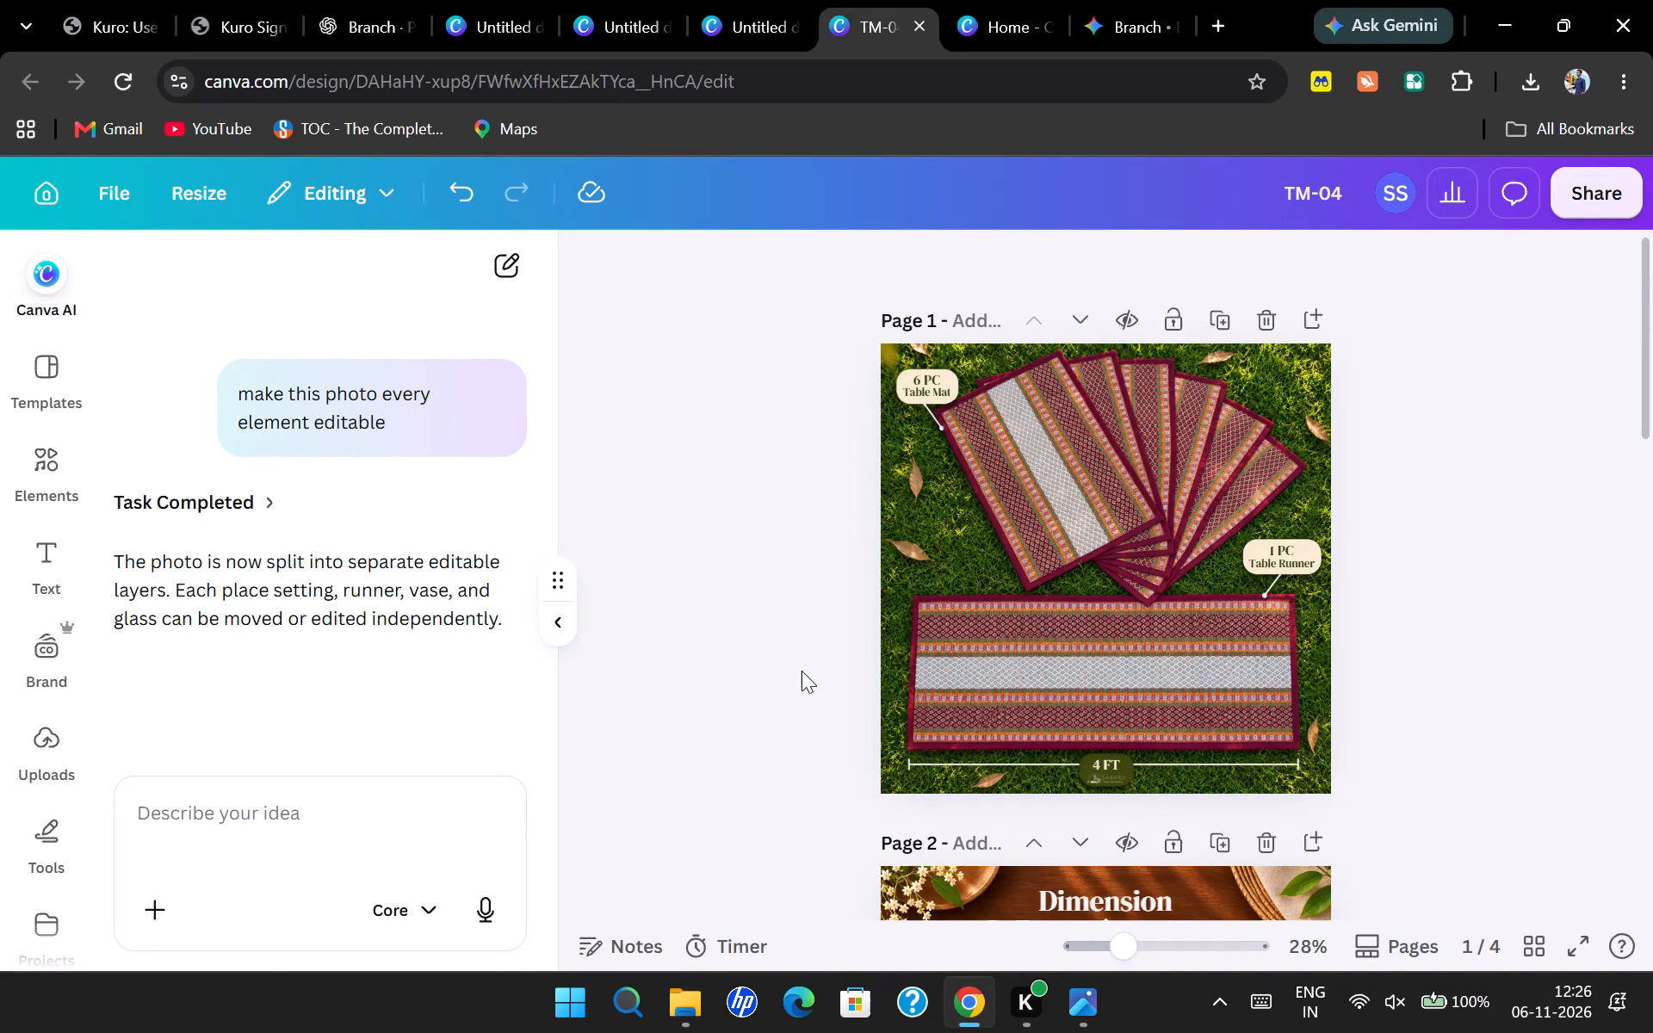
scroll(1029, 642, down, 1)
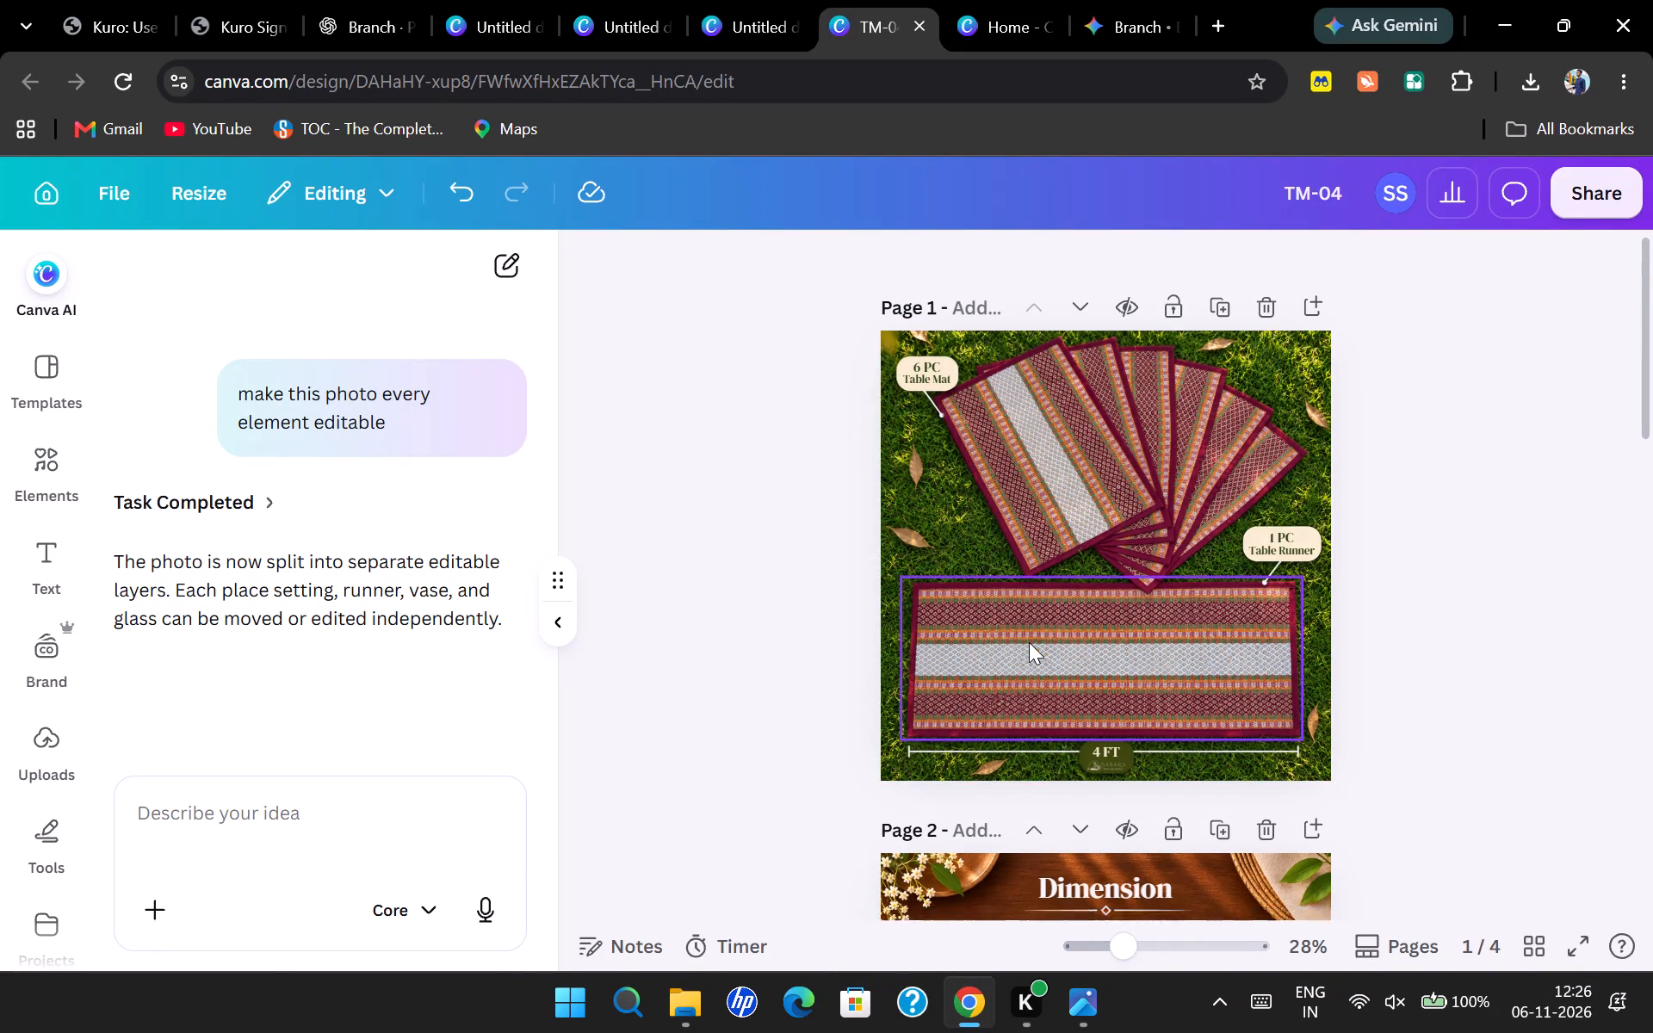
scroll(1029, 642, down, 2)
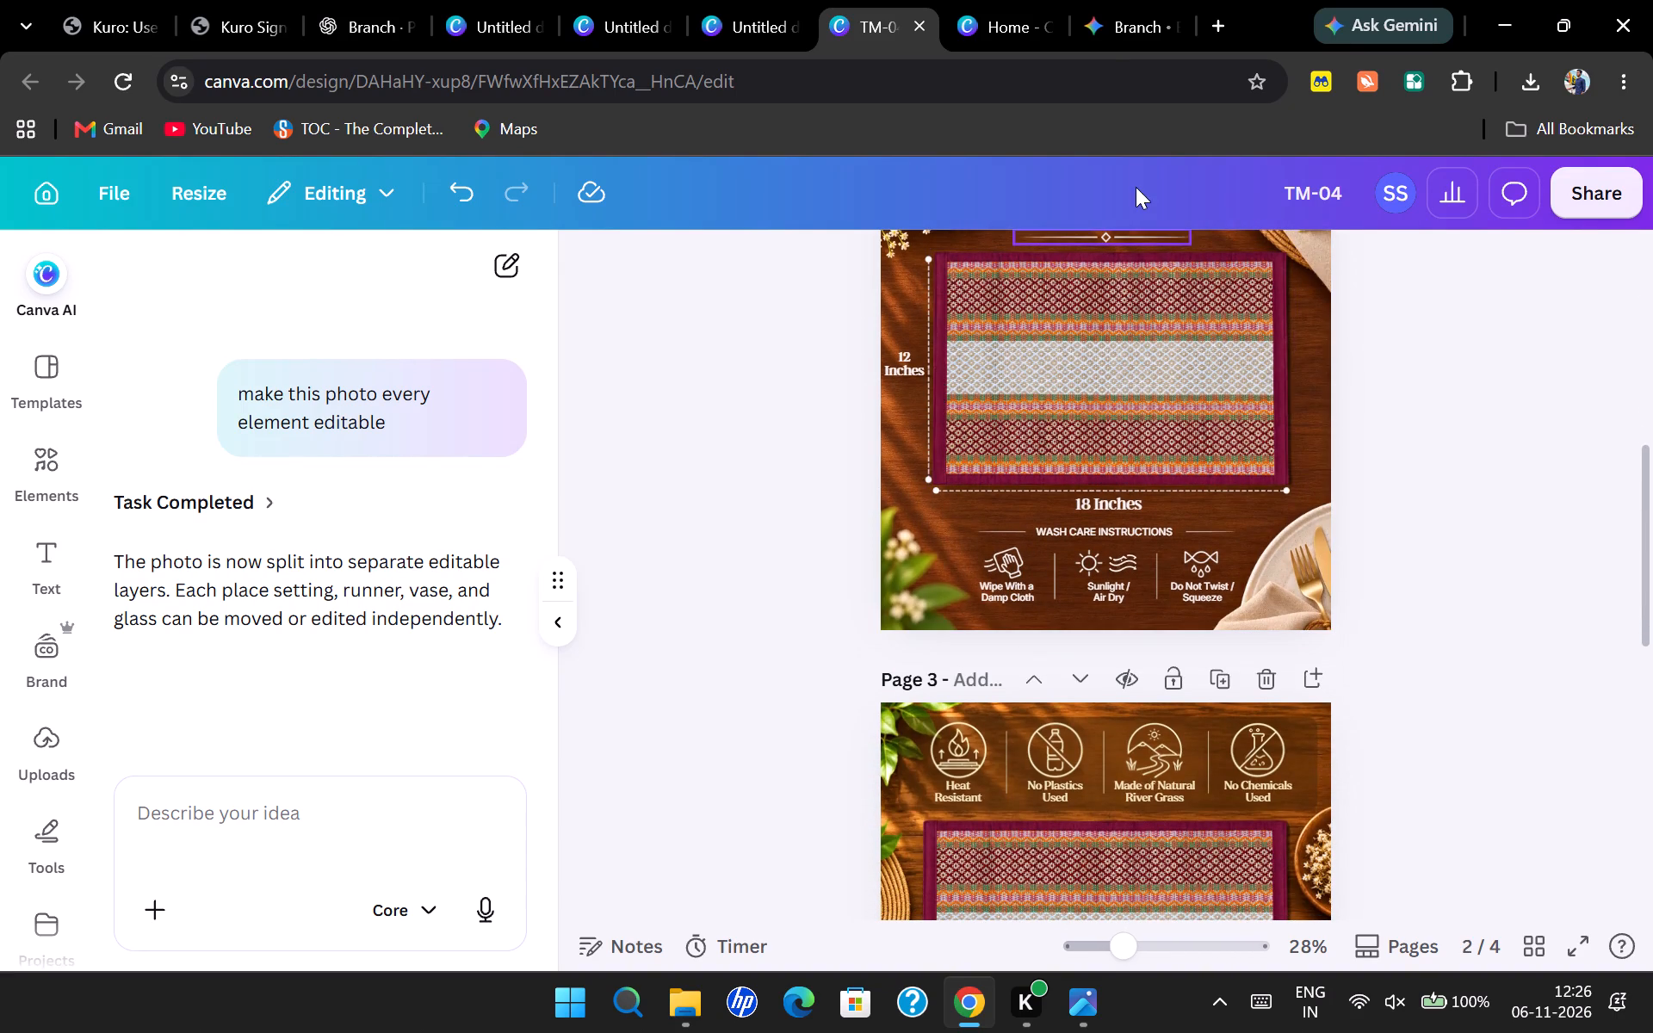
click(990, 13)
scroll(781, 342, down, 1)
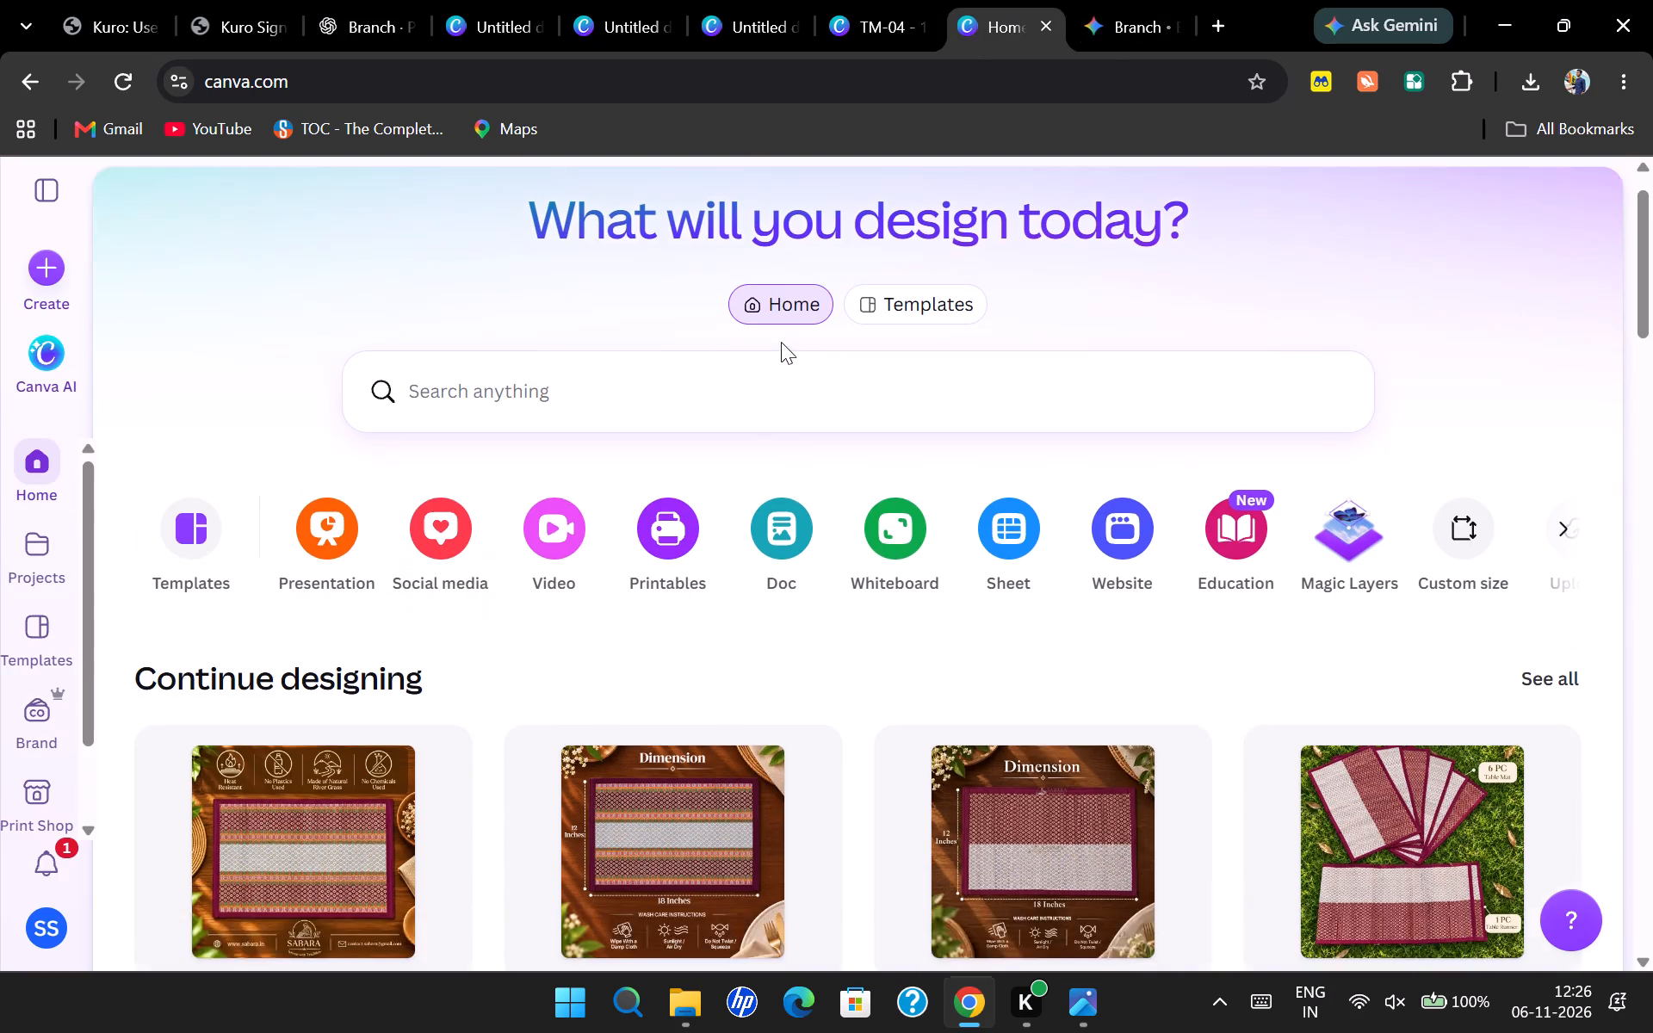
scroll(781, 342, down, 1)
scroll(800, 646, down, 3)
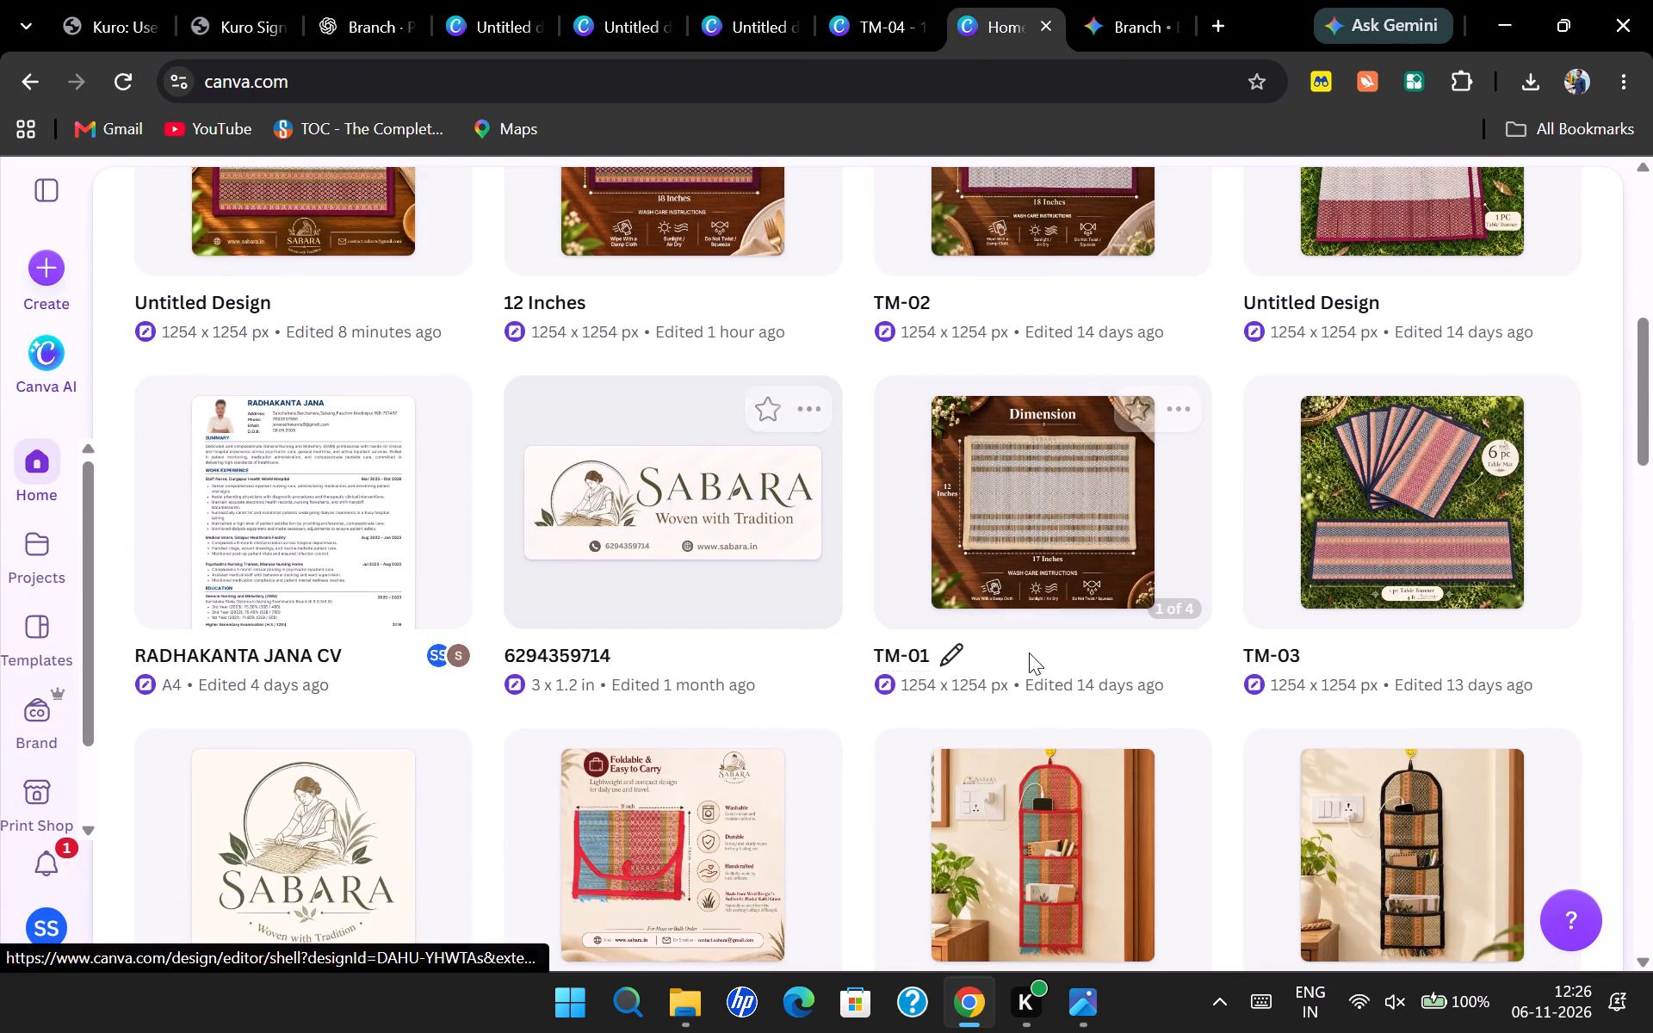
click(1006, 540)
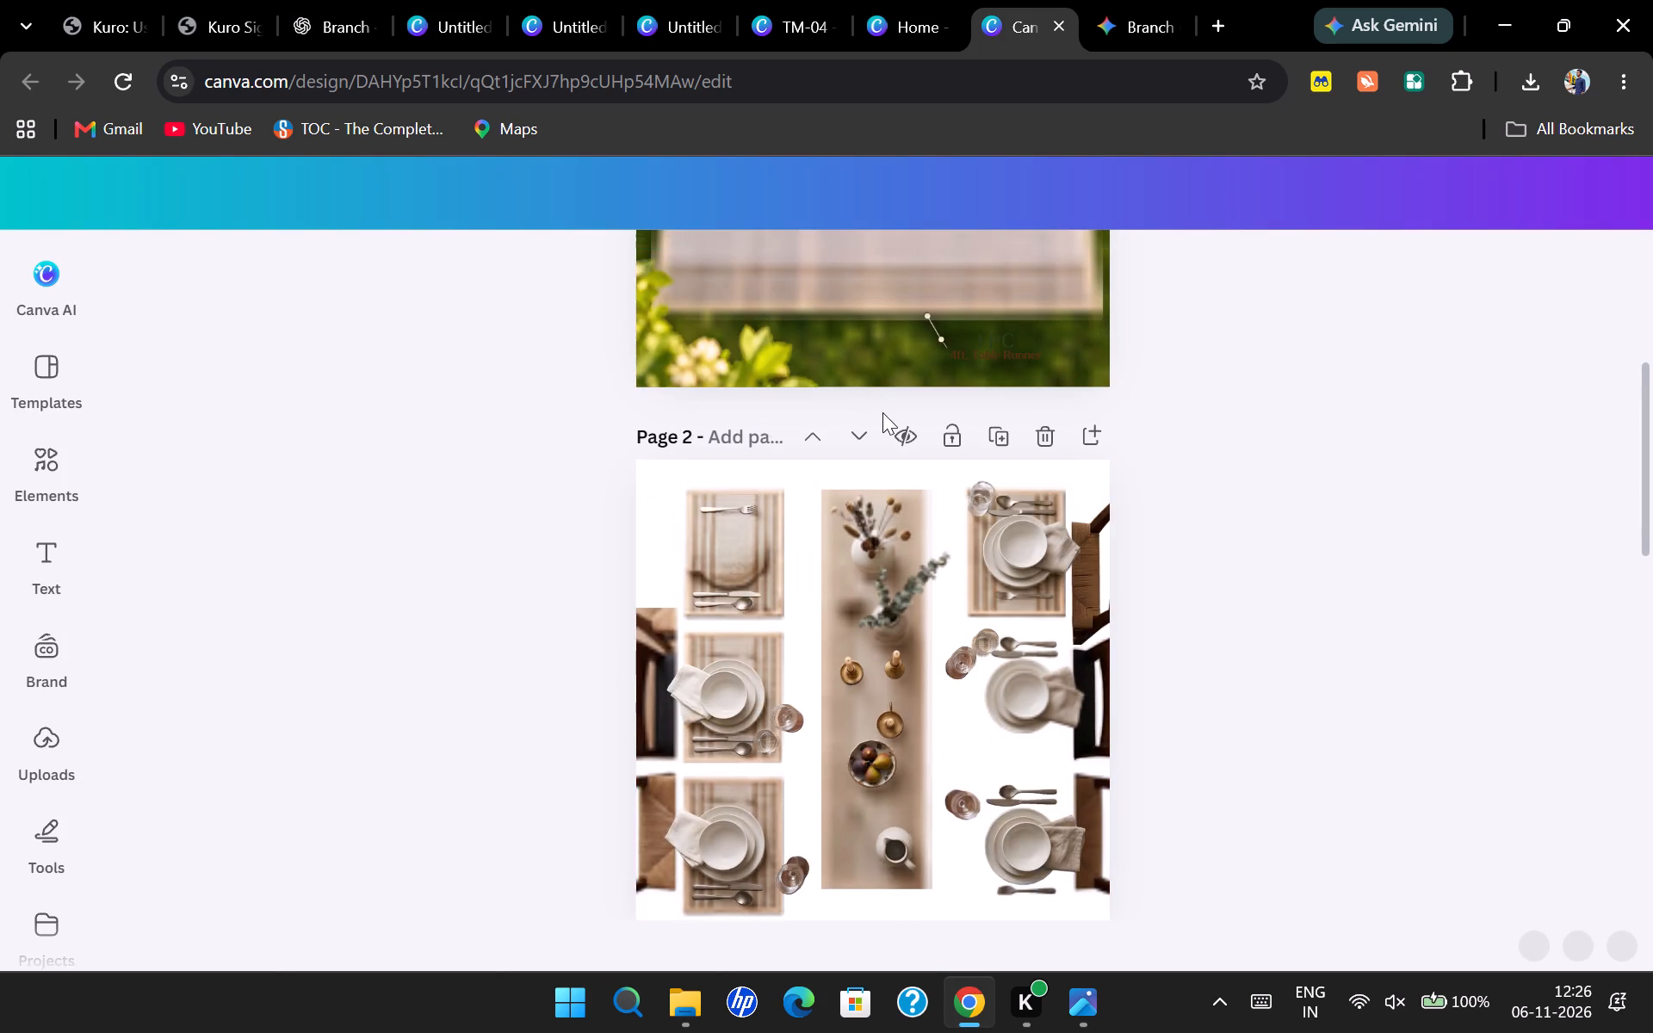
Examine the TM-01 design's pages as a reference, comparing the product set, top-view dining scene and Dimension layouts.
scroll(882, 412, up, 3)
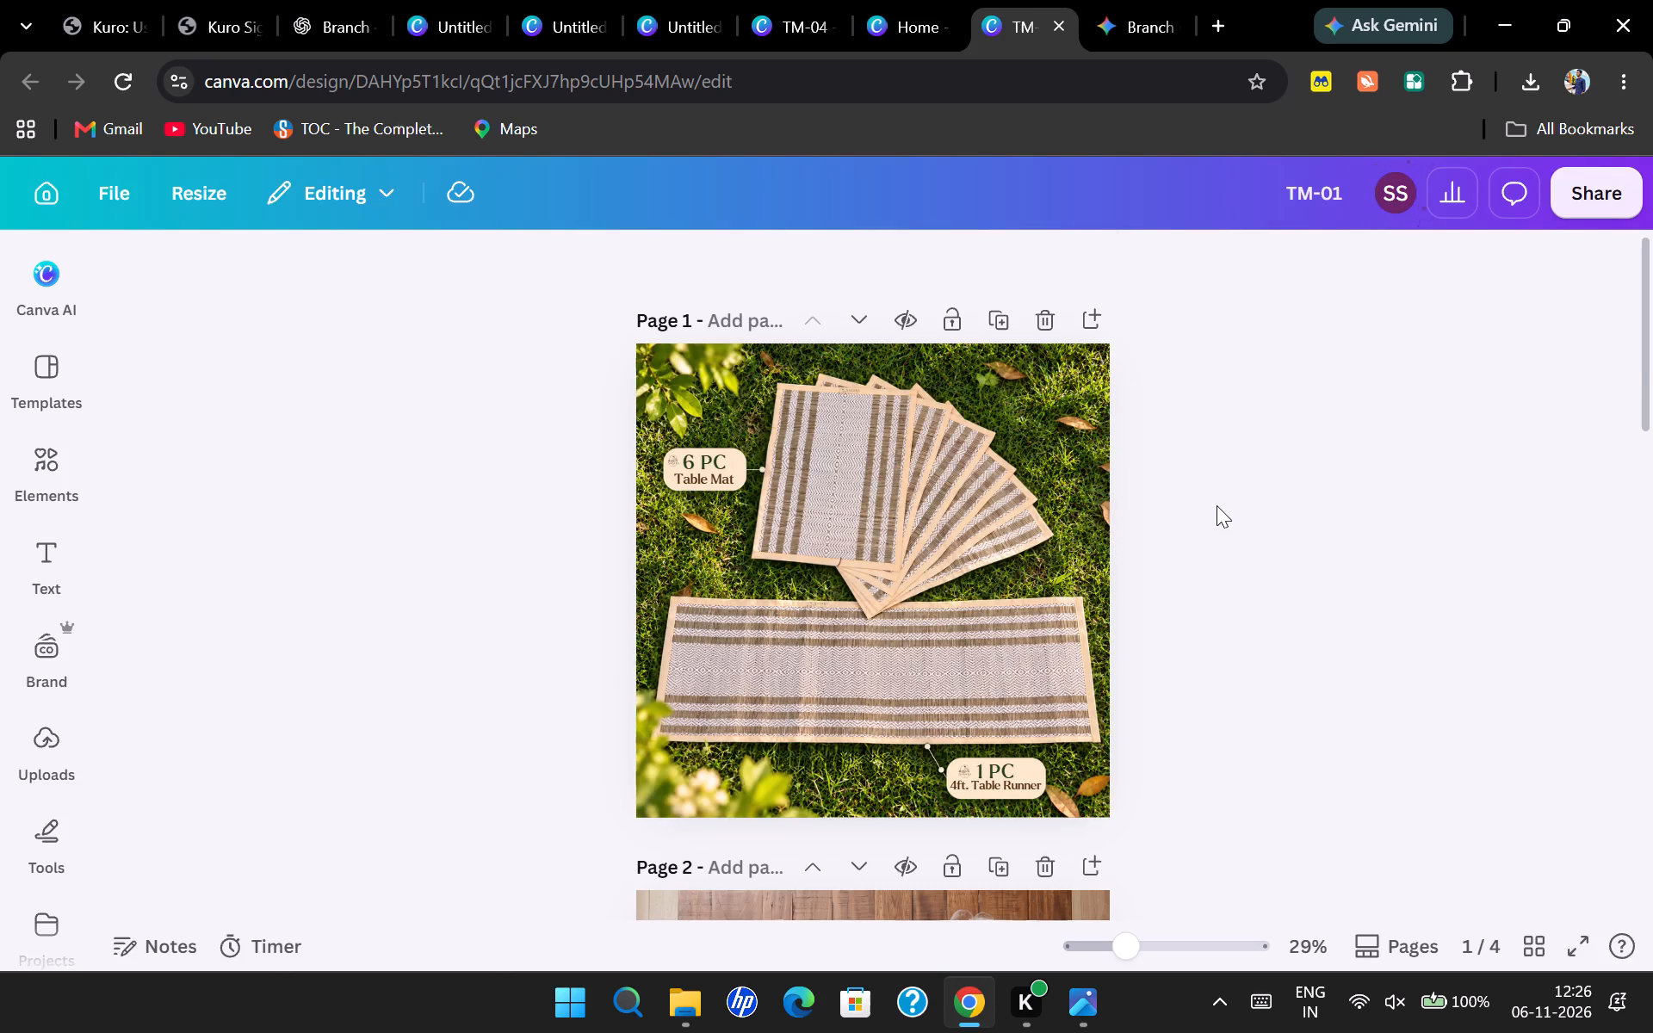
scroll(1217, 505, up, 2)
scroll(986, 501, down, 3)
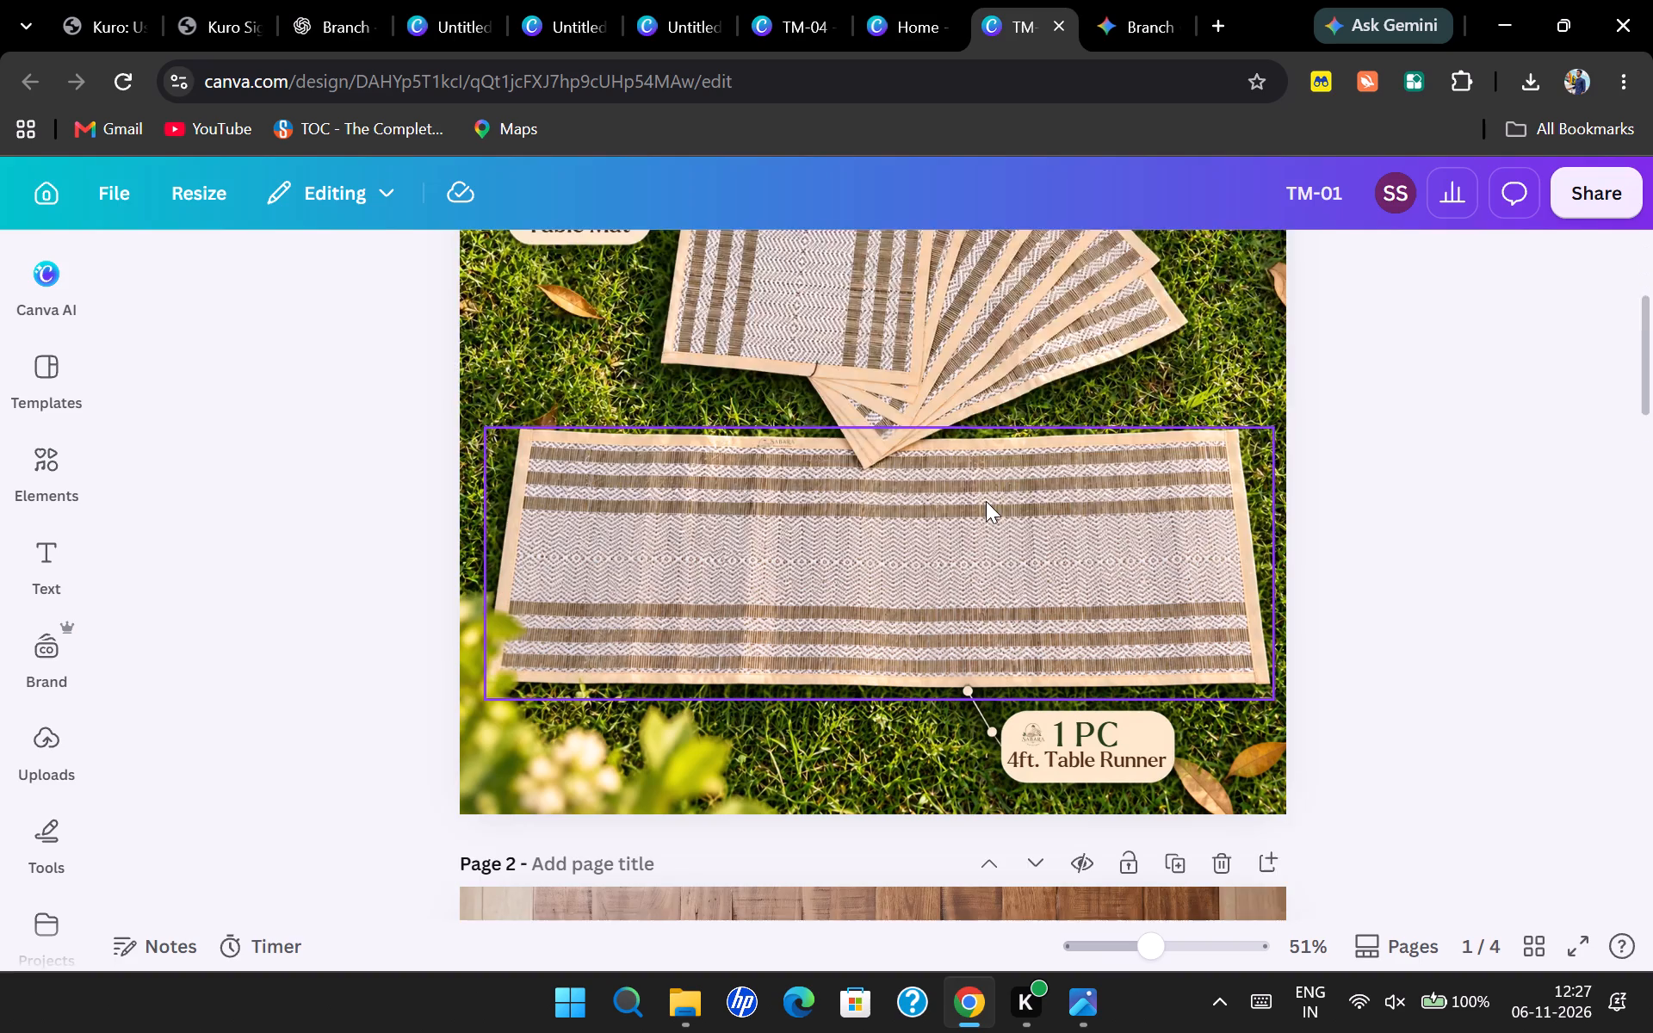
scroll(986, 501, down, 3)
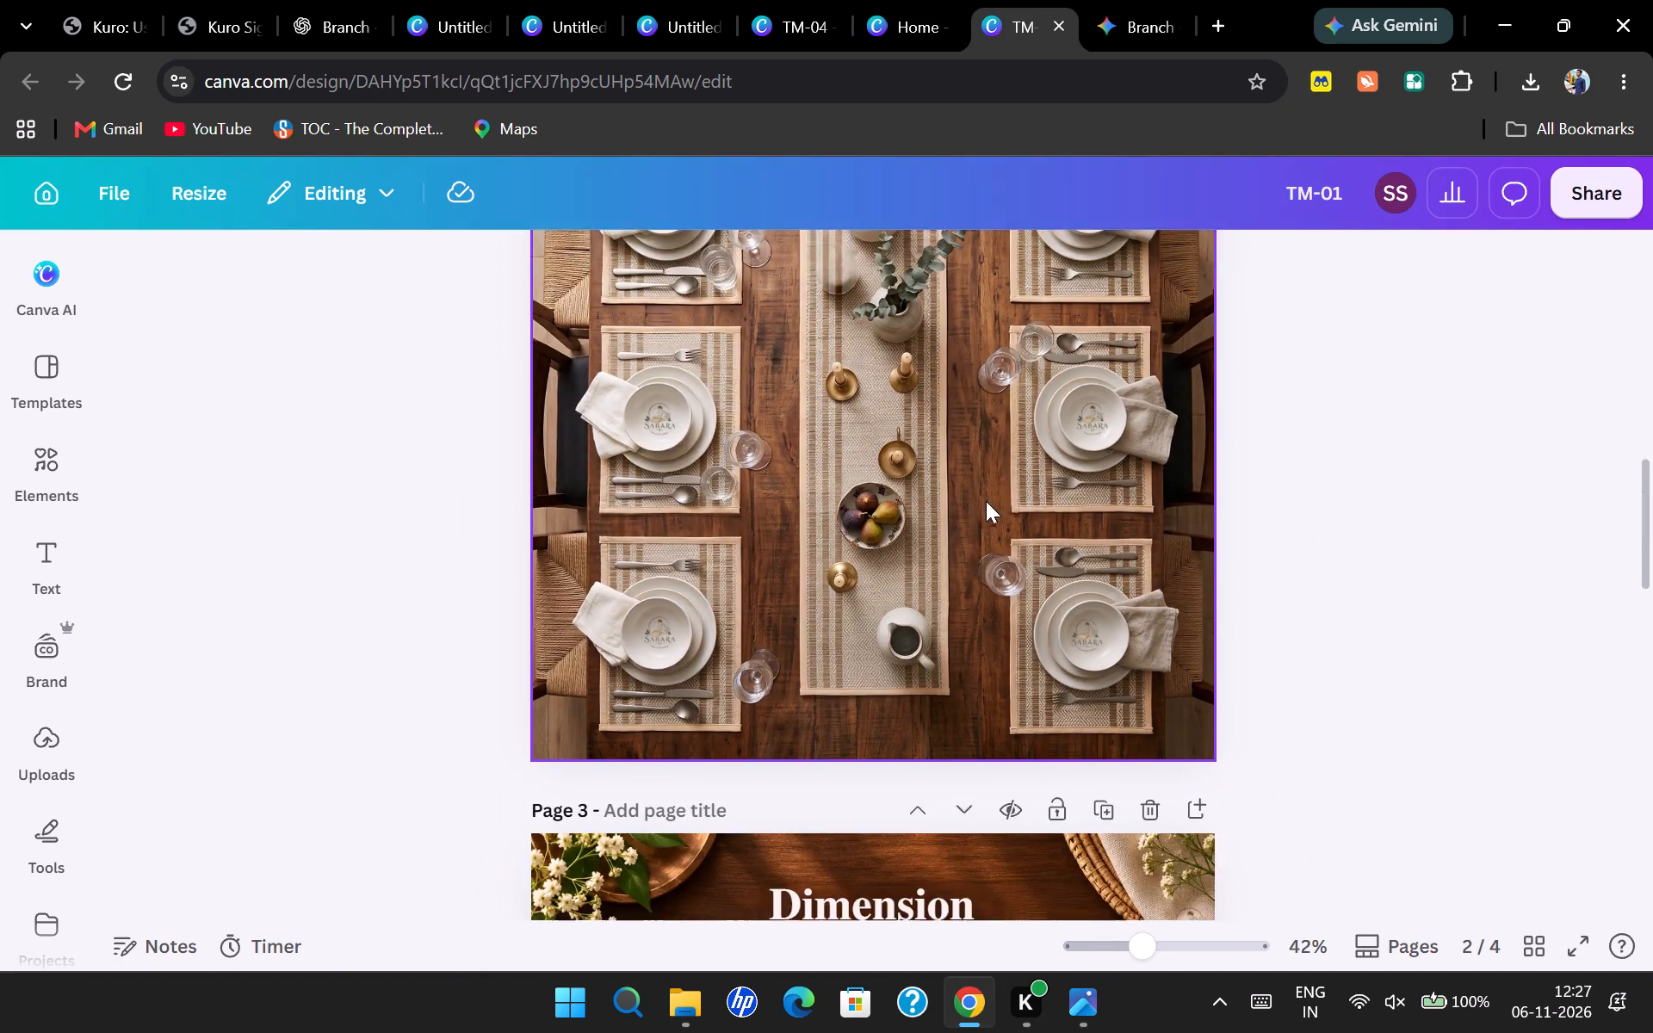
scroll(986, 501, up, 1)
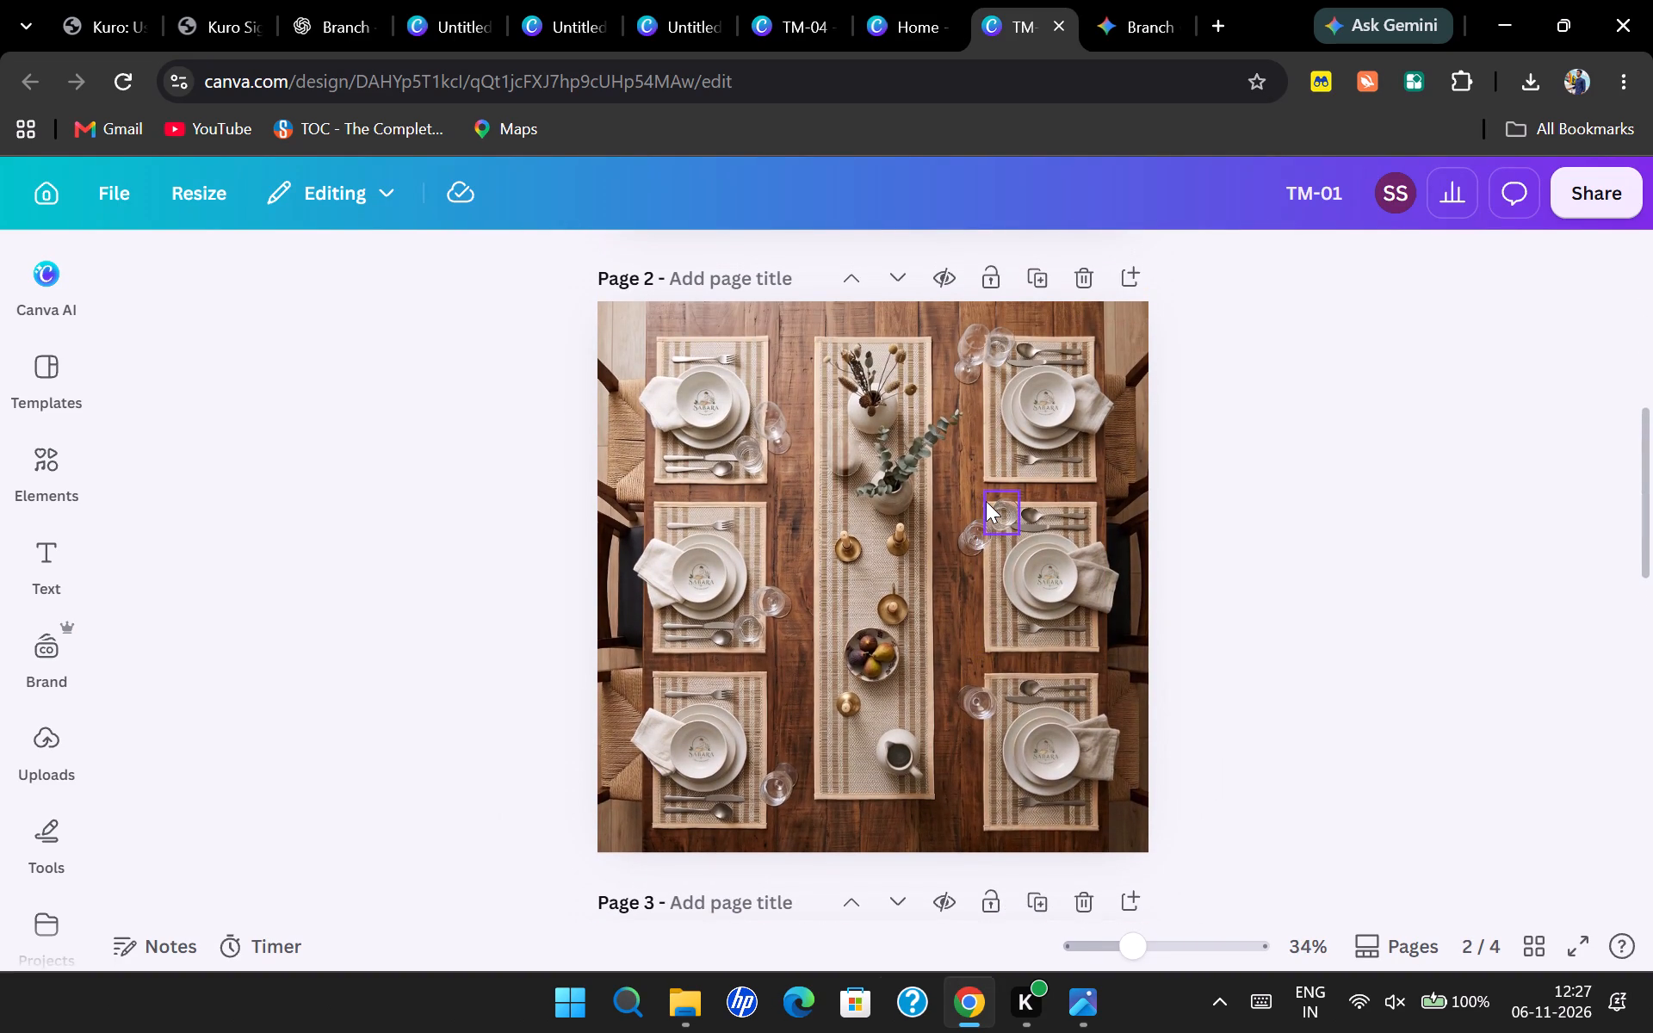
scroll(1162, 617, down, 4)
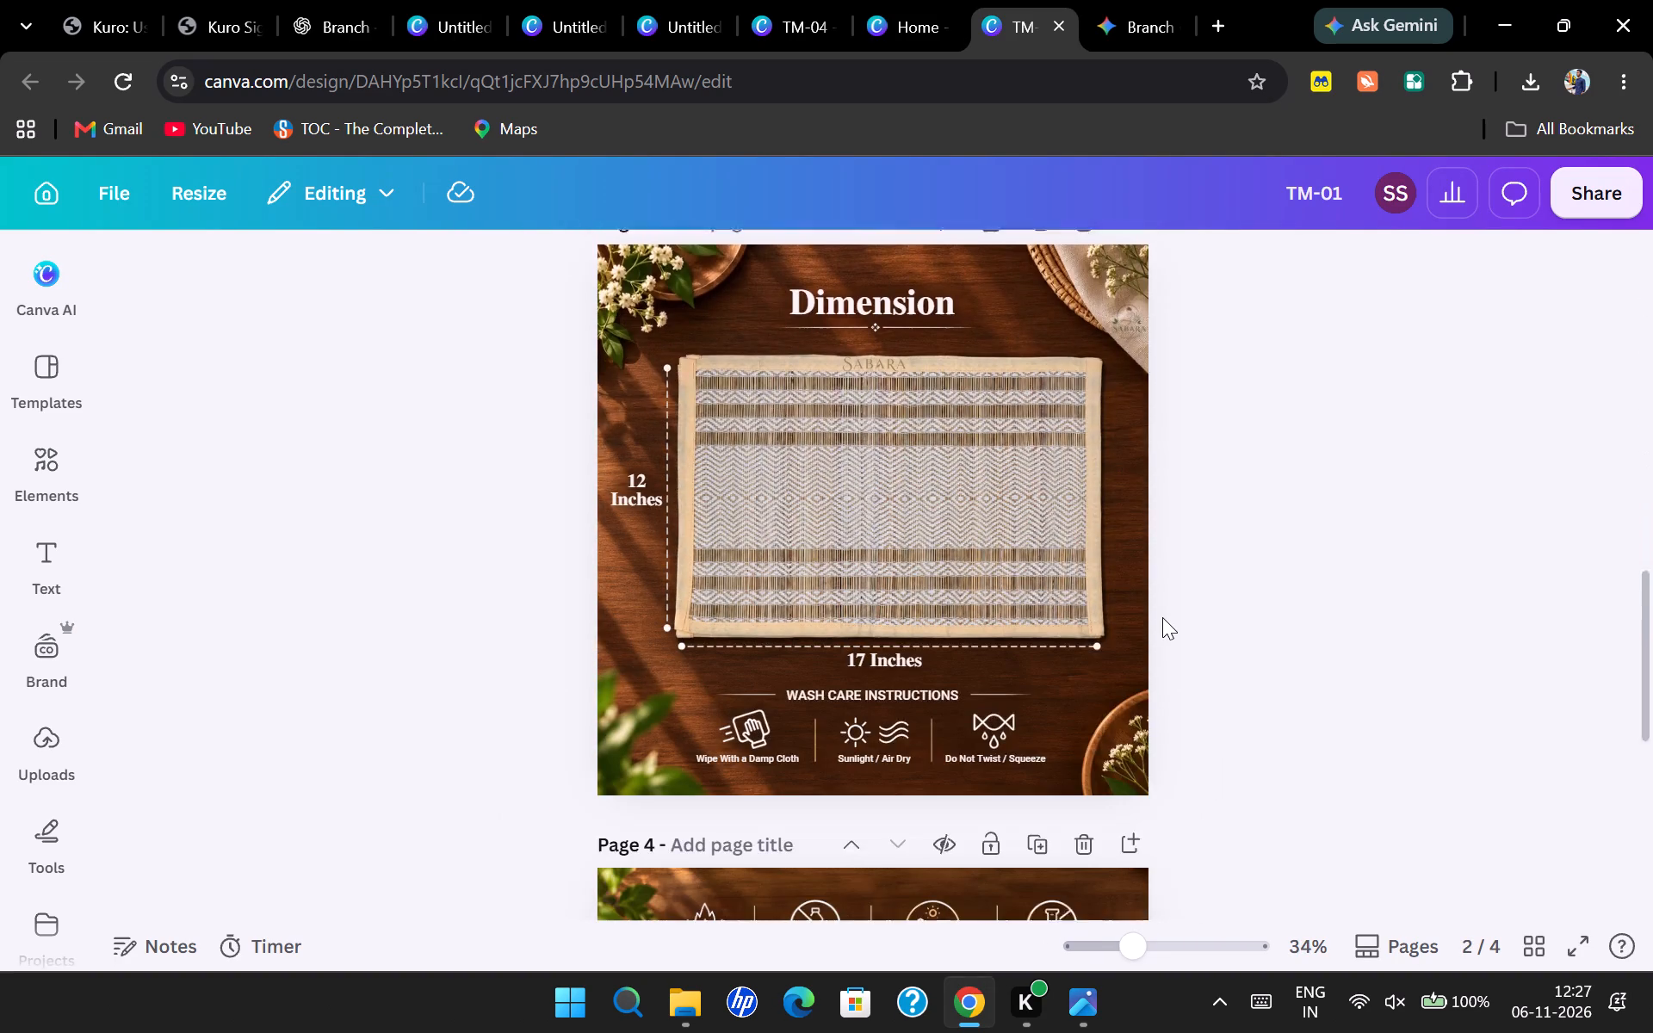
scroll(1162, 617, up, 1)
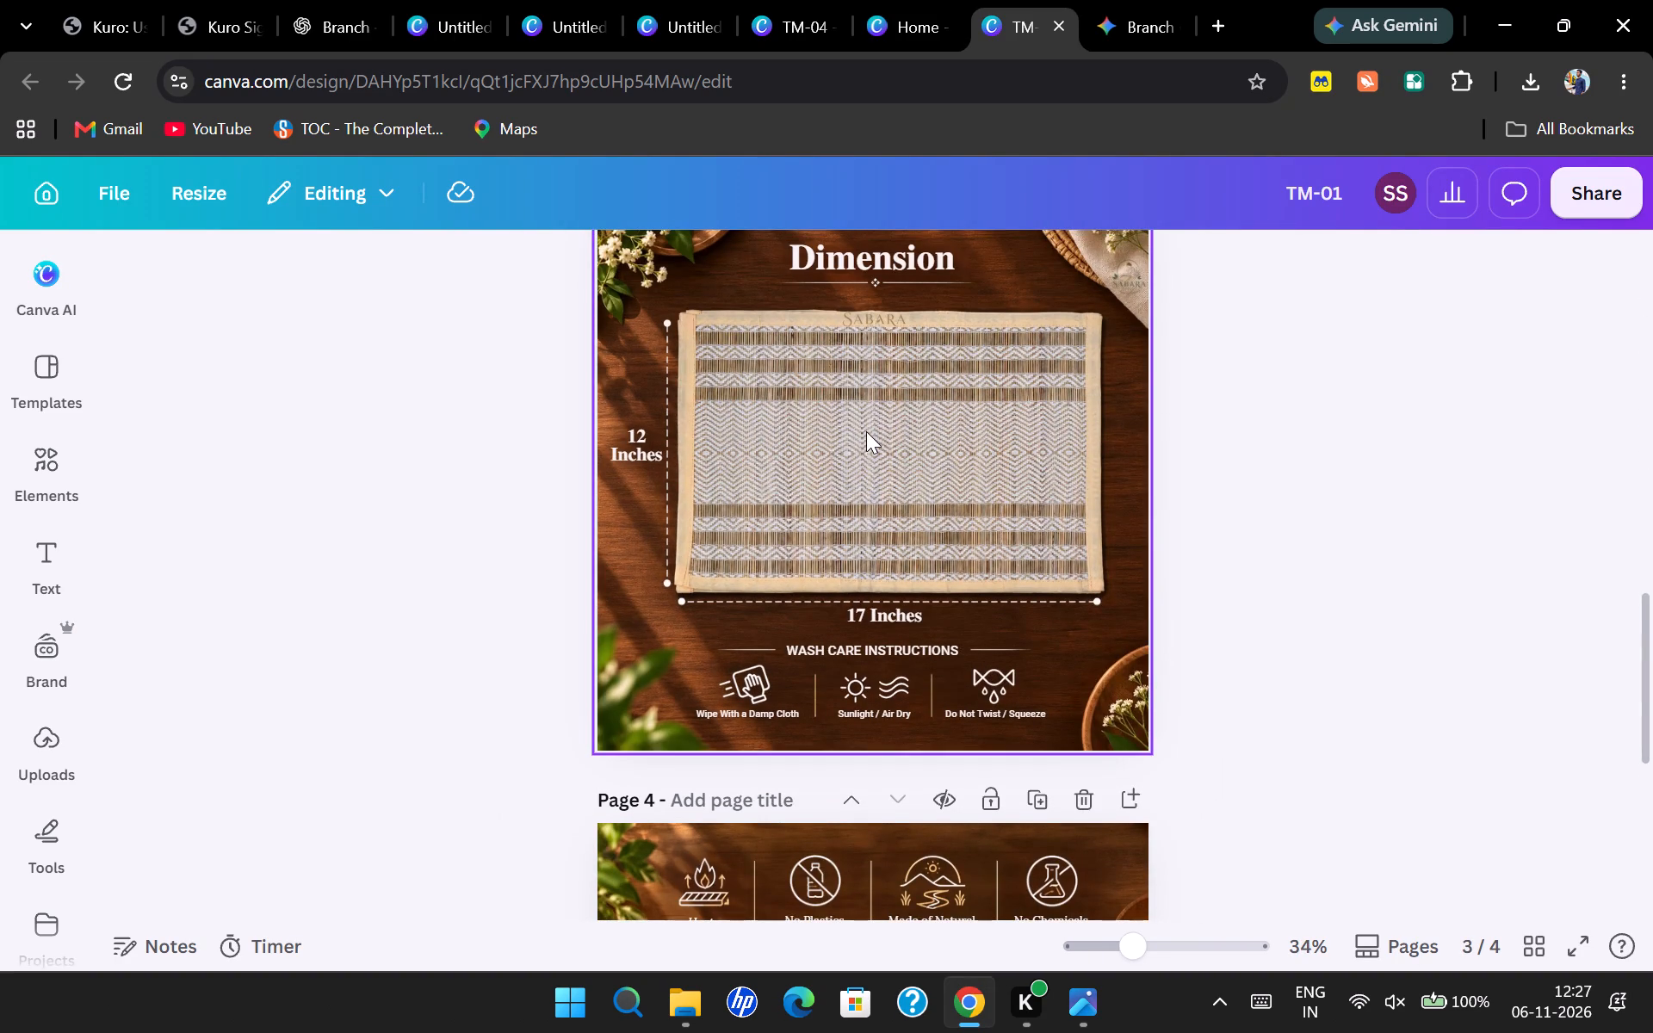